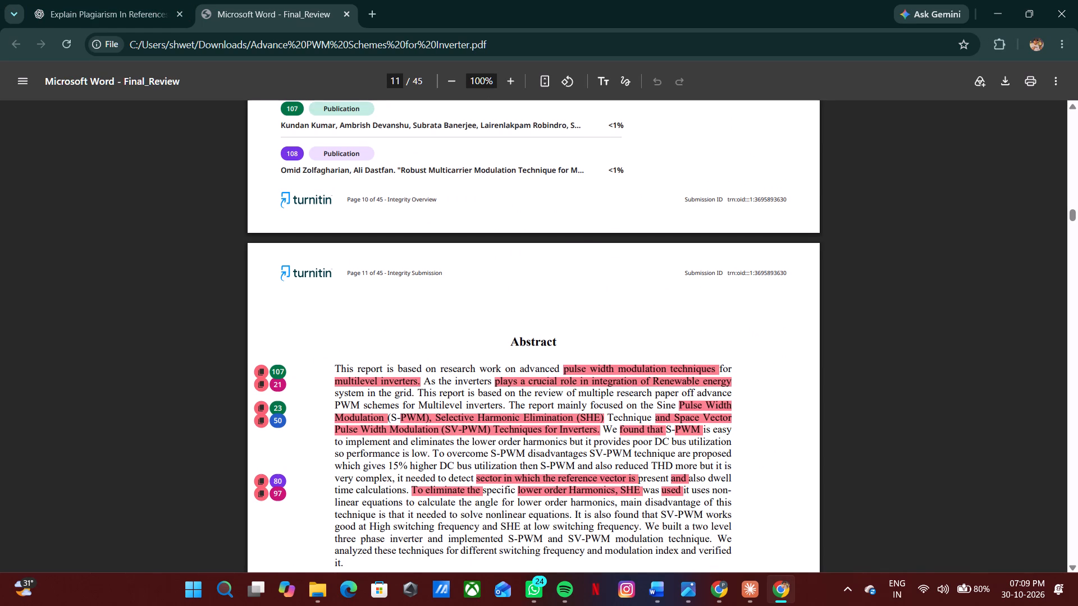
Switch back to the Final_Review document in Word and go to its Abstract.
click(655, 599)
click(720, 513)
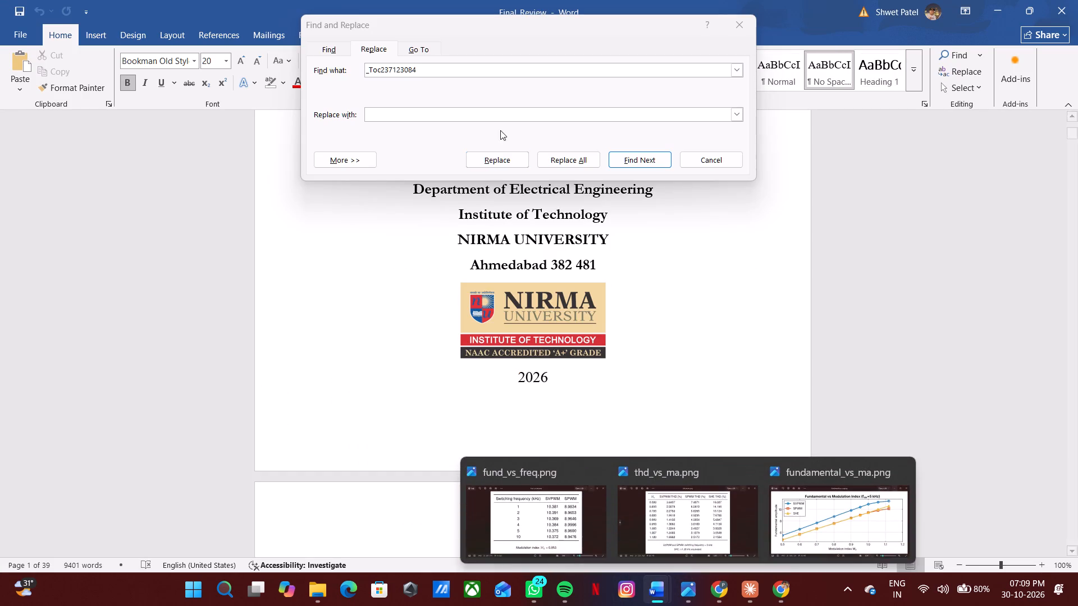
scroll(488, 456, down, 17)
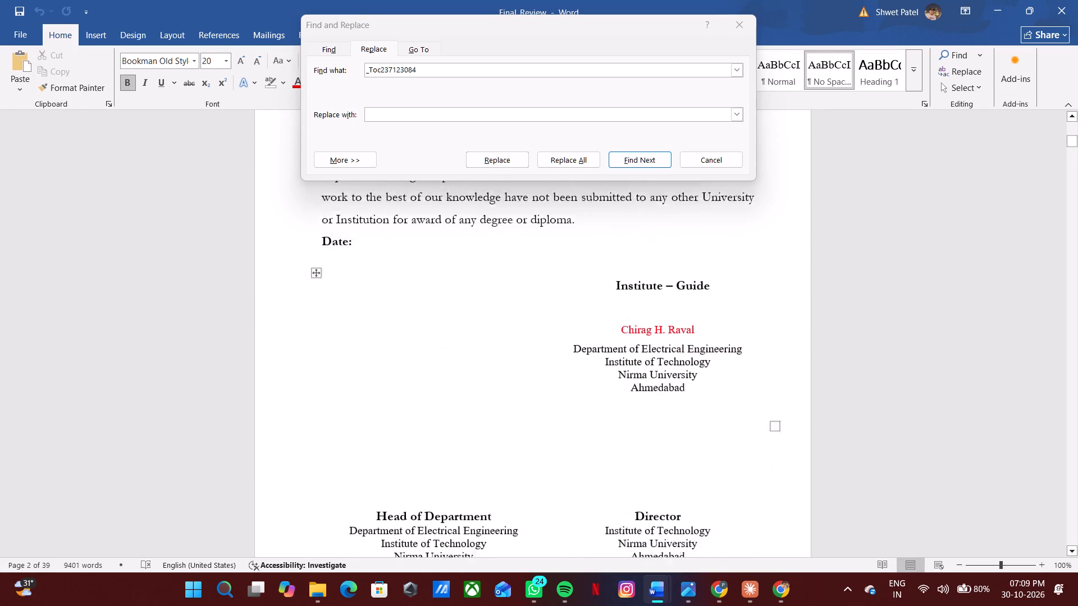
scroll(488, 455, down, 20)
scroll(488, 455, down, 20)
scroll(488, 455, down, 8)
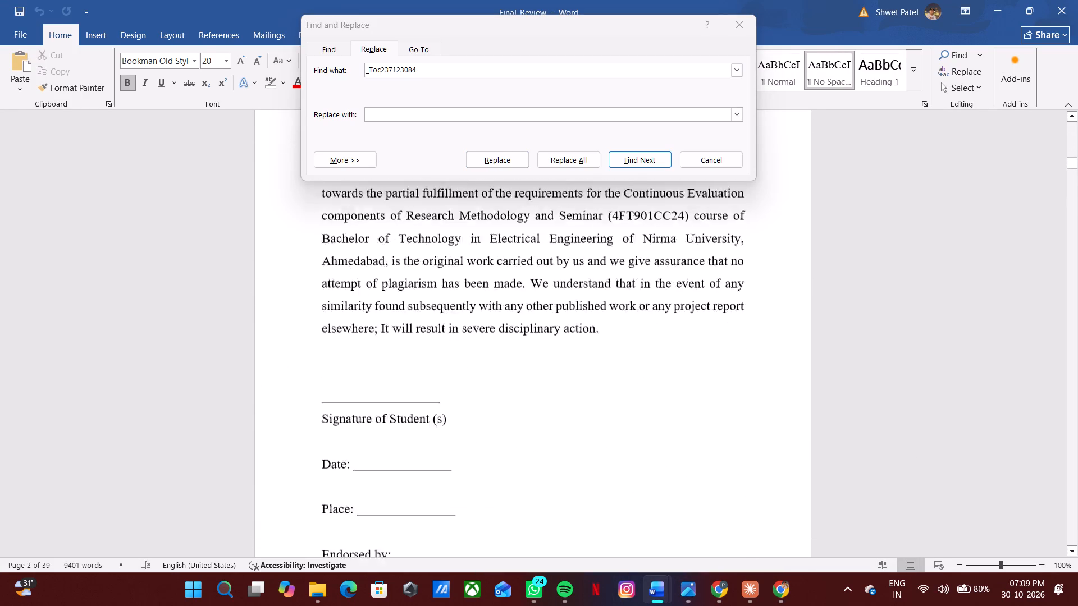
scroll(484, 443, down, 20)
scroll(484, 443, down, 10)
scroll(484, 443, up, 9)
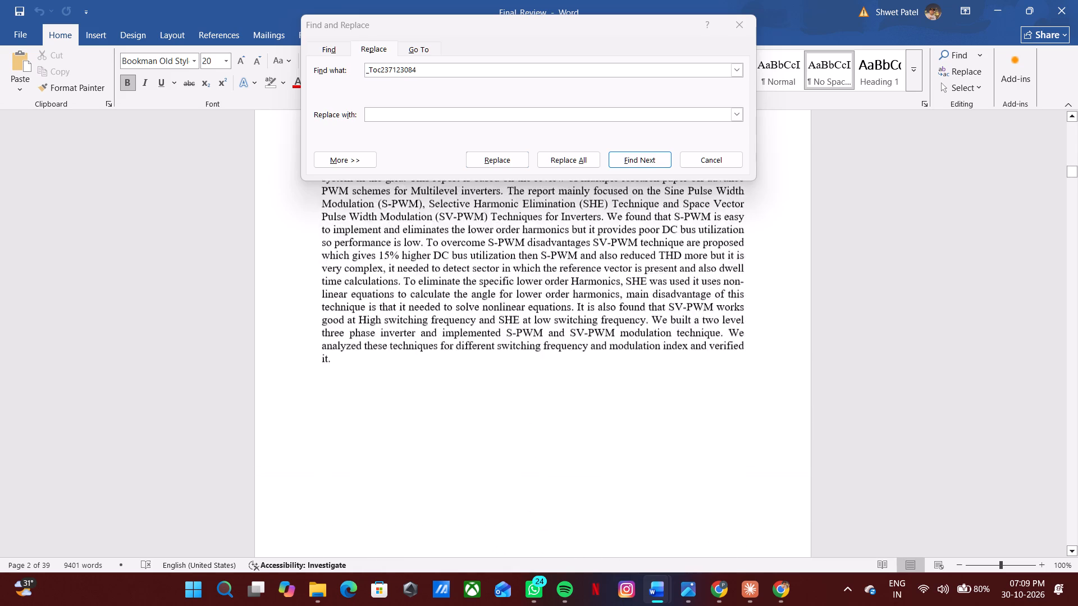
scroll(482, 440, up, 7)
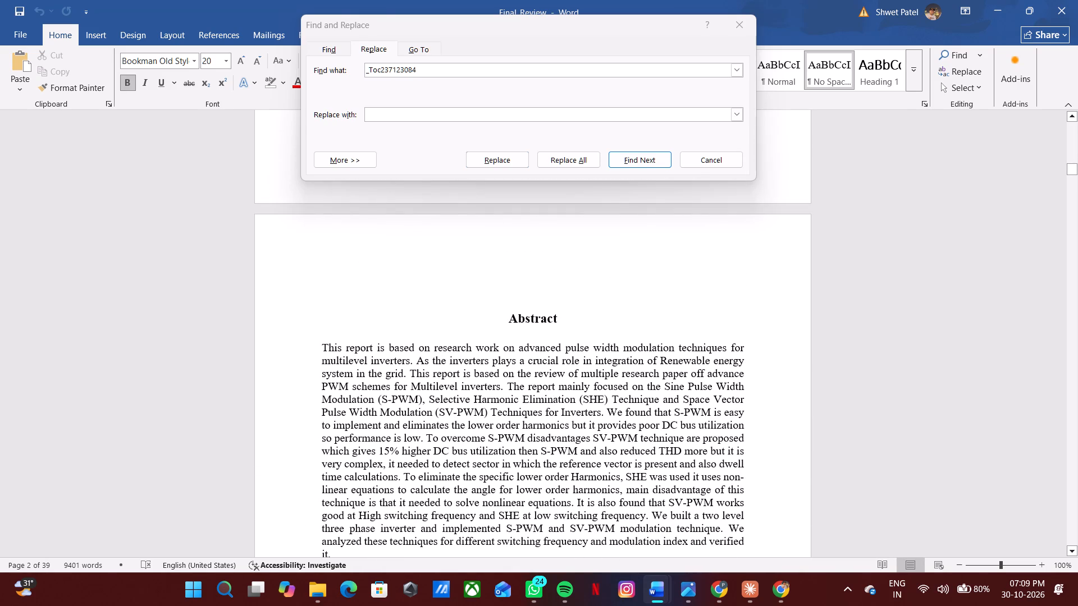
Copy "Sine Pulse Width Modulation" from the Abstract and set it as the text to find.
click(669, 394)
click(616, 382)
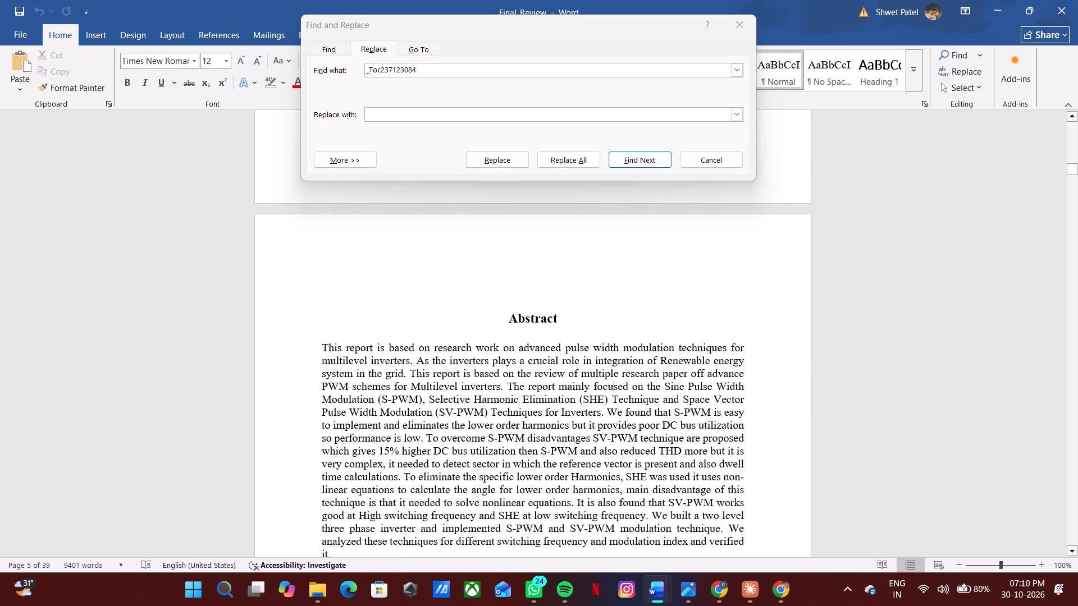
drag(664, 387, 365, 398)
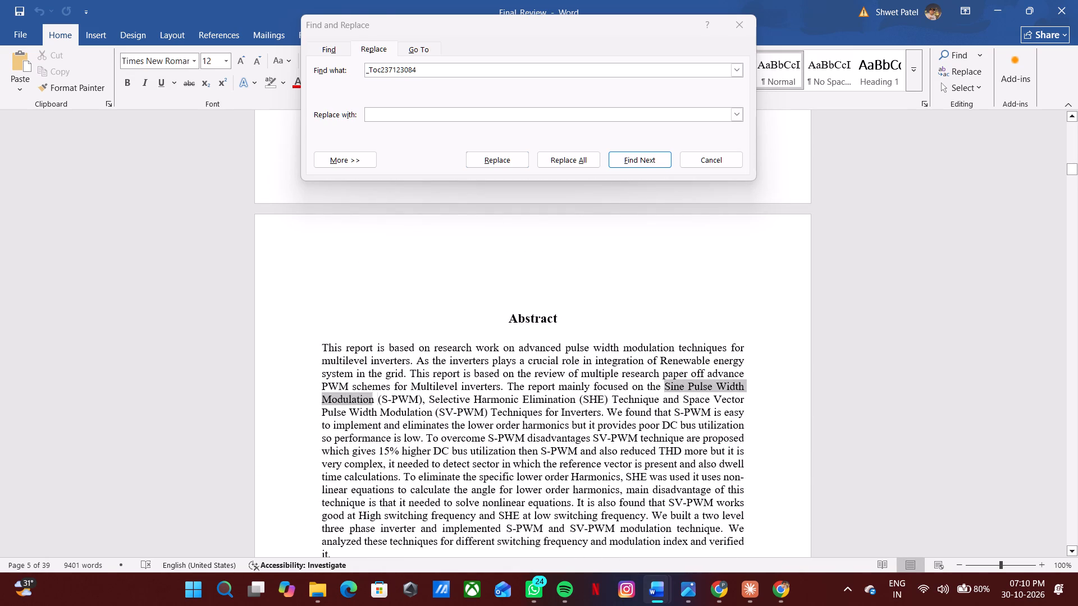
drag(365, 398, 375, 398)
key(ctrl+c)
drag(472, 66, 391, 78)
key(ctrl+v)
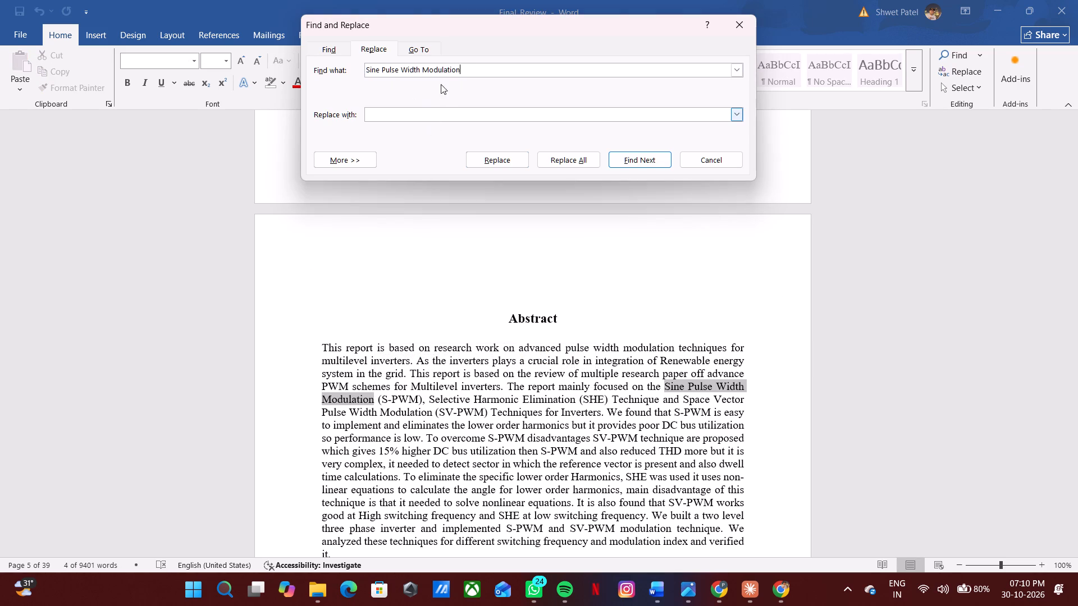
Set the replacement text to "Sine_Pulse_Width_Modulation", with underscores in place of the spaces.
click(429, 114)
key(ctrl+v)
click(381, 113)
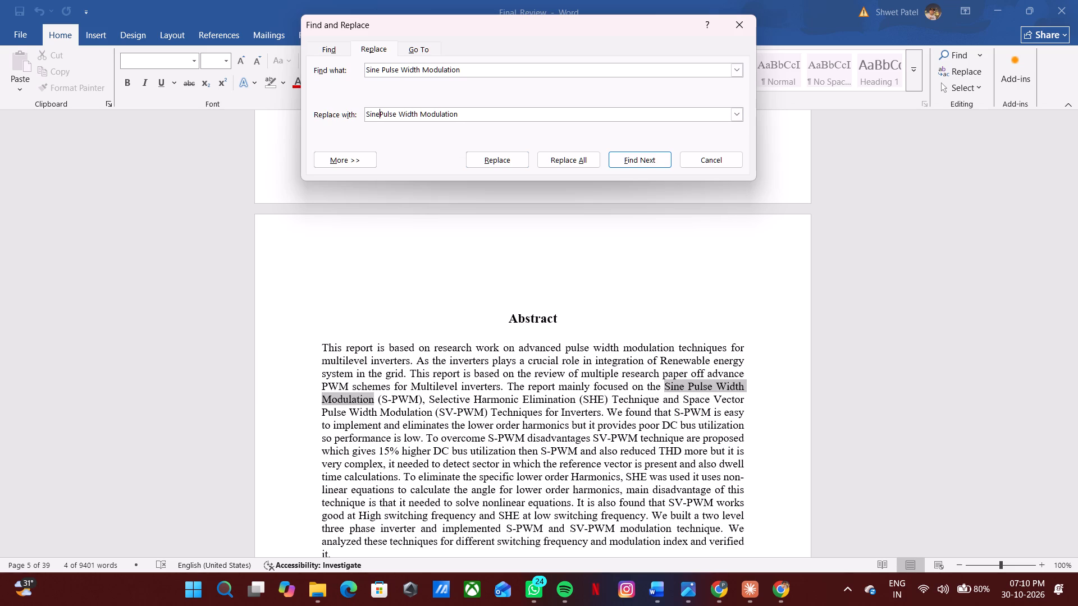
key(BackSpace)
key(shift+underscore)
key(Right)
key(Right)
key(Right)
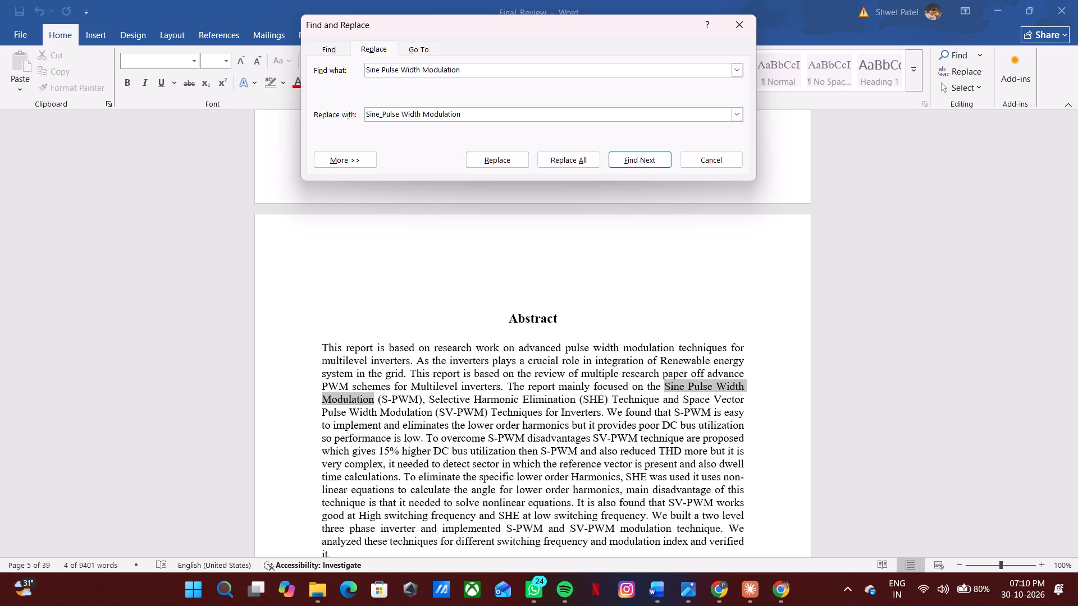
key(Right)
key(Right)
key(Right)
key(BackSpace)
key(shift+underscore)
key(Right)
key(Right)
key(Right)
key(Right)
key(Right)
key(Right)
key(BackSpace)
key(shift+underscore)
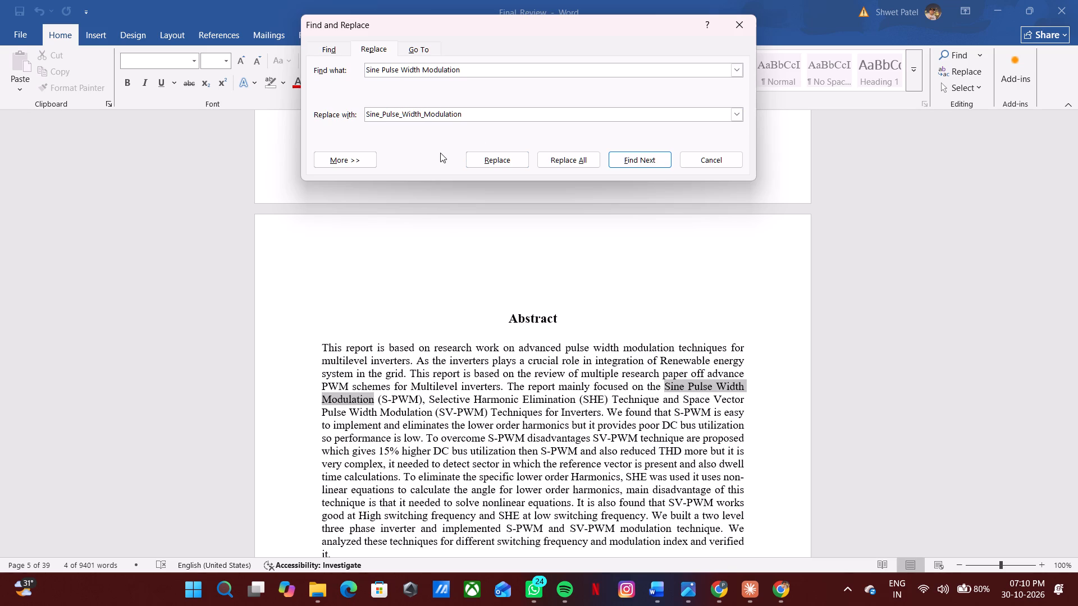
Search for the next occurrence of "Sine Pulse Width Modulation", continuing from the beginning of the document.
click(630, 161)
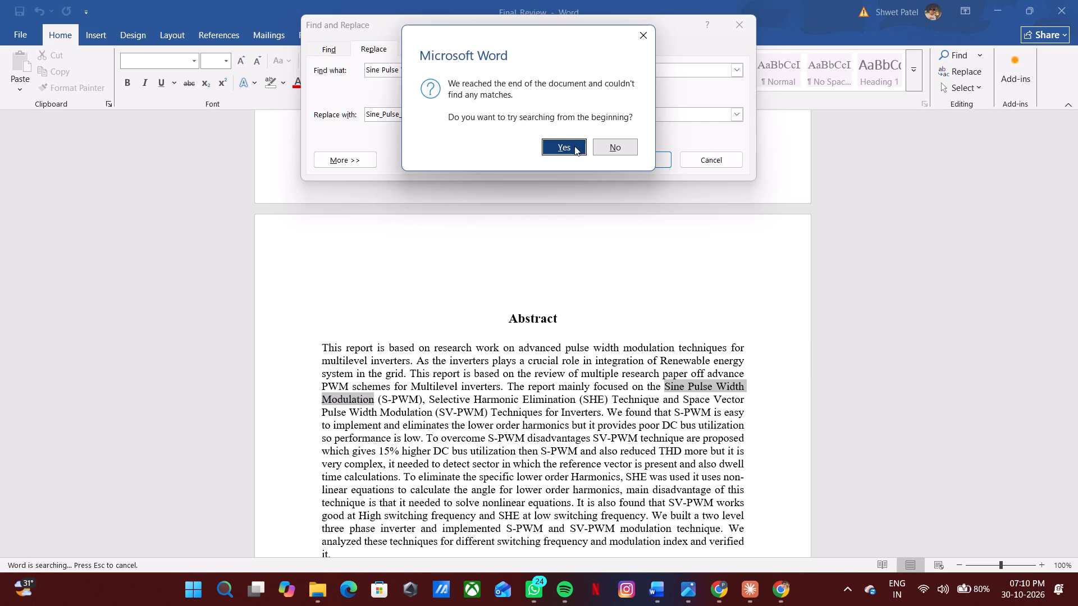
click(574, 146)
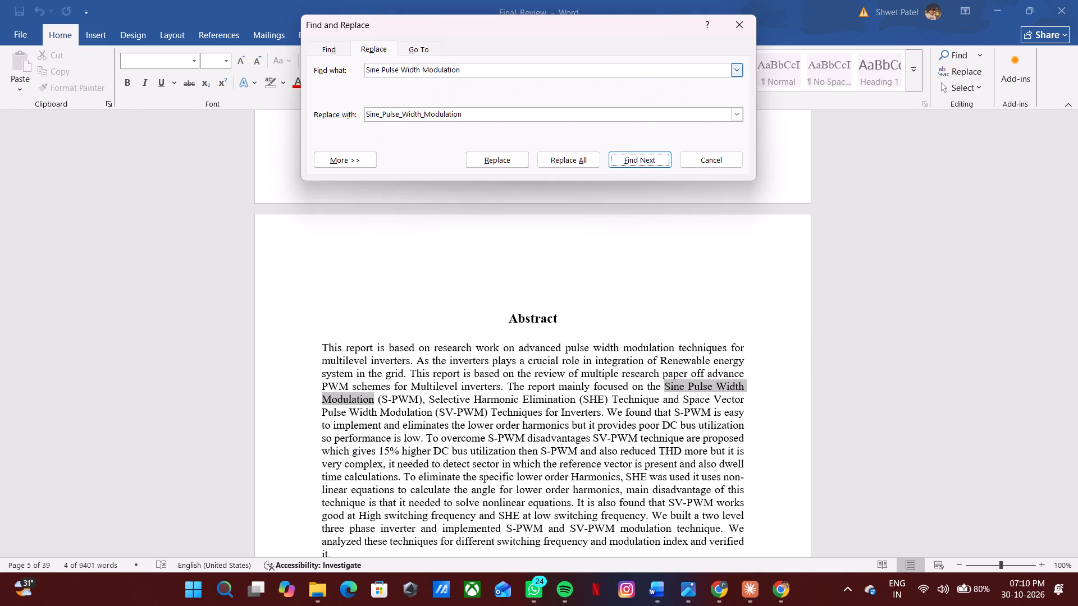
Replace all occurrences of "Sine Pulse Width Modulation" with "Sine_Pulse_Width_Modulation", continuing the search from the beginning of the document.
click(503, 75)
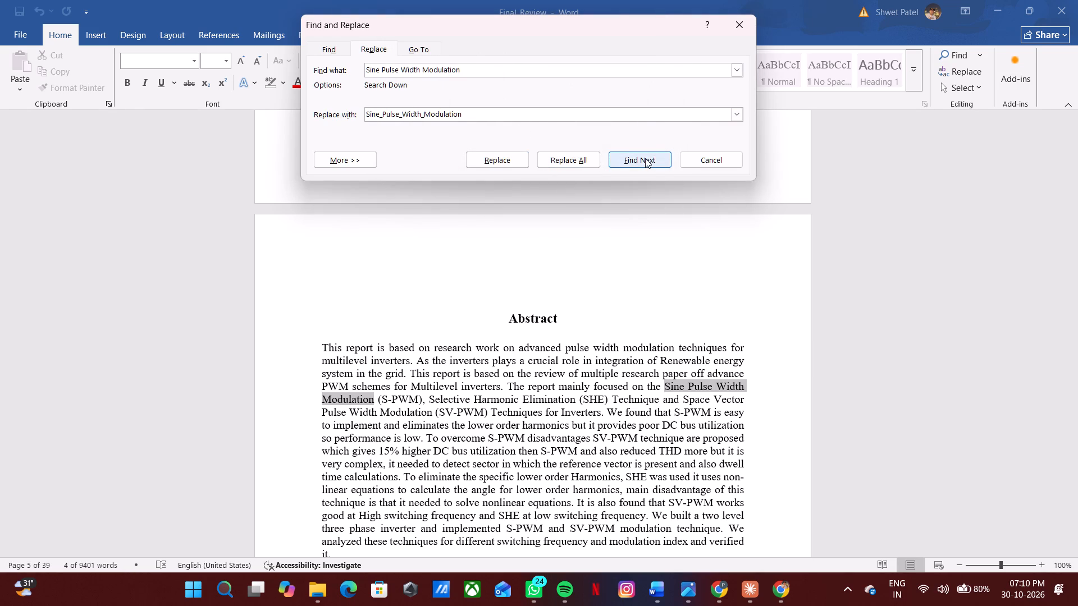
click(645, 158)
click(626, 140)
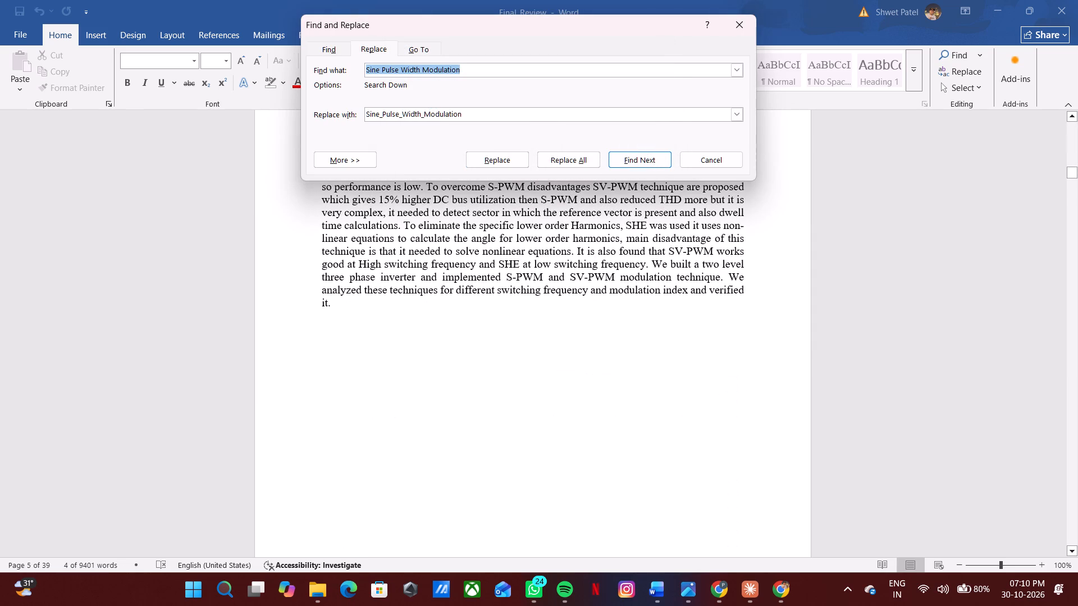
click(486, 342)
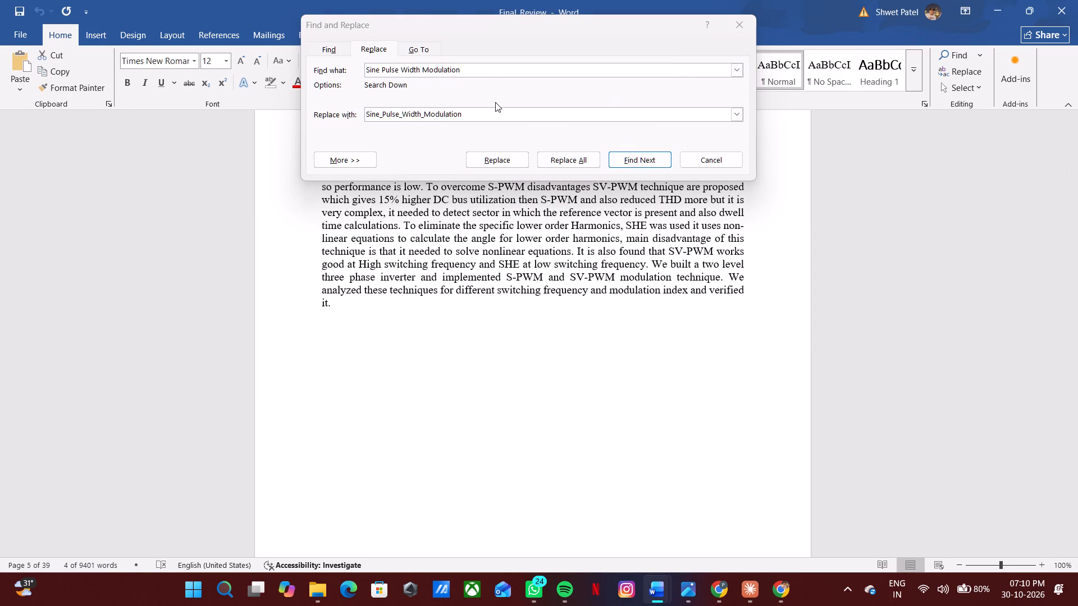
click(573, 156)
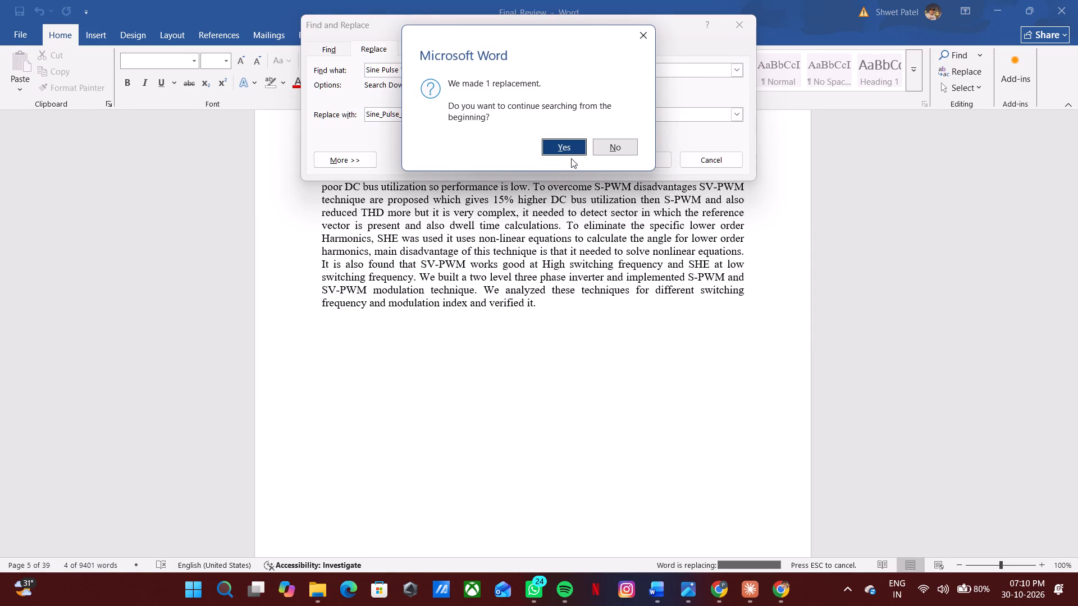
click(556, 143)
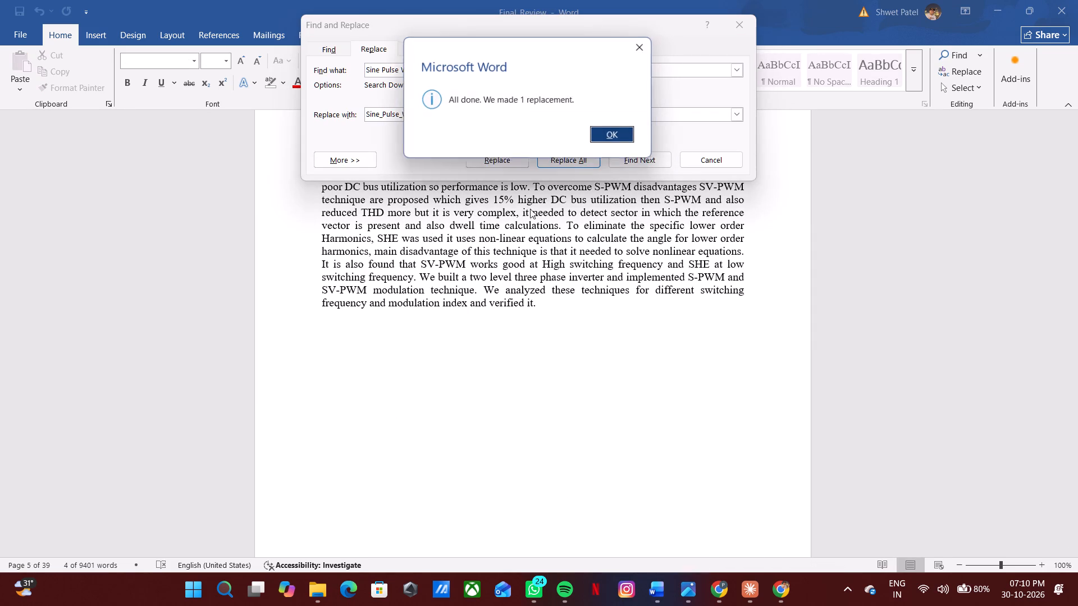
scroll(474, 306, up, 3)
click(618, 139)
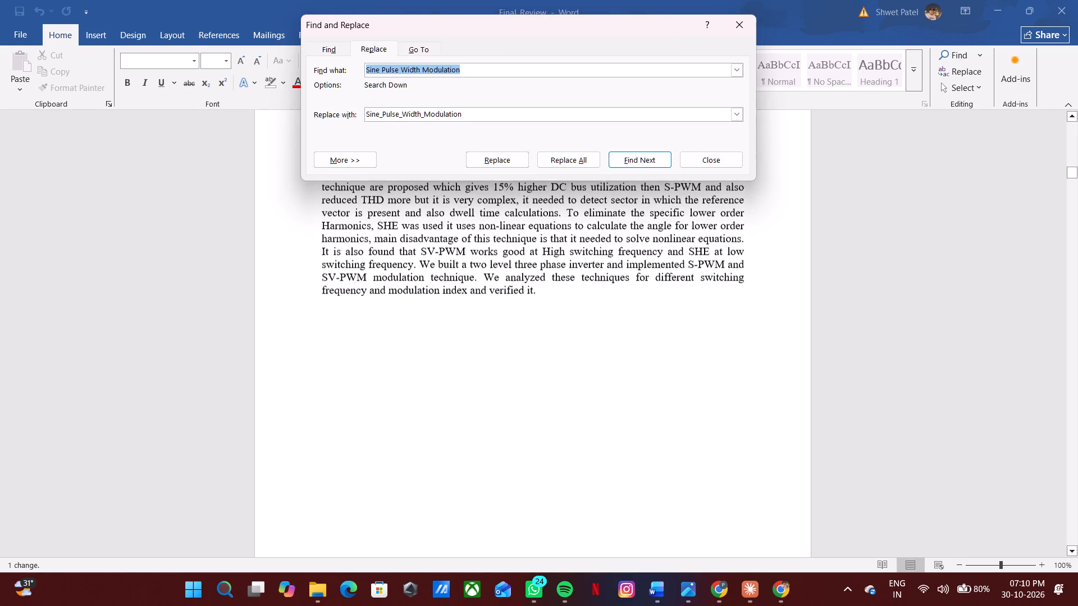
Change the abbreviation in parentheses after "Sine_Pulse_Width_Modulation" in the Abstract to "S_PWM".
scroll(551, 336, up, 4)
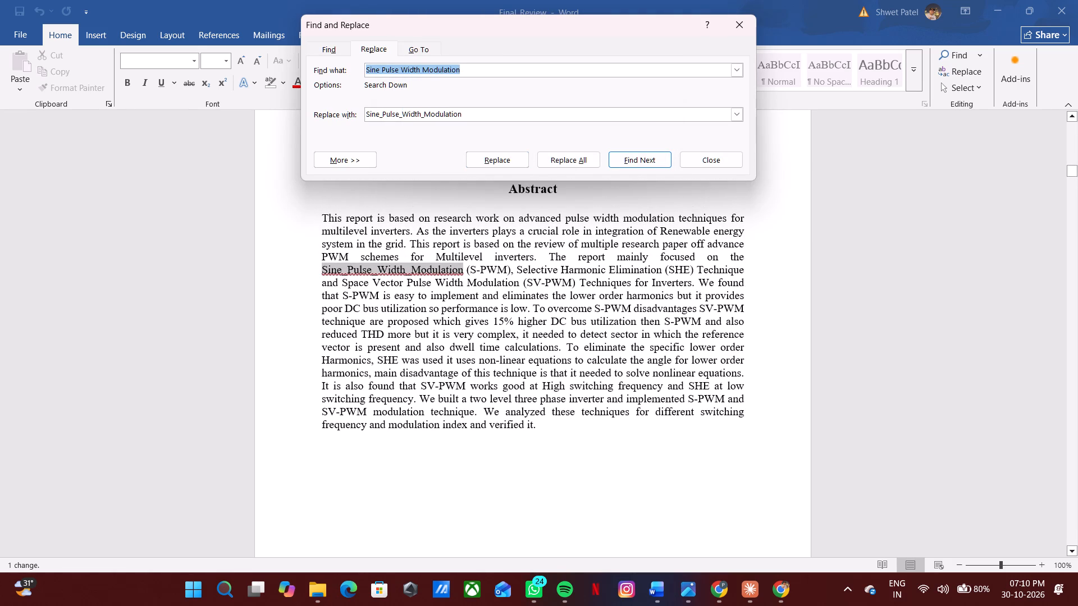
click(483, 268)
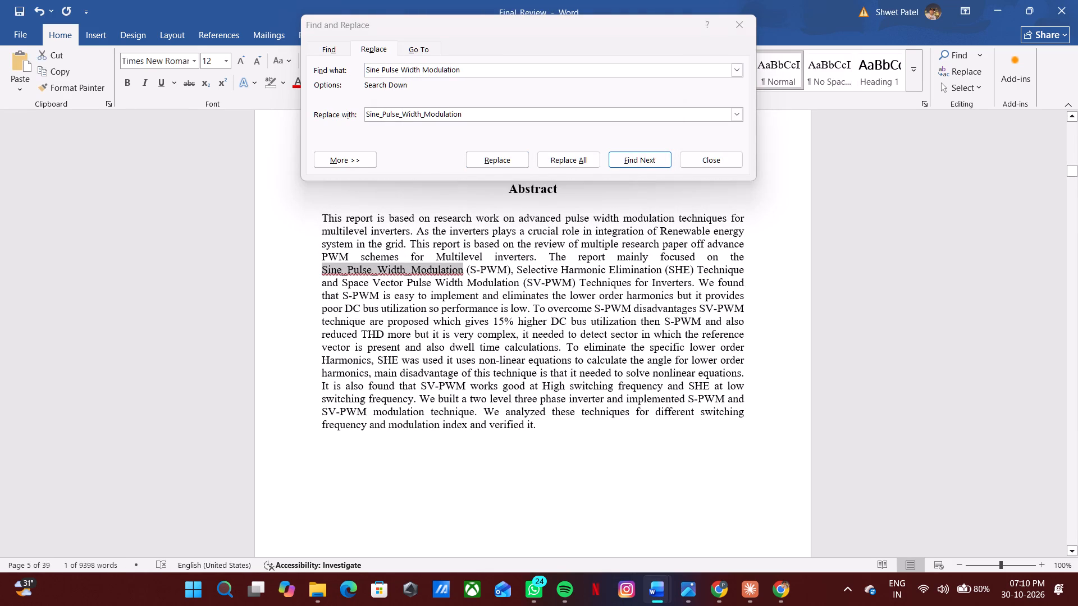
click(478, 267)
key(BackSpace)
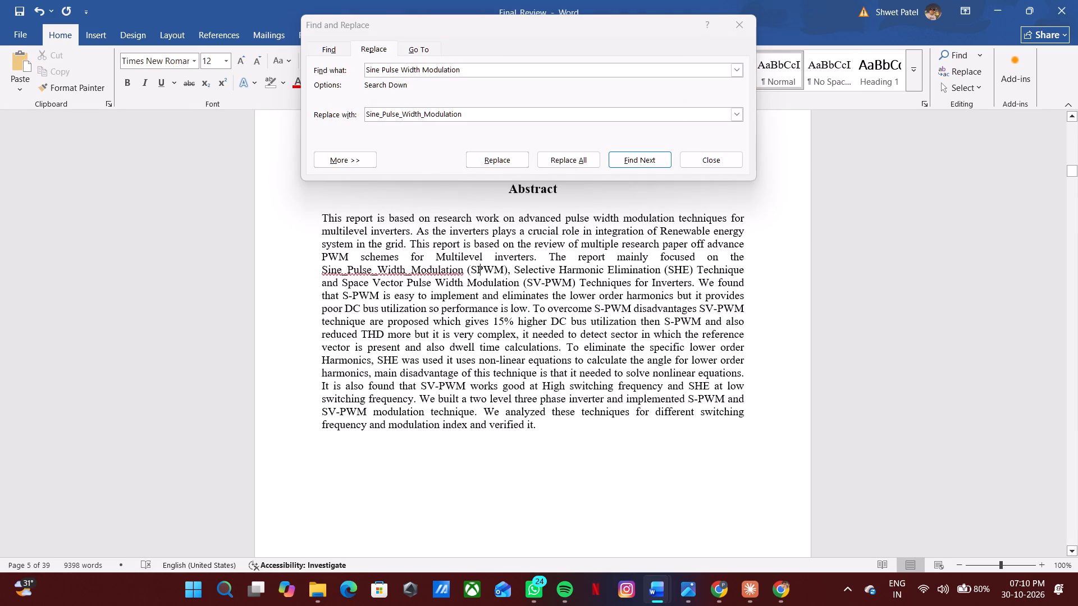
key(shift+underscore)
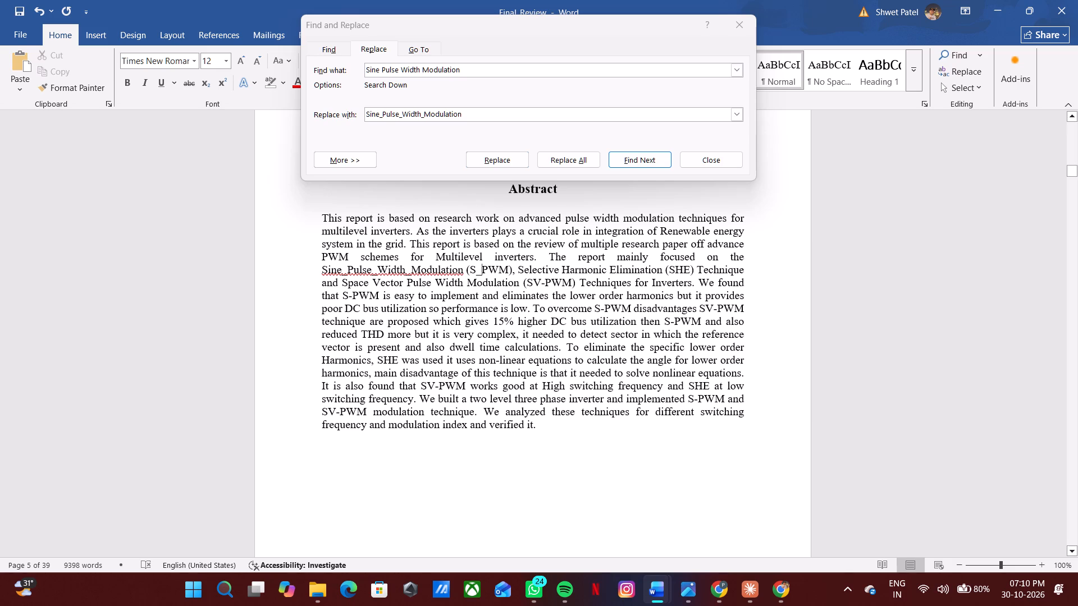
Copy "Selective Harmonic Elimination" from the Abstract and set it as the text to find.
drag(661, 269, 636, 270)
drag(636, 270, 519, 275)
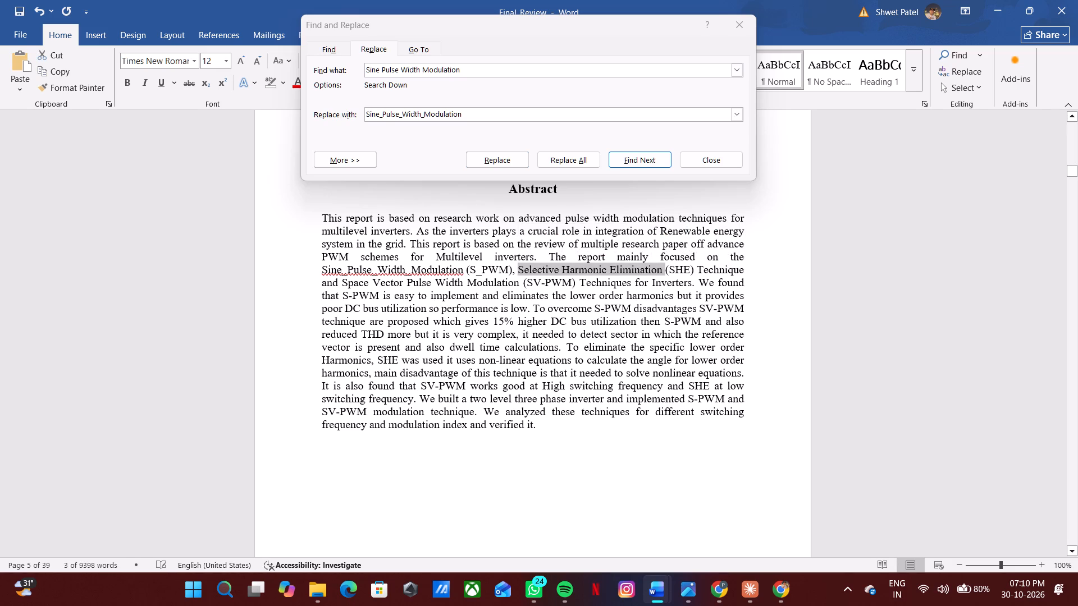
key(ctrl+c)
drag(467, 69, 372, 77)
key(ctrl+v)
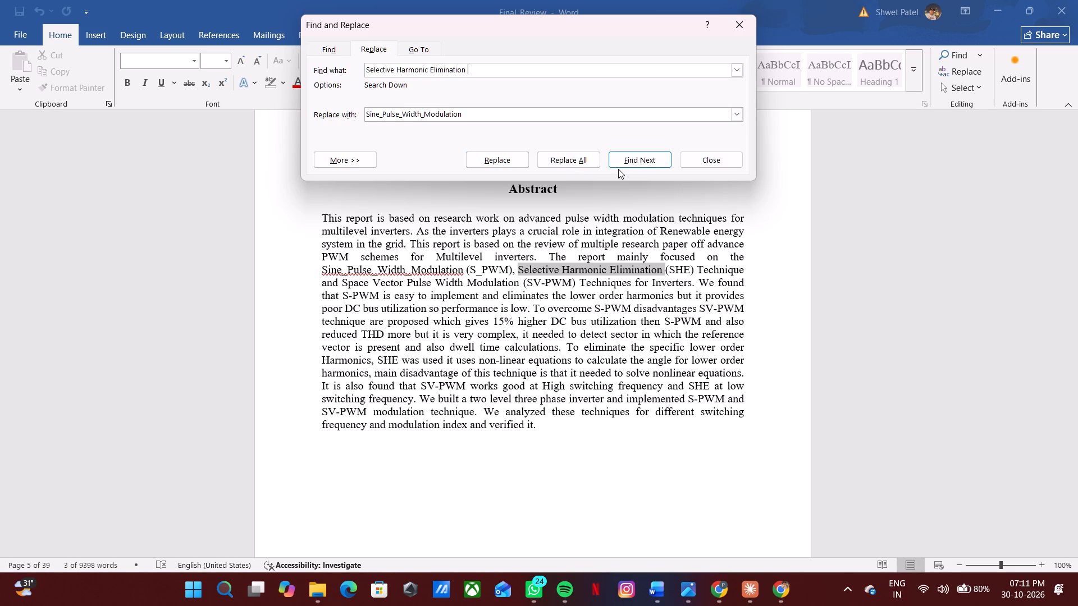
Step through the occurrences of "Selective Harmonic Elimination" in the document.
click(627, 159)
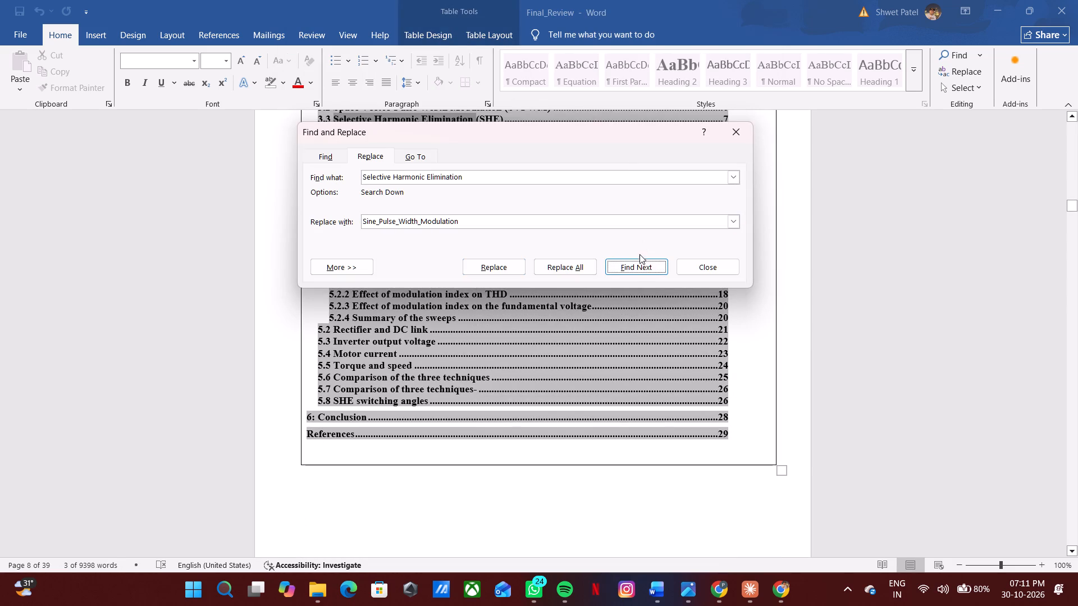
click(633, 269)
triple_click(631, 269)
double_click(631, 269)
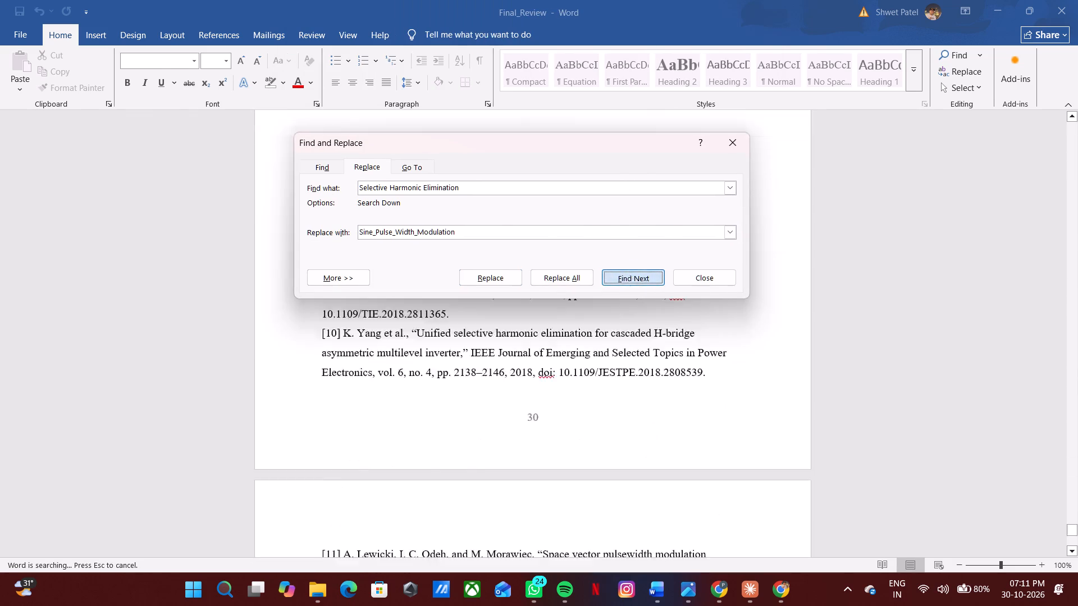
Set the replacement text to "Selective_Harmonic_Elimination", with underscores in place of the spaces.
click(462, 115)
drag(462, 115, 455, 115)
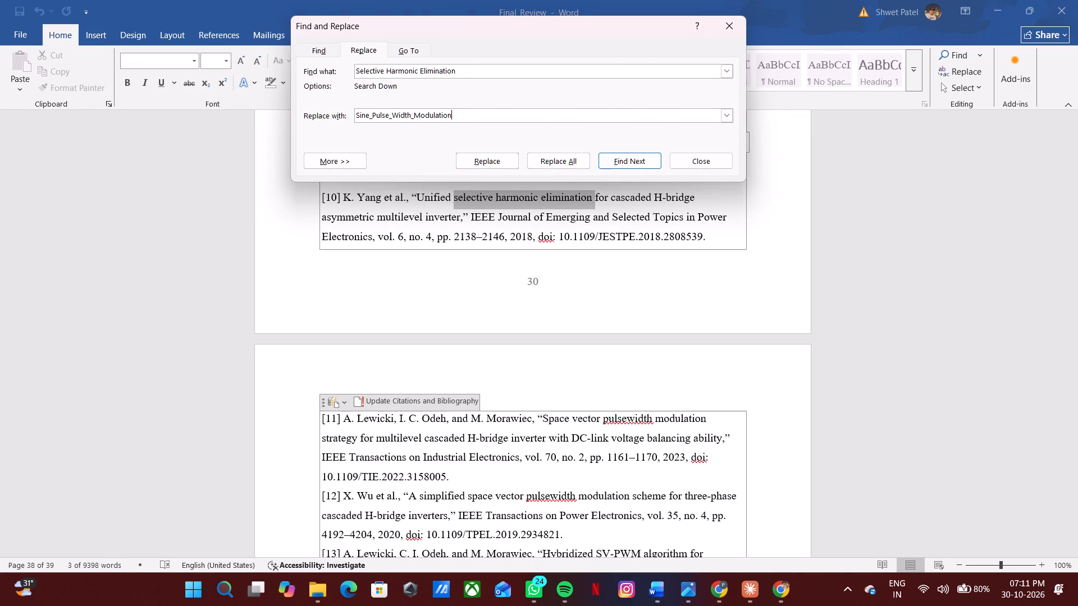
drag(455, 115, 346, 116)
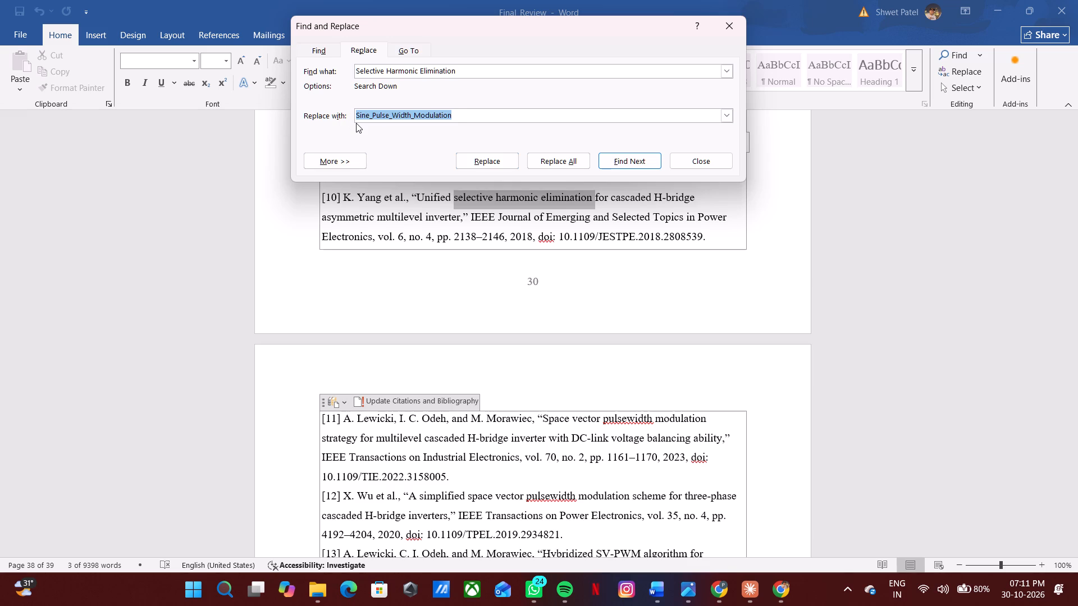
key(ctrl+v)
click(388, 111)
key(BackSpace)
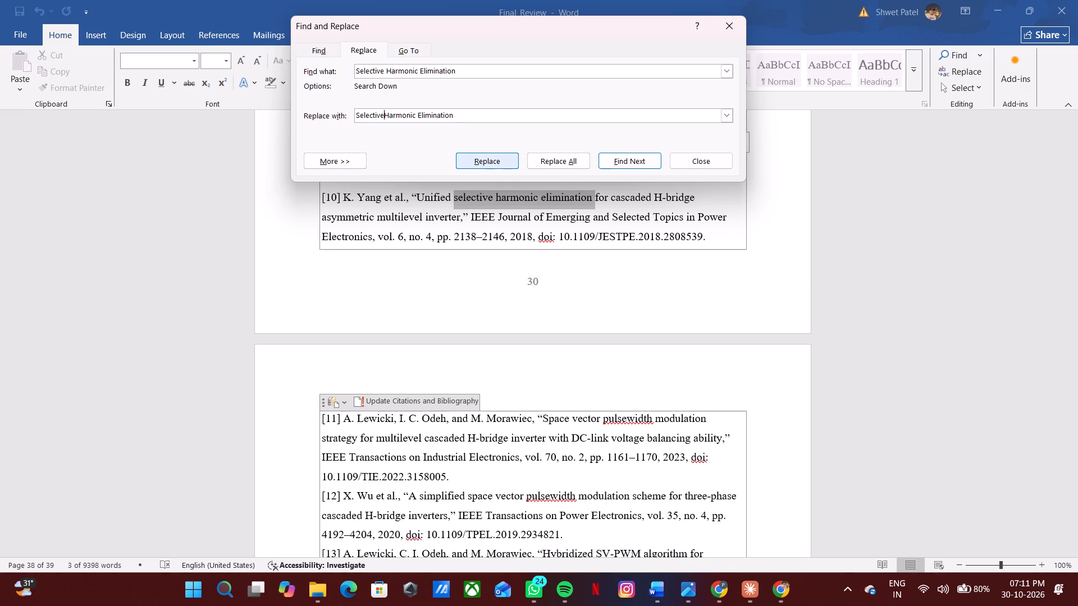
key(shift+underscore)
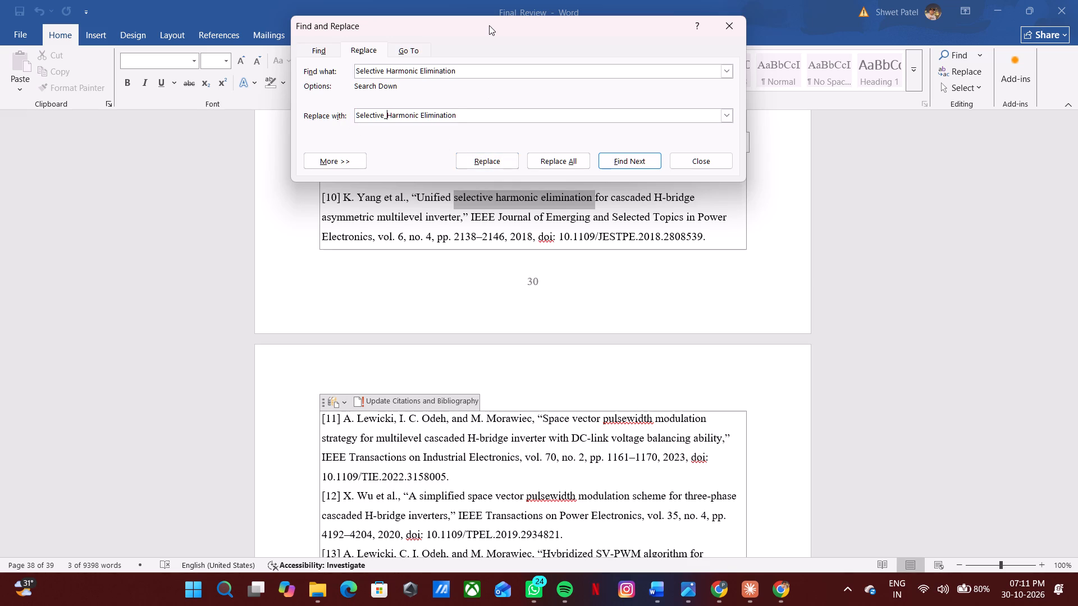
click(422, 114)
click(424, 116)
key(Left)
key(BackSpace)
key(shift+underscore)
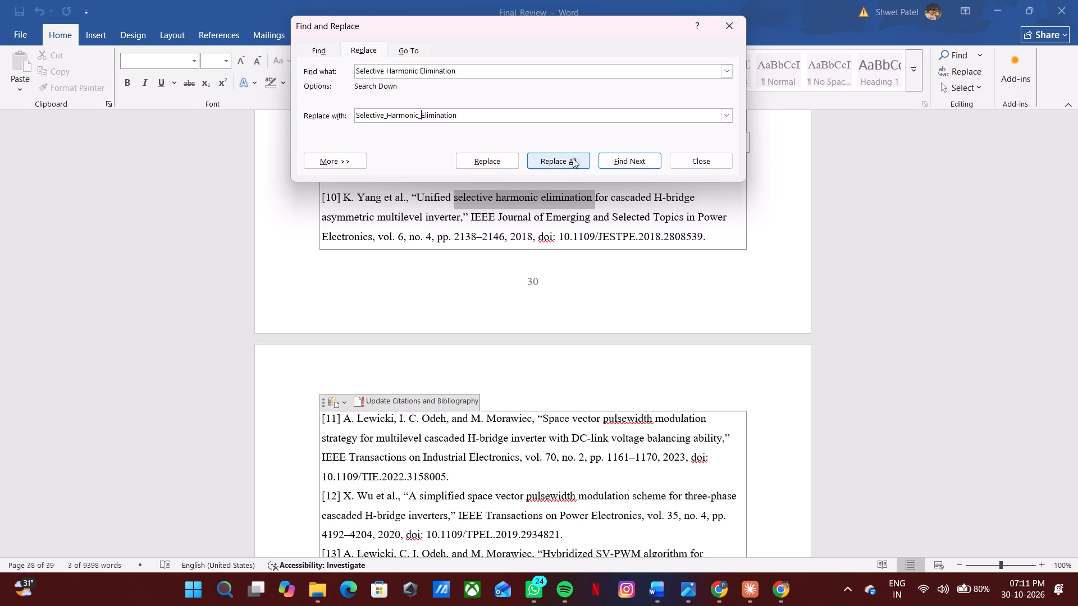
Replace all occurrences of "Selective Harmonic Elimination" with the underscored version, continuing from the beginning of the document.
click(573, 158)
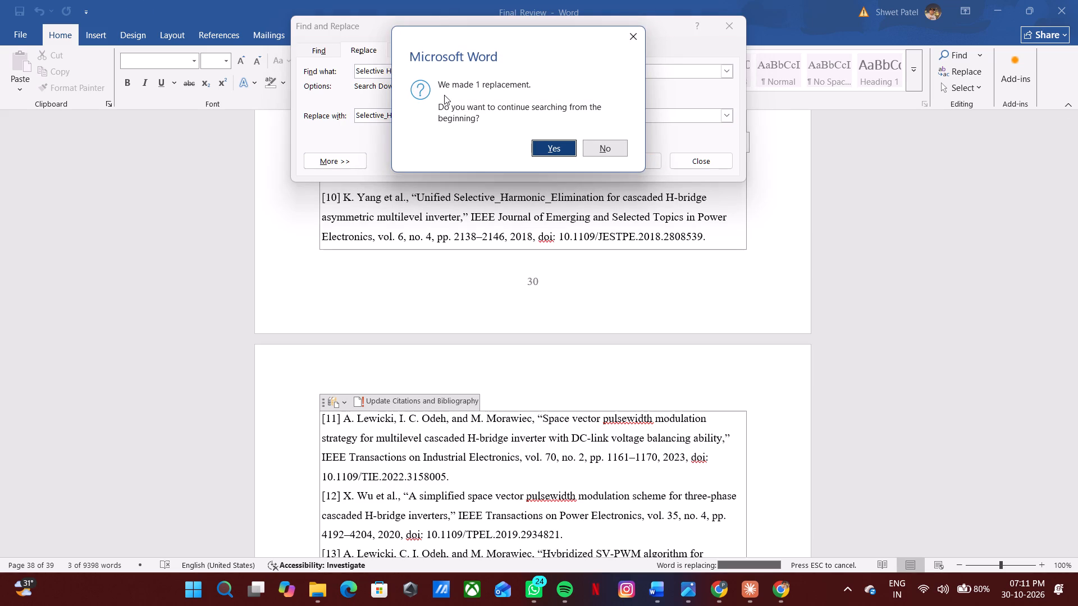
click(561, 149)
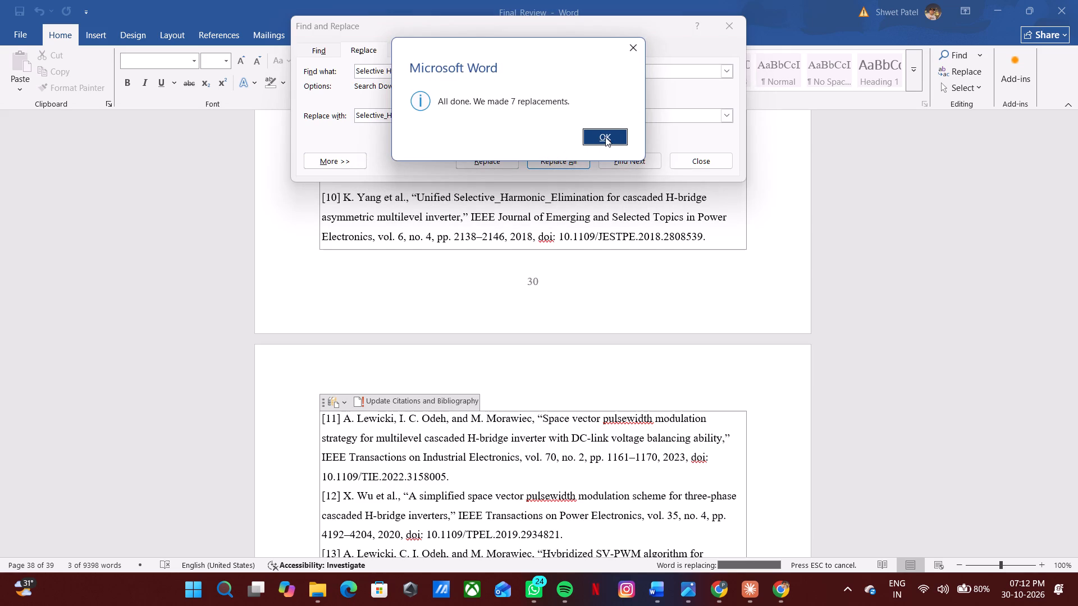
click(598, 133)
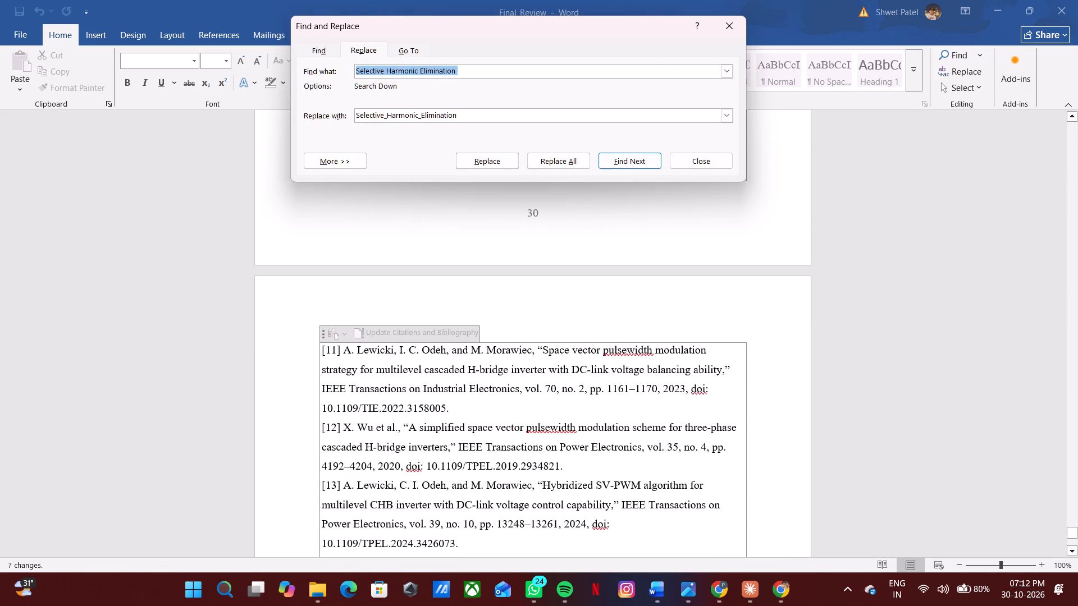
Return to the Abstract and select the abbreviation "SHE" after "Selective_Harmonic_Elimination".
scroll(539, 293, up, 10)
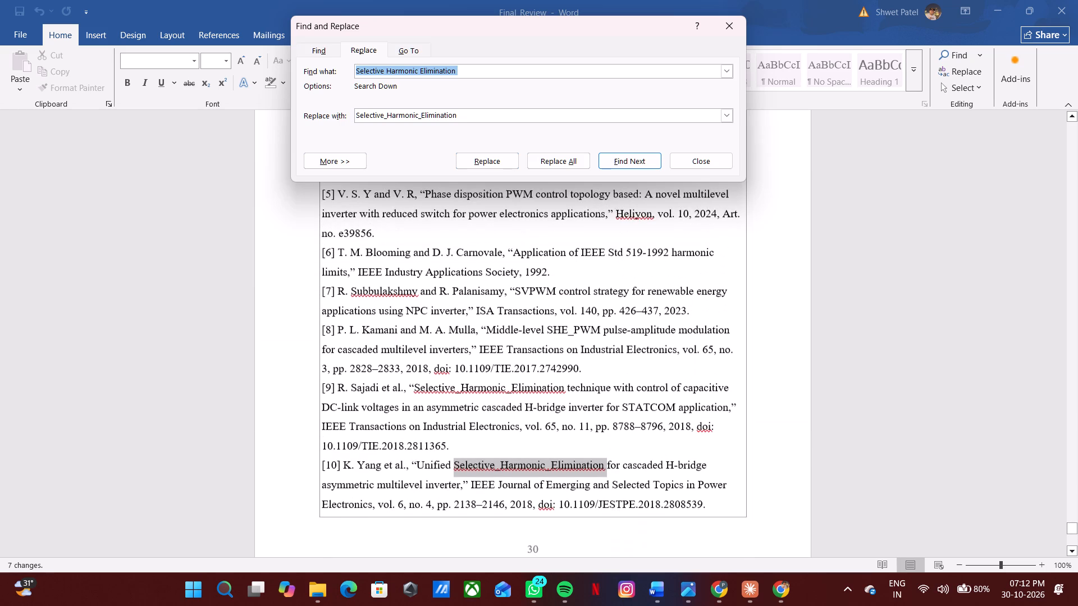
drag(1073, 526, 1075, 214)
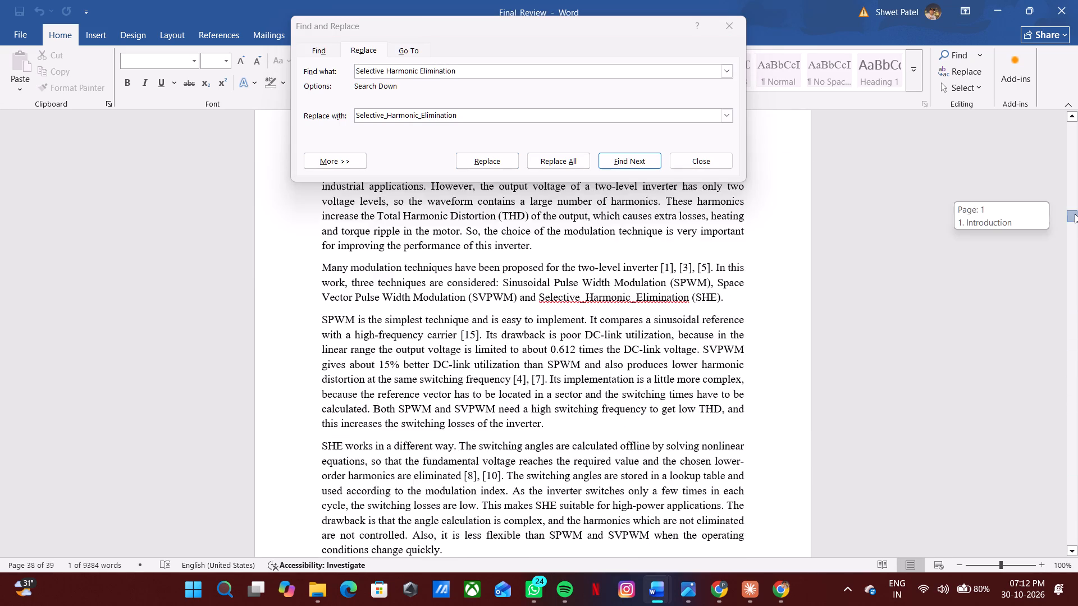
drag(1075, 214, 1073, 167)
scroll(611, 410, down, 2)
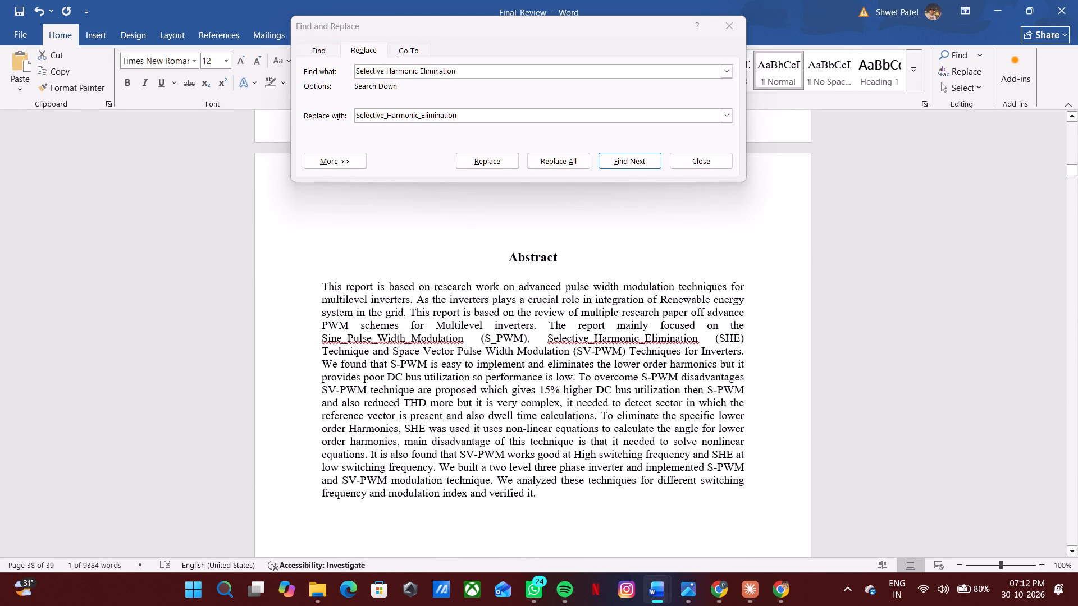
drag(719, 338, 737, 340)
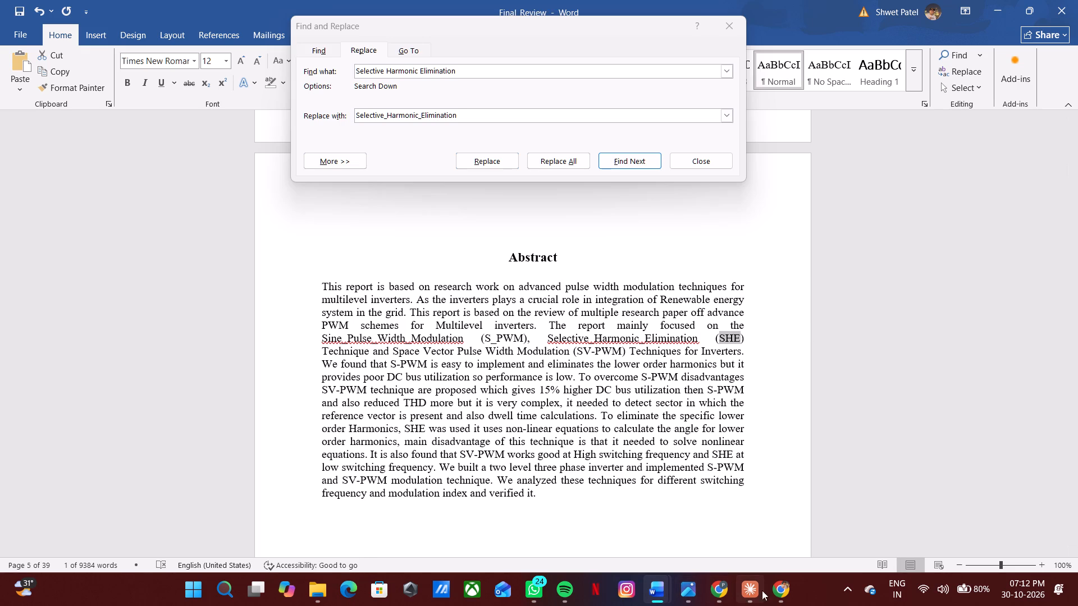
Switch to the Turnitin report PDF in Chrome and examine the highlighted phrases in its Abstract.
click(776, 586)
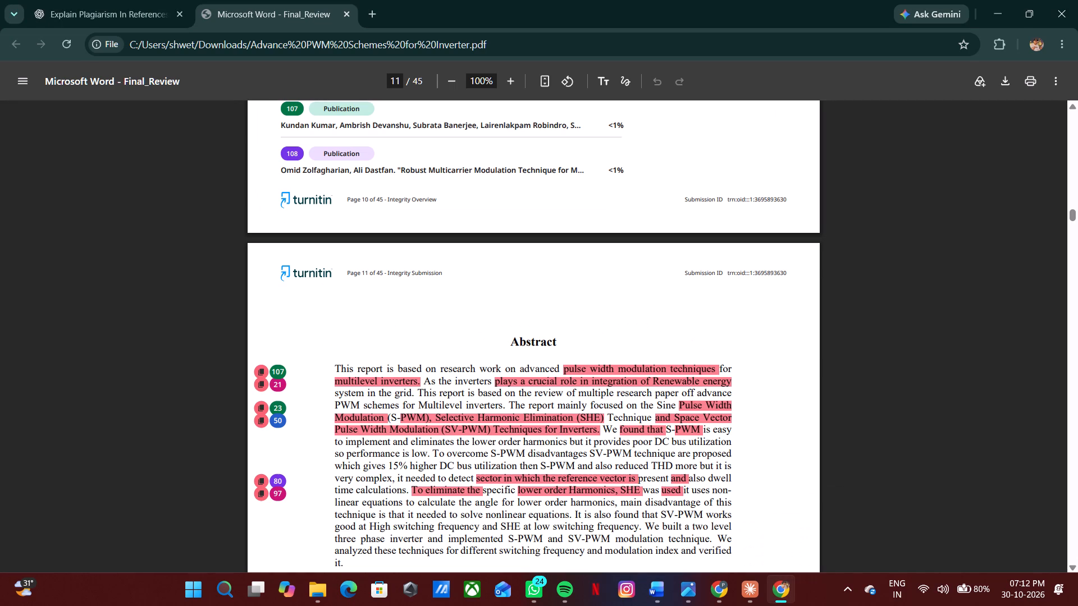
scroll(586, 416, down, 1)
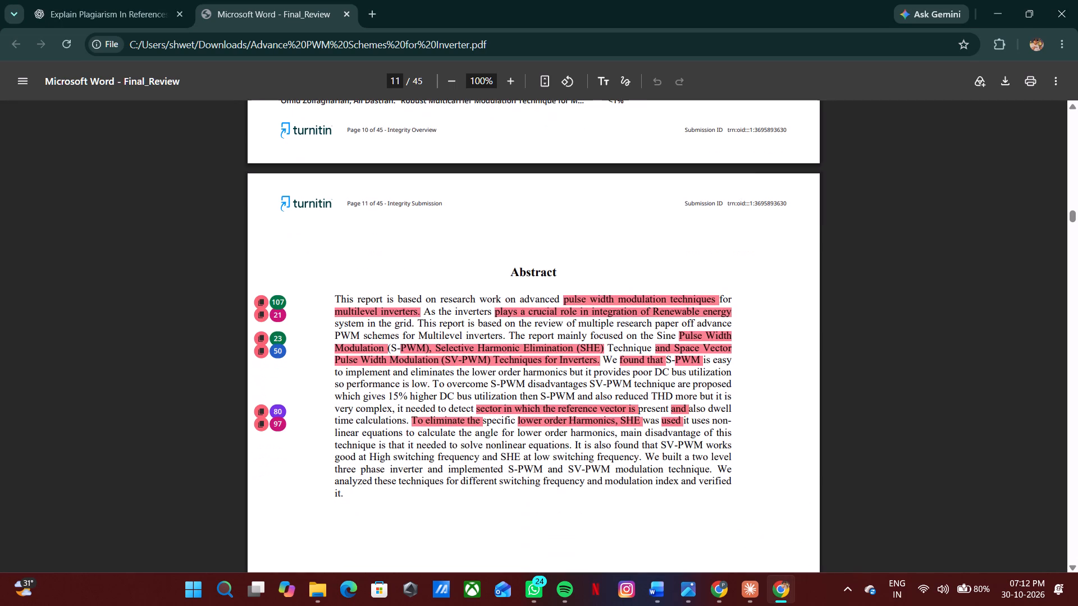
Switch back to Word and set the search text to "Space Vector Pulse Width Modulation", copied from the Abstract.
click(788, 588)
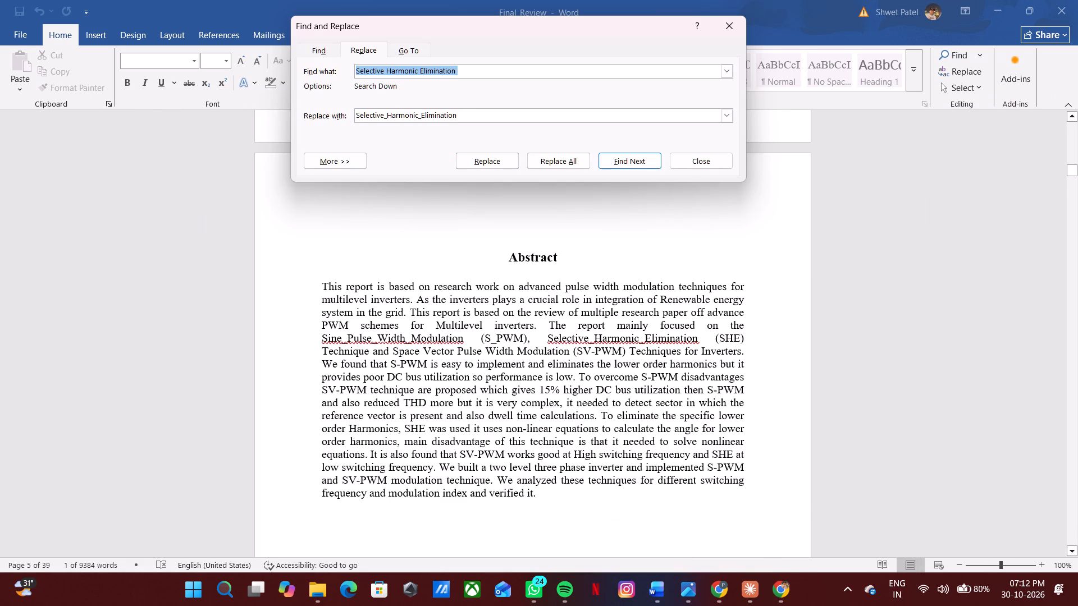
click(596, 352)
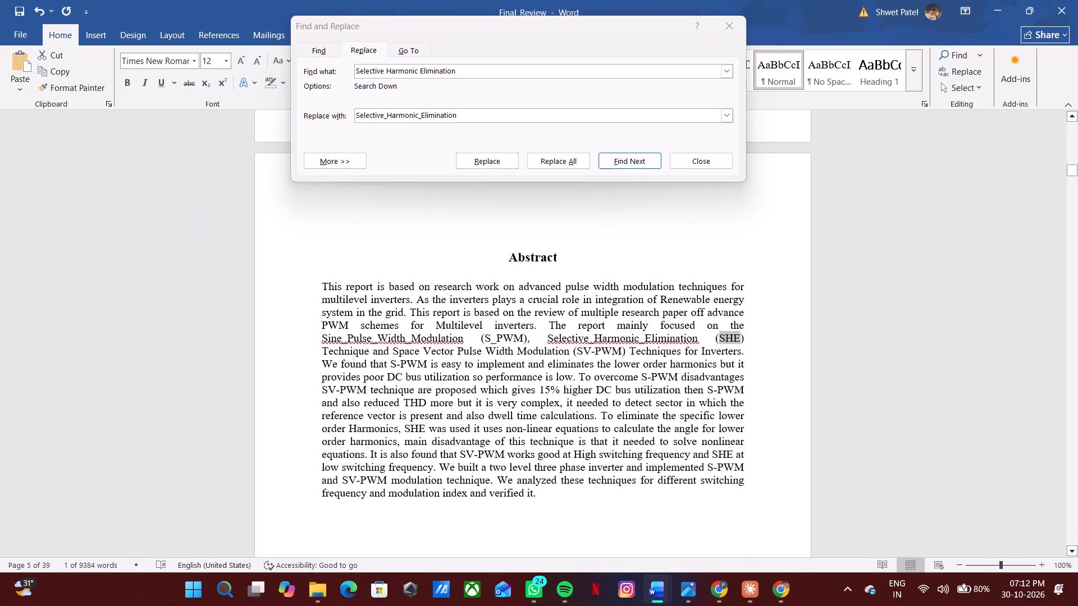
drag(392, 351, 545, 357)
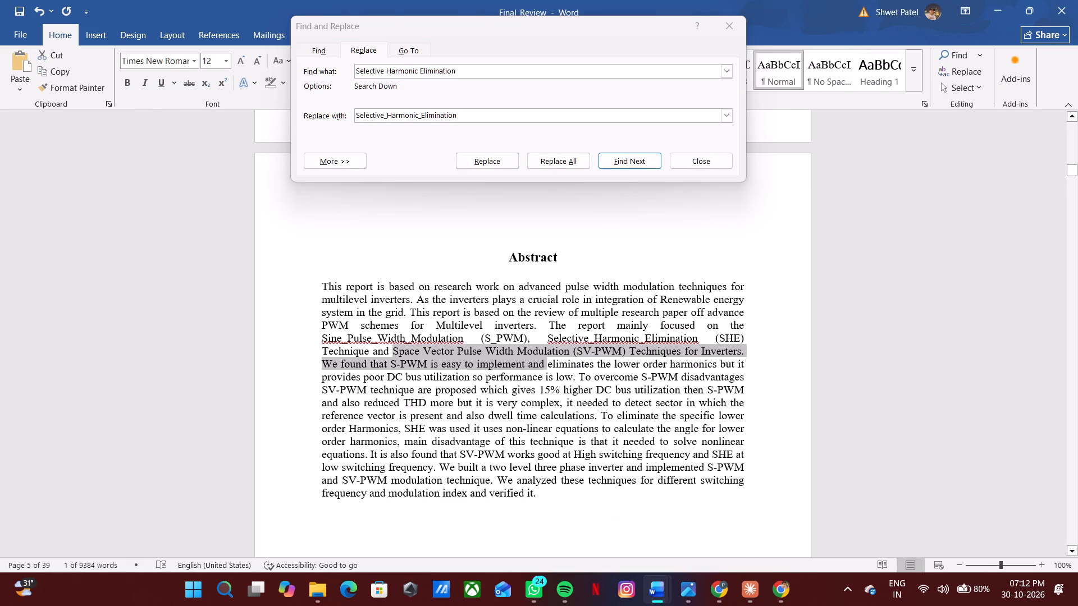
drag(545, 357, 567, 351)
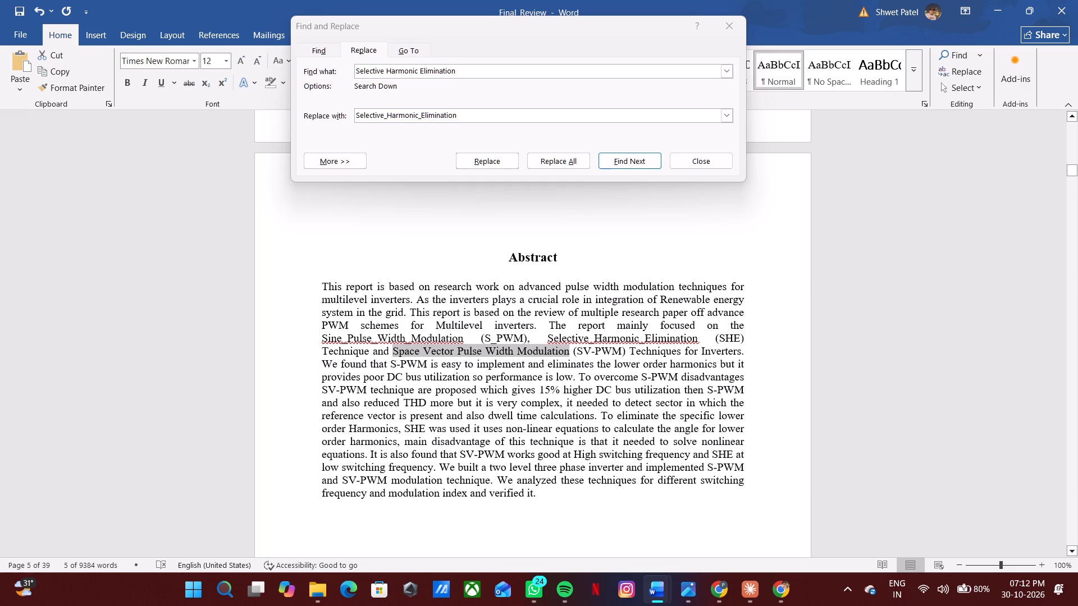
key(ctrl+c)
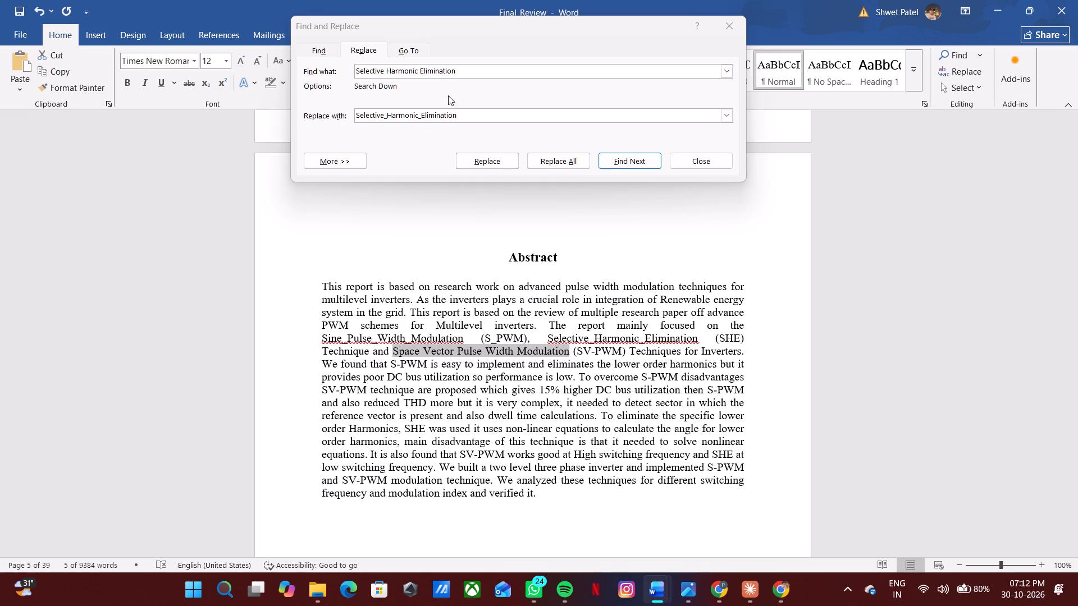
click(474, 67)
key(ctrl+v)
Set the replacement text to "Space_Vector_Pulse_Width_Modulation", with underscores in place of the spaces.
click(467, 117)
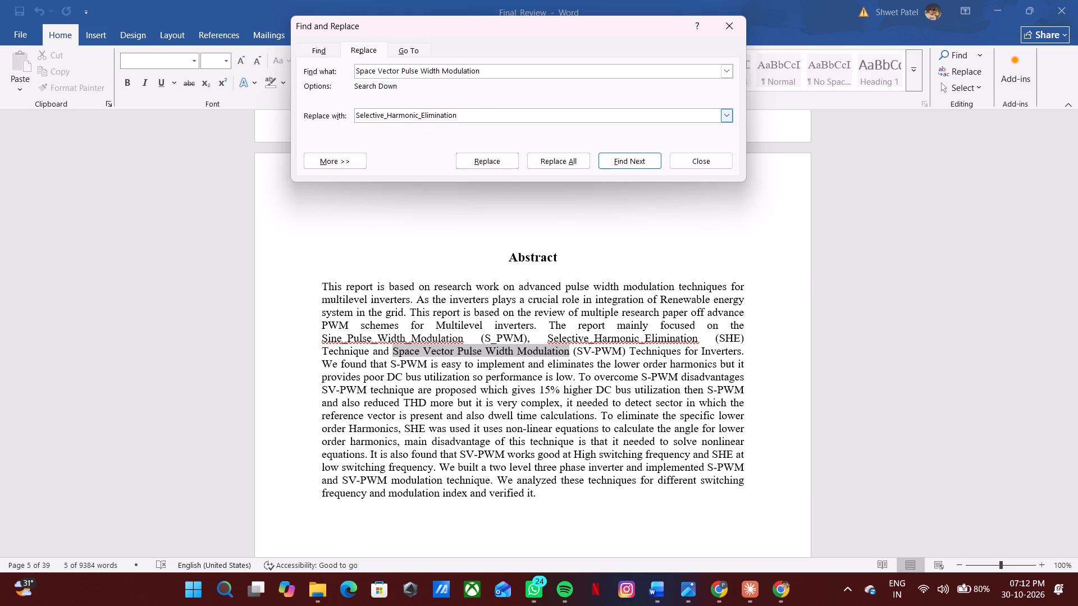
drag(467, 117, 344, 116)
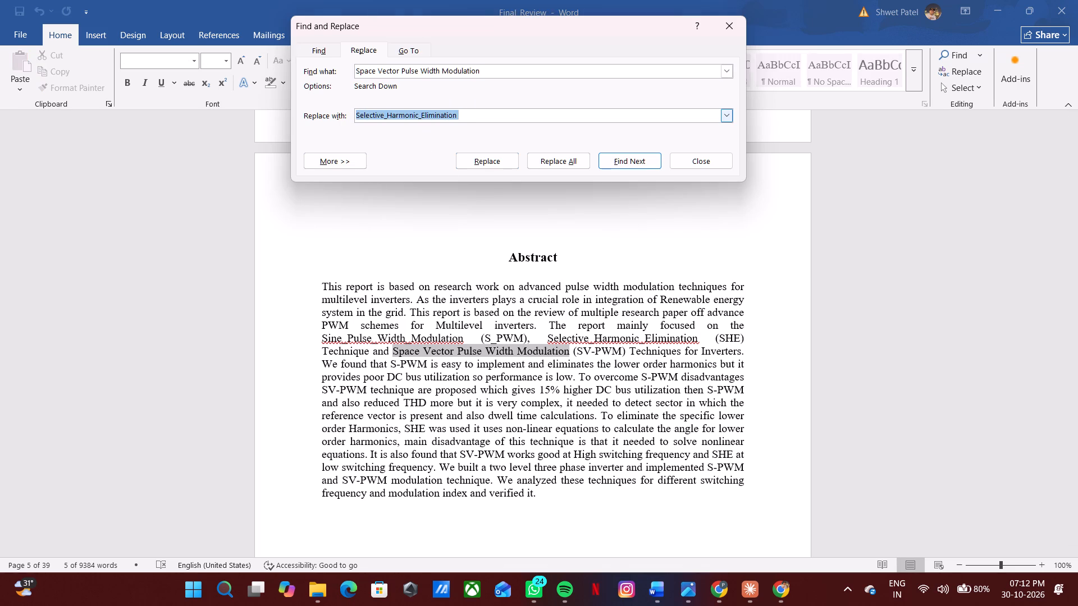
key(ctrl+v)
click(376, 114)
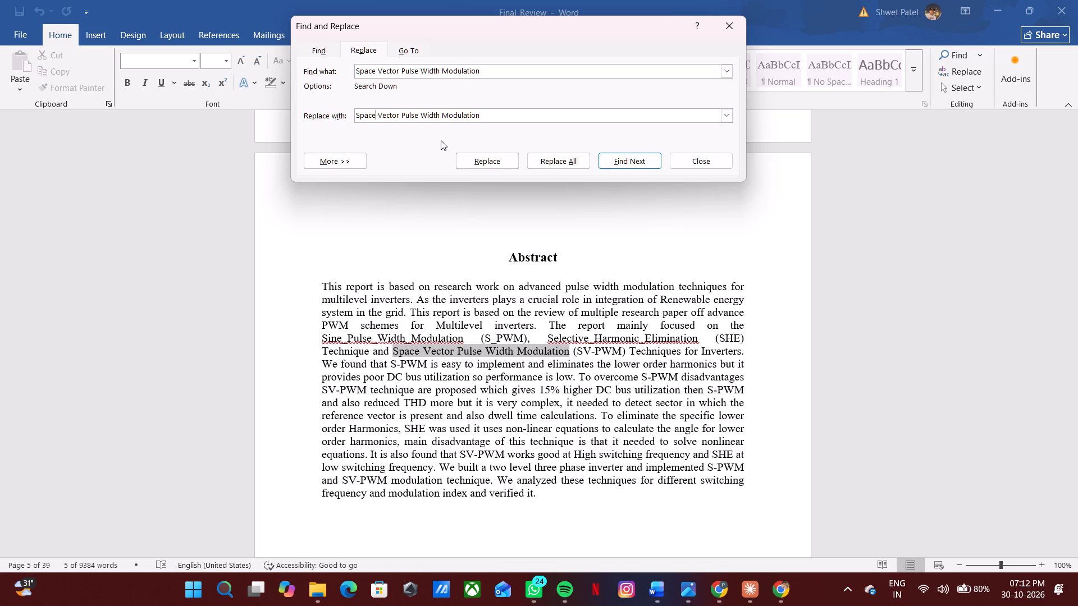
key(Right)
key(BackSpace)
key(shift+underscore)
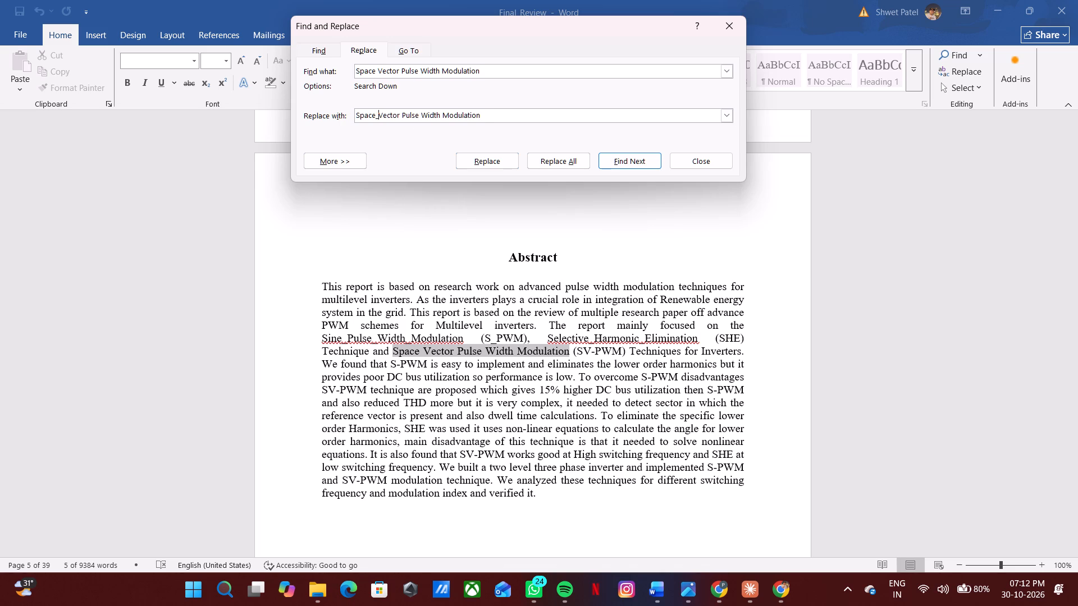
key(Right)
key(Right)
key(Right)
key(Right)
key(Right)
key(Right)
key(Right)
key(BackSpace)
key(shift+underscore)
key(Right)
key(Right)
key(Right)
key(Right)
key(Right)
key(Right)
key(BackSpace)
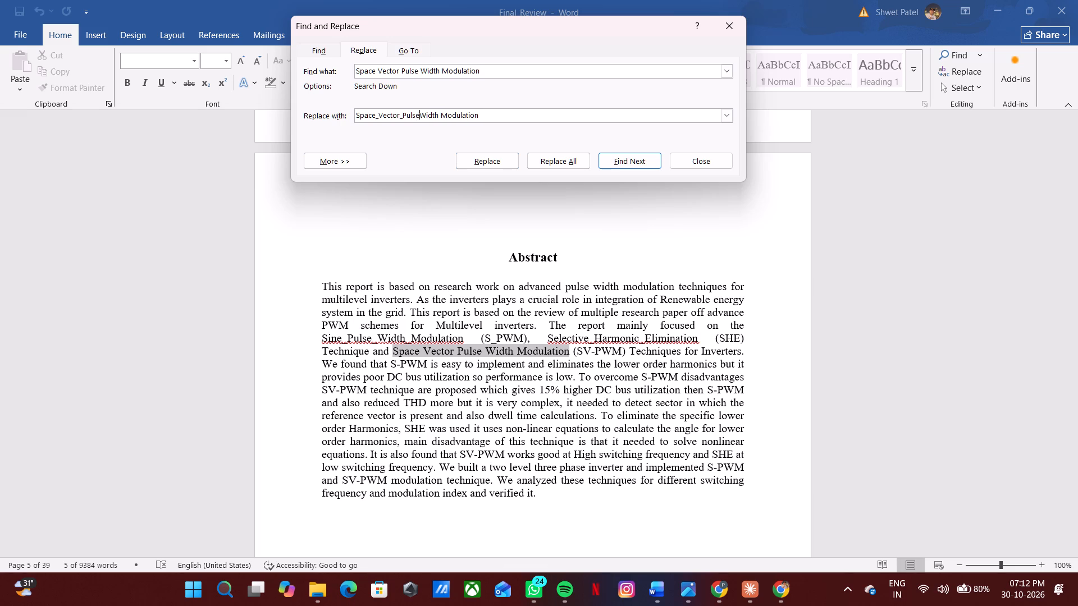
key(shift+underscore)
key(Right)
key(Right)
key(Right)
key(Right)
key(Right)
key(Right)
key(BackSpace)
key(shift+underscore)
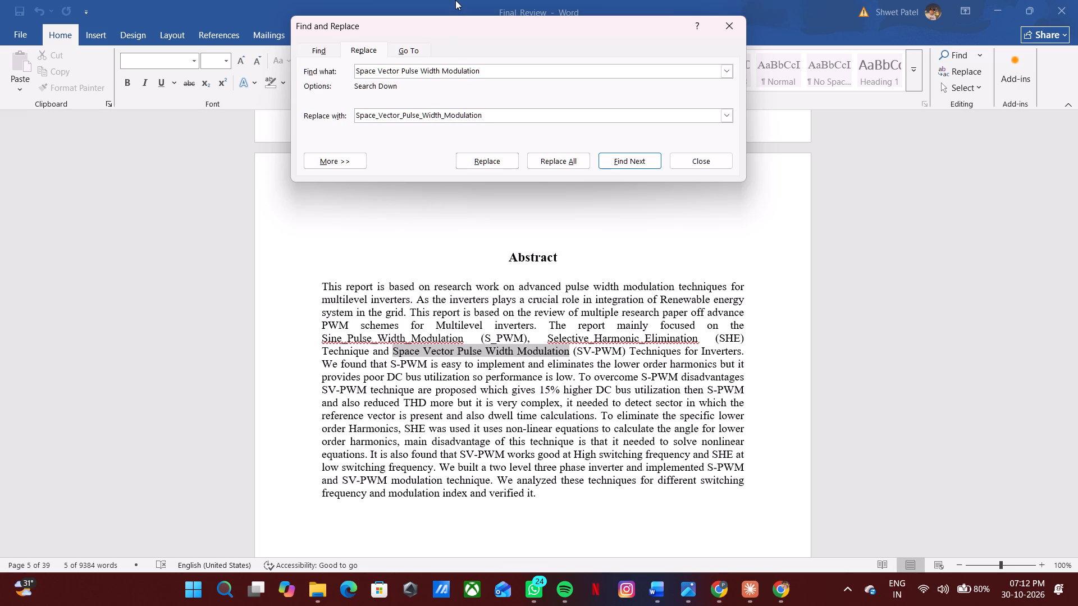
Replace all occurrences of "Space Vector Pulse Width Modulation" with the underscored version, continuing from the beginning of the document.
click(551, 157)
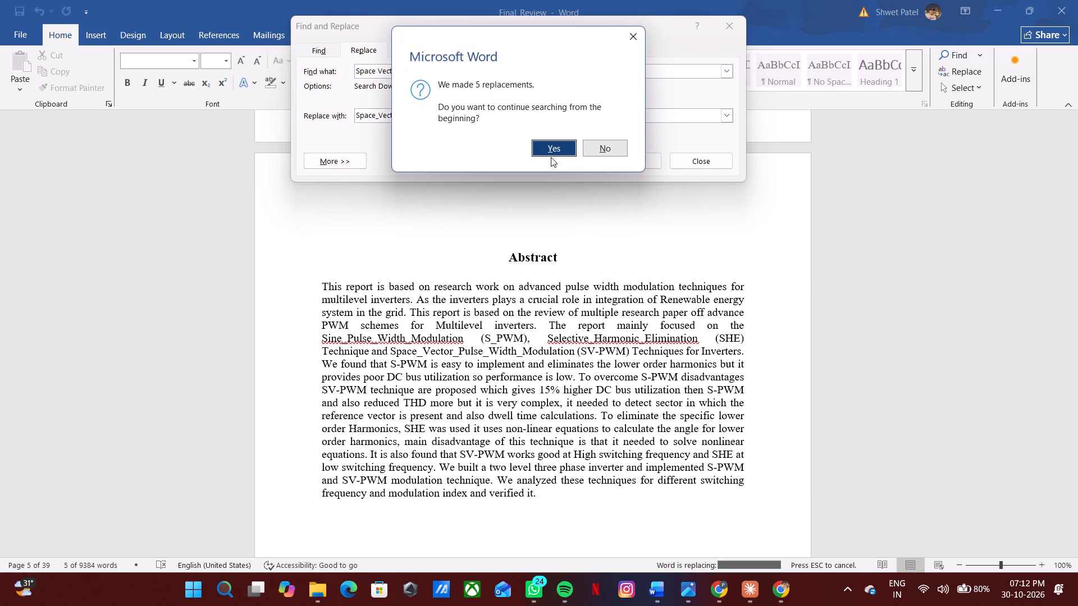
click(544, 146)
click(613, 141)
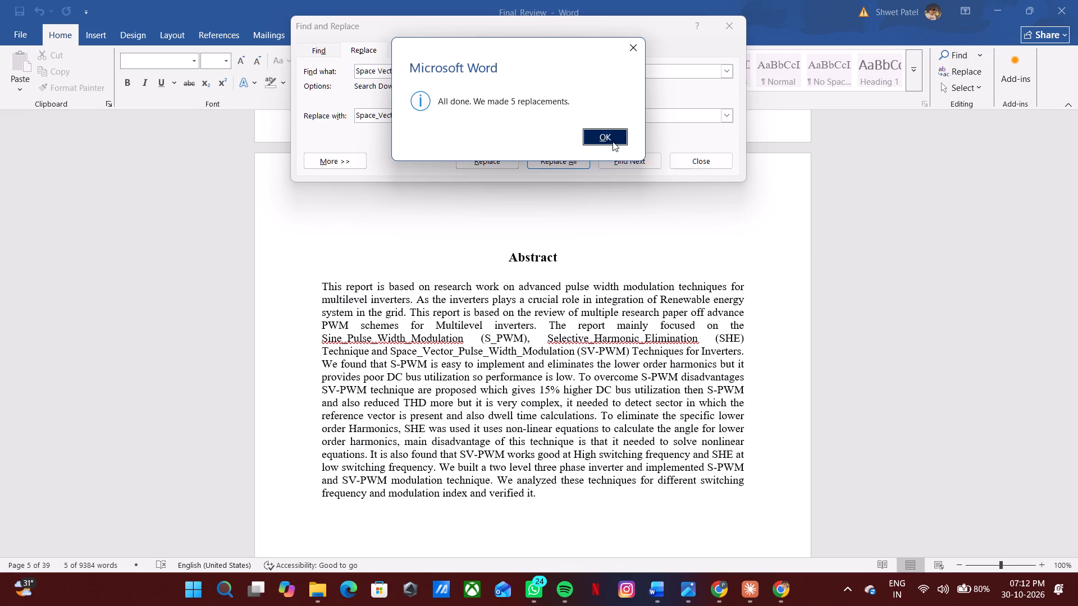
Change the bracketed abbreviation after "Space_Vector_Pulse_Width_Modulation" in the Abstract to "SV_PWM".
scroll(593, 343, up, 5)
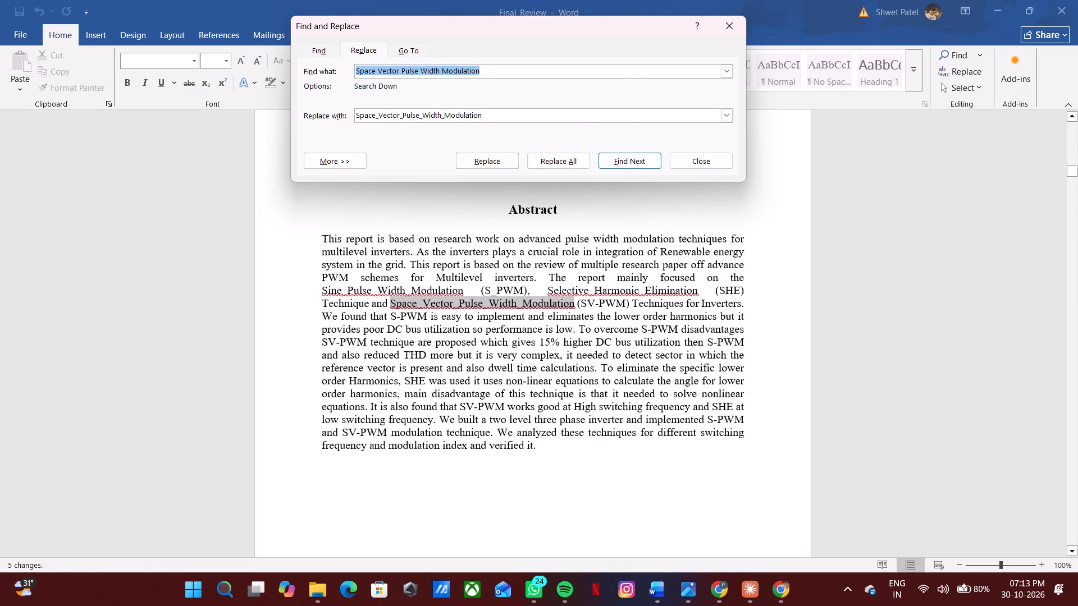
click(599, 302)
click(599, 305)
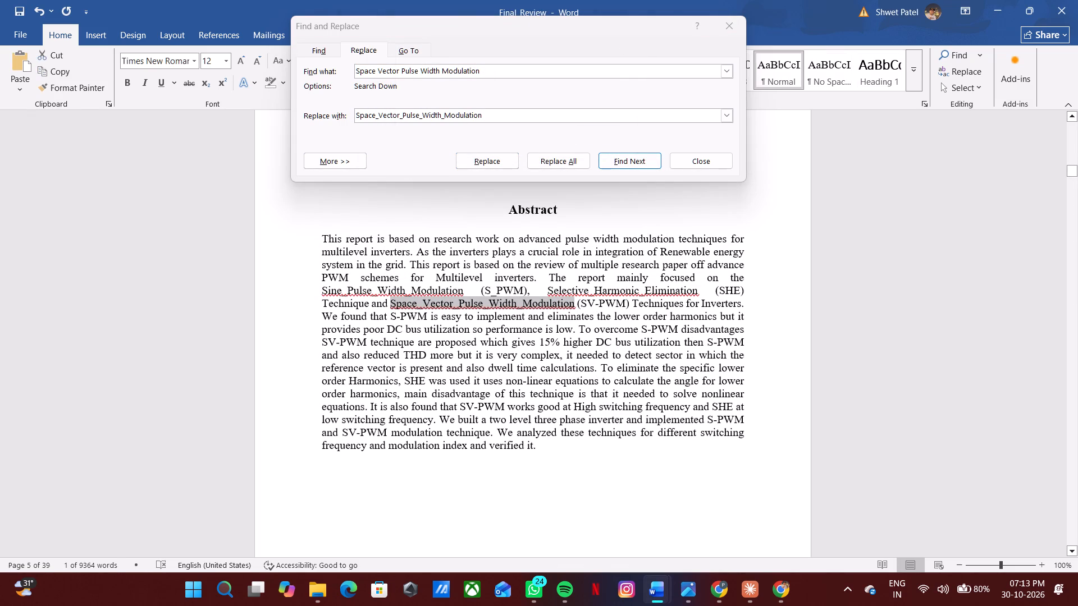
key(BackSpace)
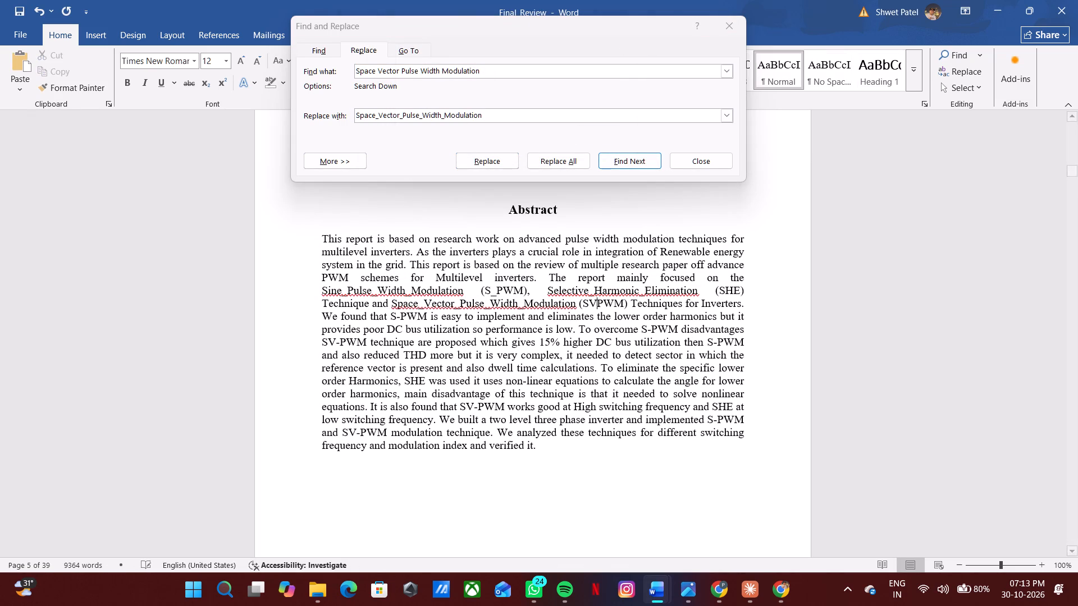
key(shift+underscore)
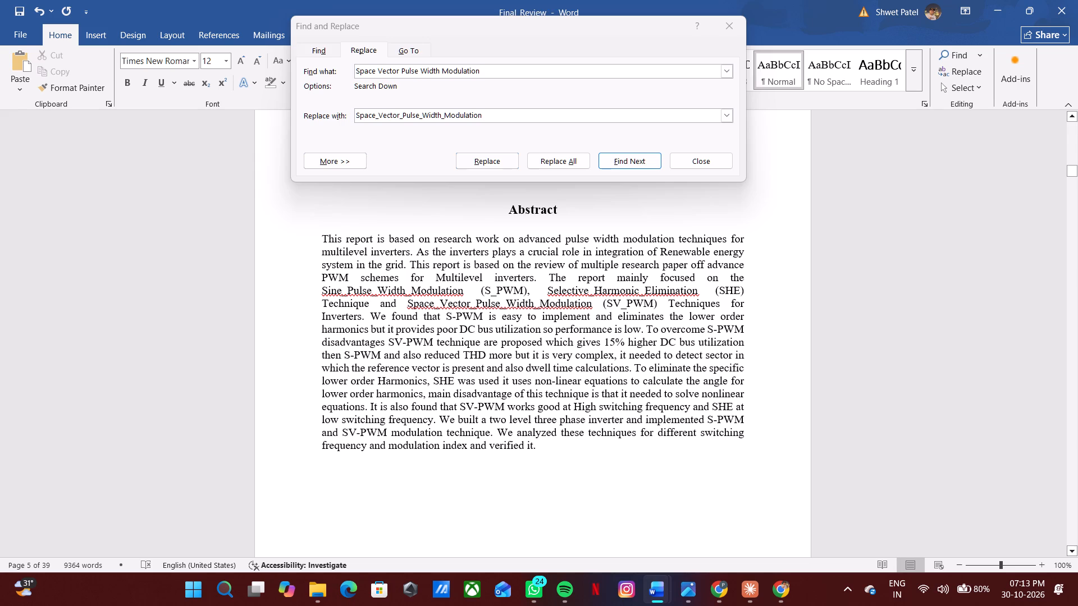
Set the search text to "SPWM" and the replacement text to "S_PWM".
click(494, 74)
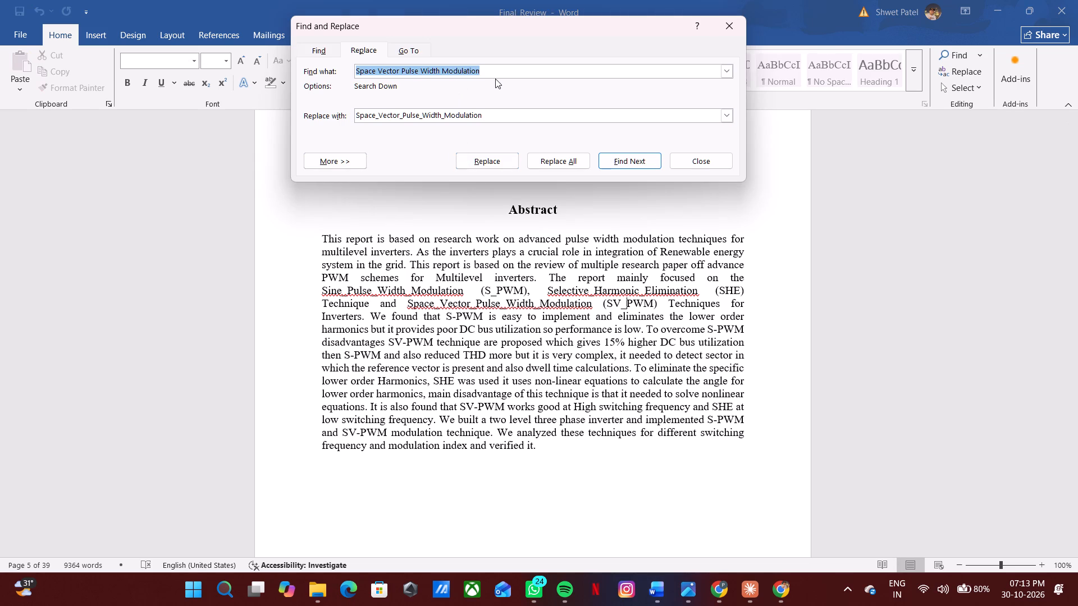
key(shift+s)
text(PWM)
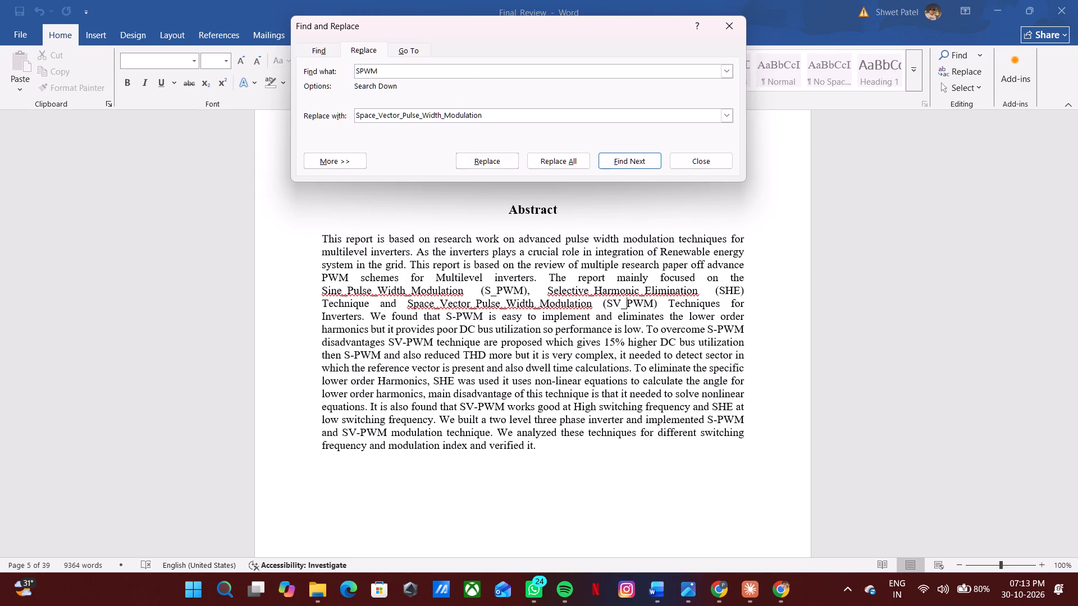
triple_click(500, 118)
key(shift+s)
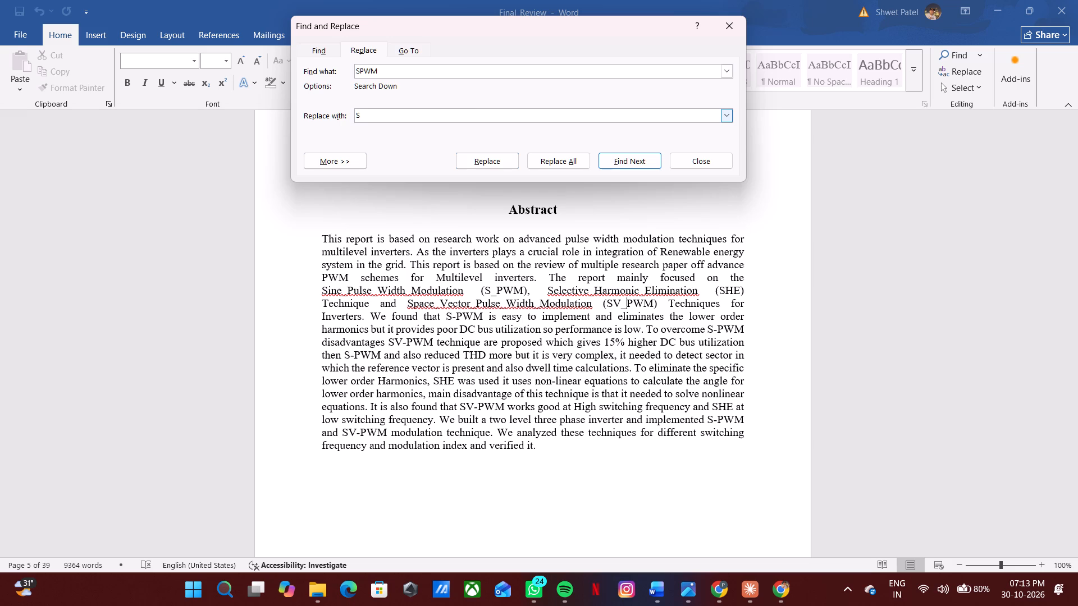
text(_pwm)
click(390, 113)
key(BackSpace)
key(BackSpace)
key(BackSpace)
key(shift+p)
key(shift+w)
key(shift+m)
Replace all occurrences of "SPWM" with "S_PWM", continuing from the beginning of the document.
click(571, 163)
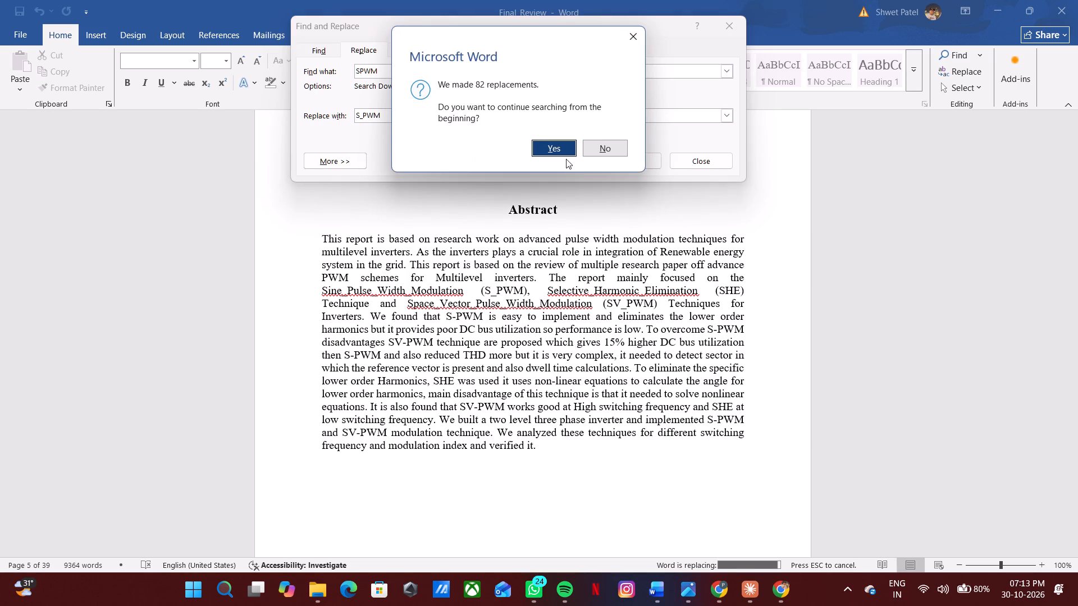
click(549, 145)
click(600, 141)
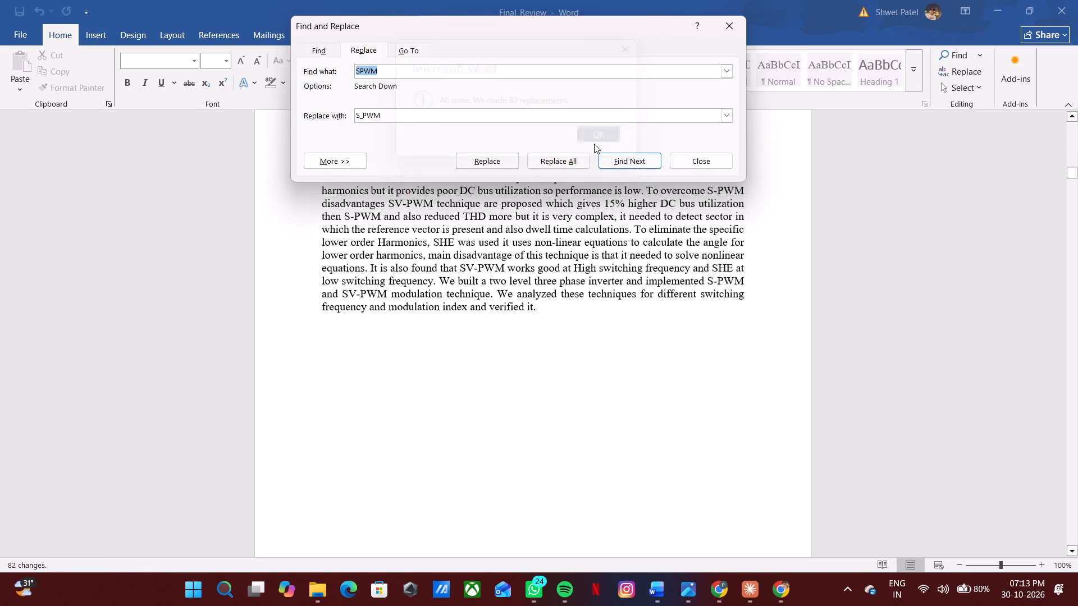
Set the search text to "SVPWM" and the replacement text to "SV_PWM".
scroll(392, 314, up, 2)
scroll(398, 128, up, 1)
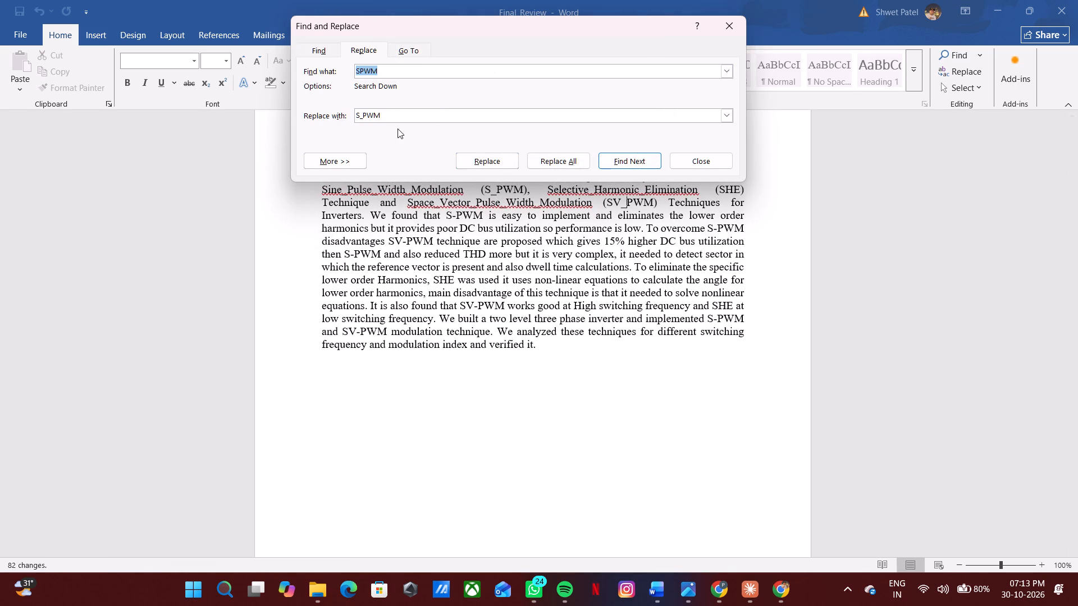
click(358, 70)
click(360, 72)
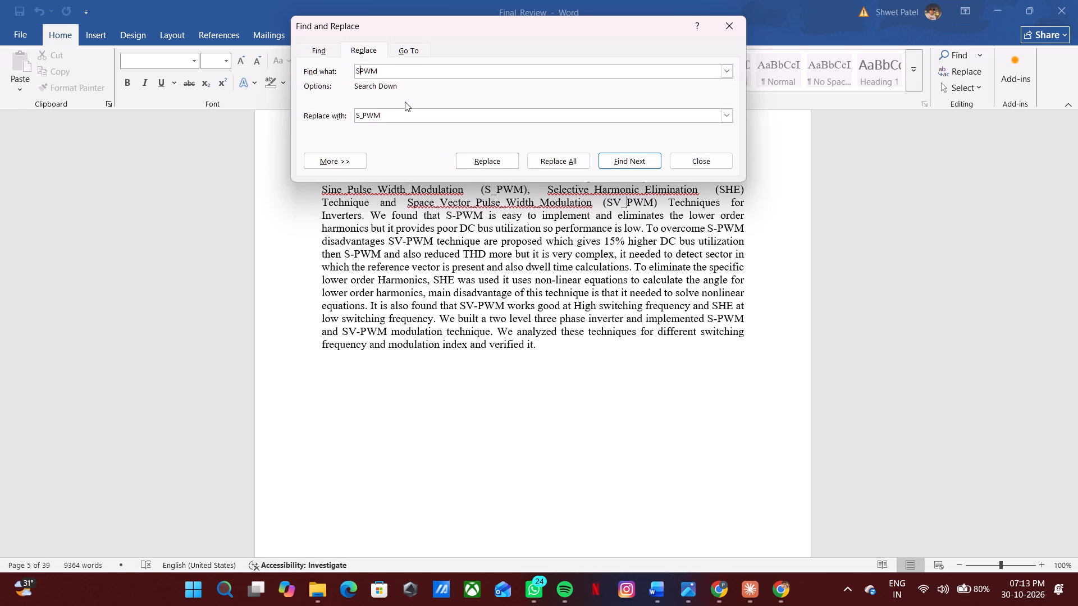
key(shift+v)
click(359, 116)
key(shift+v)
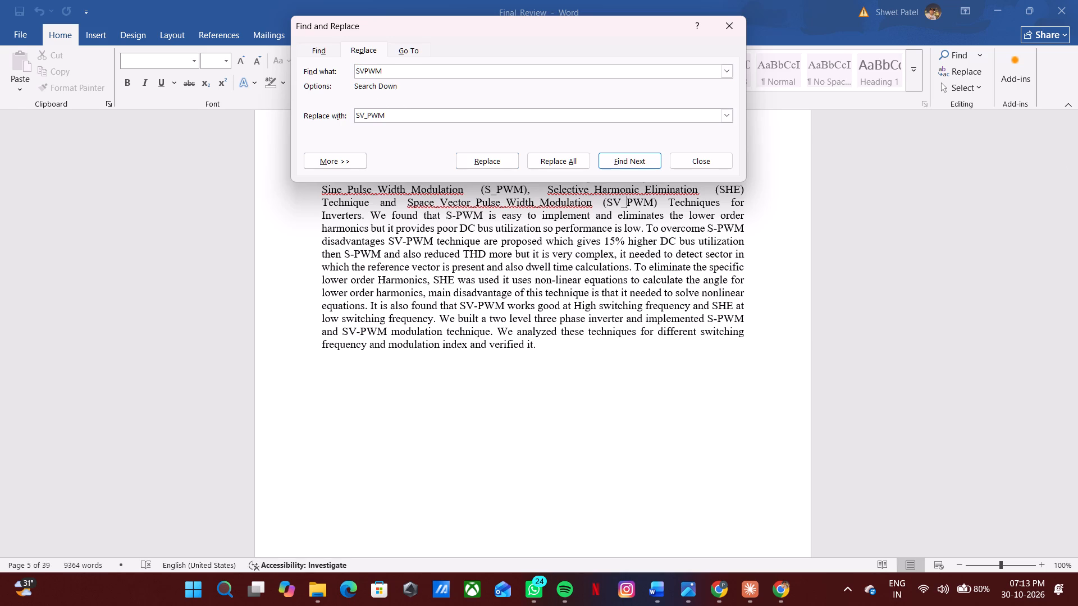
Replace all occurrences of "SVPWM" with "SV_PWM", continuing the search from the beginning of the document.
click(561, 160)
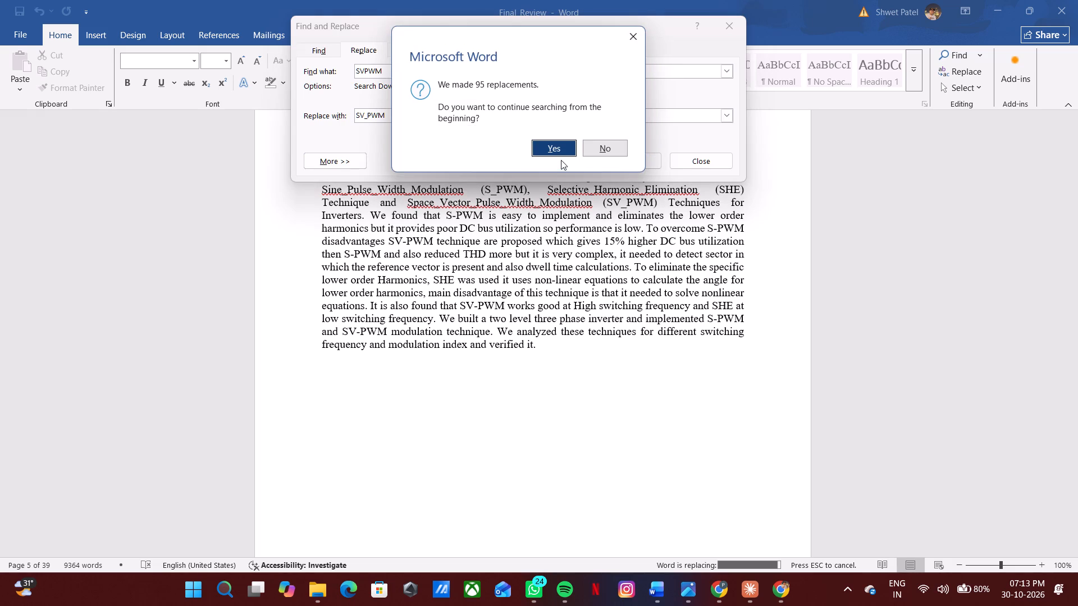
click(547, 148)
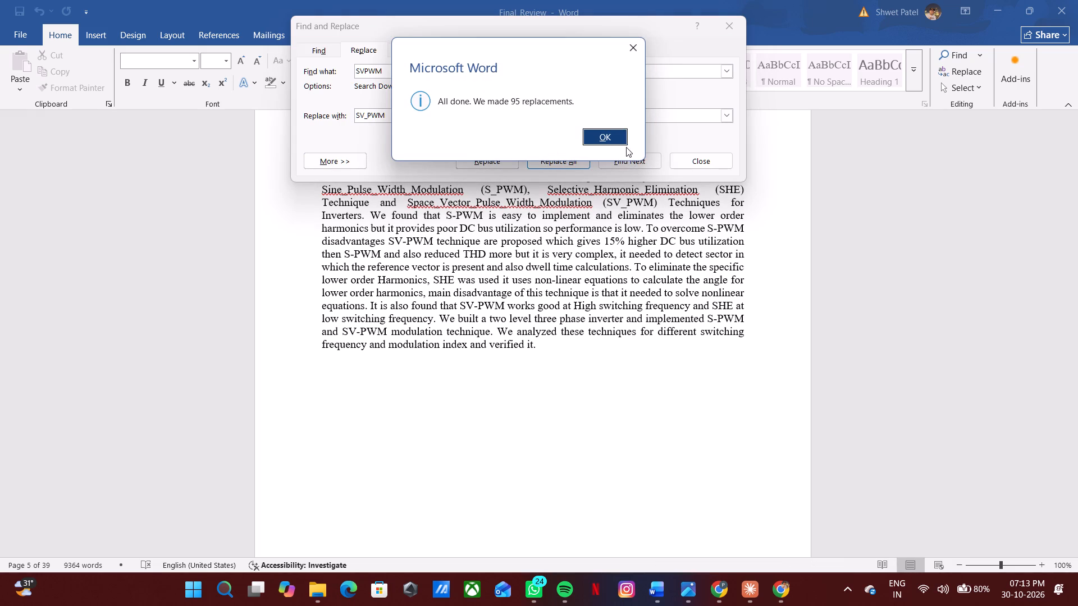
click(606, 136)
Compare the Abstract in Final_Review with its highlighted passages in the Turnitin PDF in Chrome, and return to Word.
scroll(445, 375, up, 4)
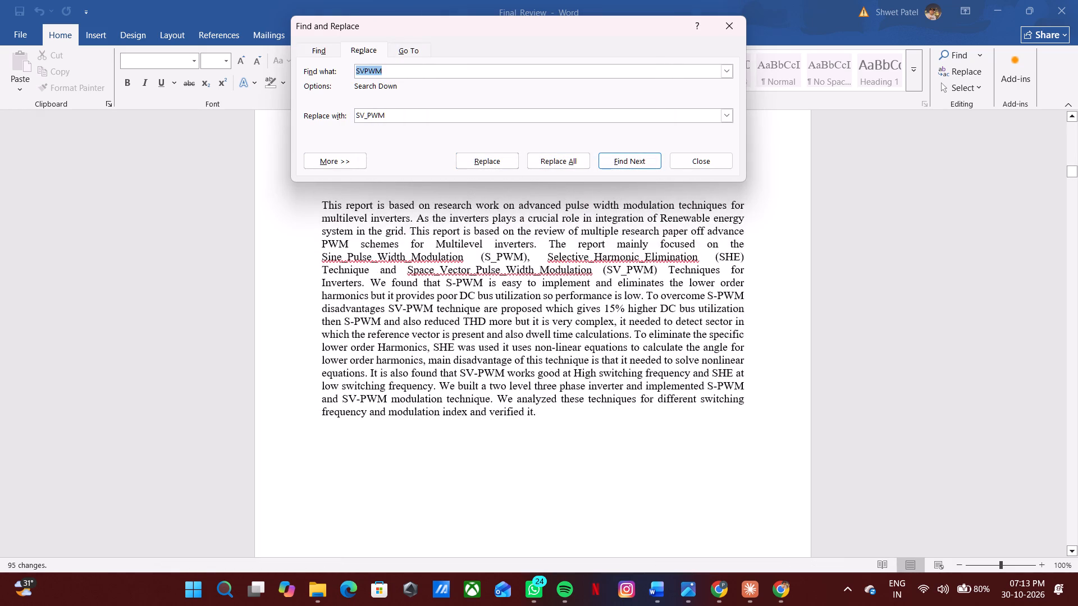
scroll(444, 375, up, 1)
scroll(444, 375, down, 2)
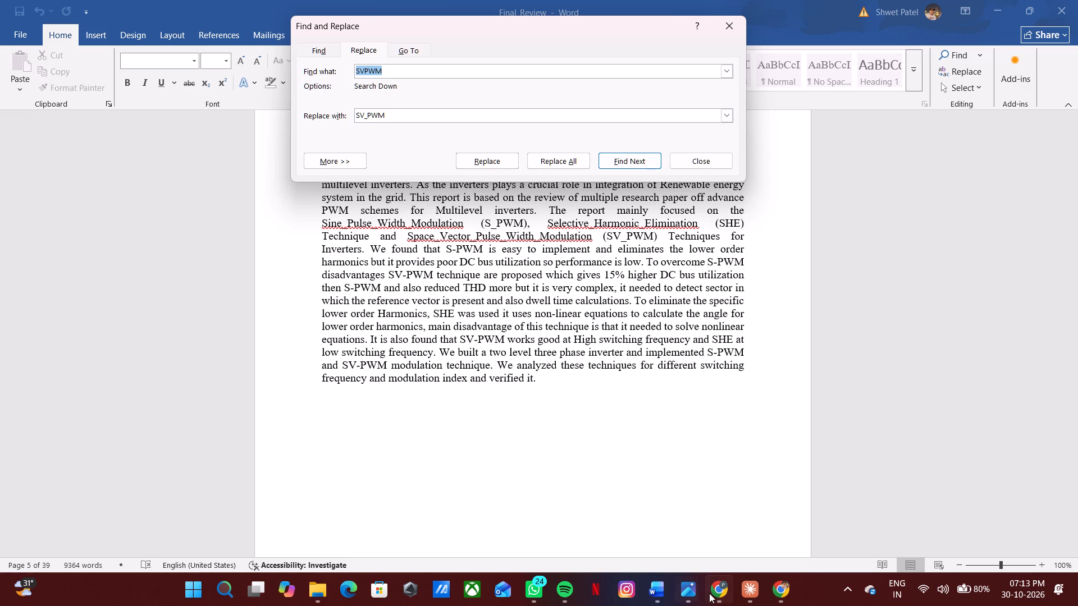
click(781, 587)
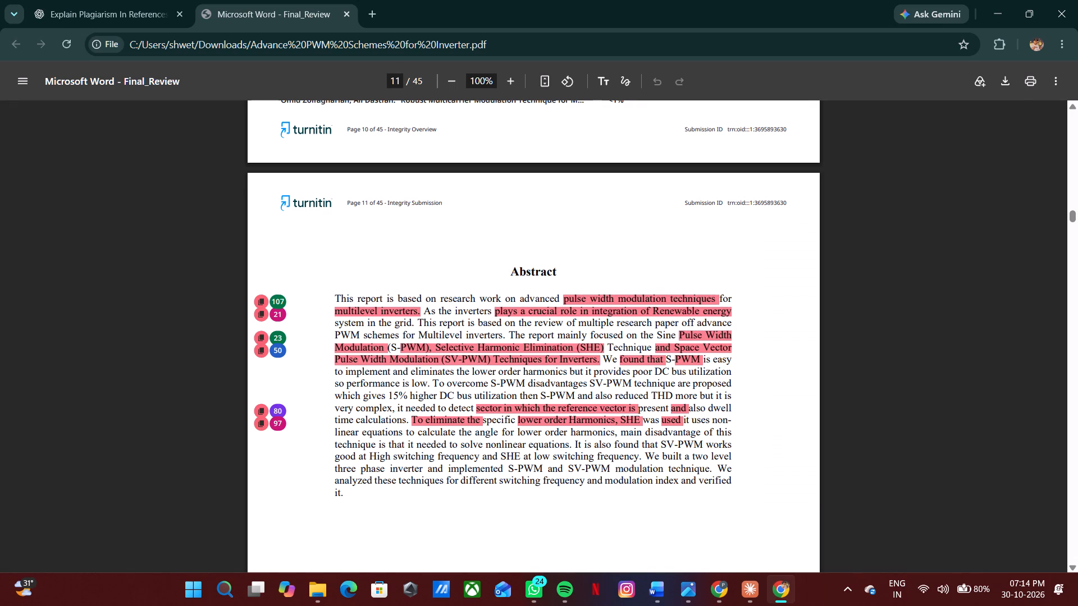
scroll(595, 464, down, 2)
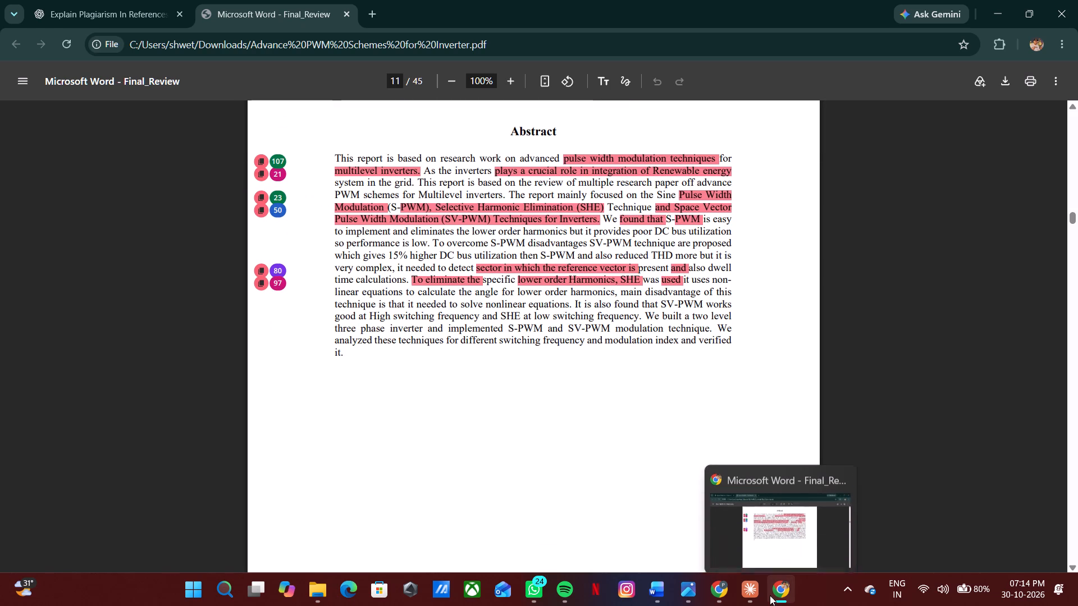
click(783, 589)
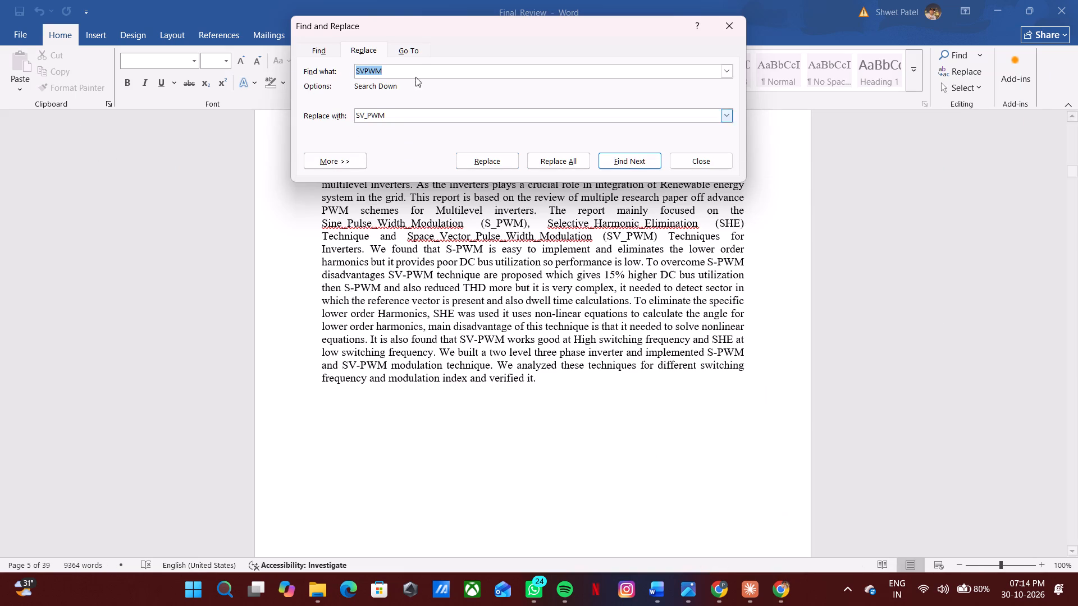
Replace all occurrences of "S-PWM" with "S_PWM", continuing the search from the beginning of the document.
click(363, 68)
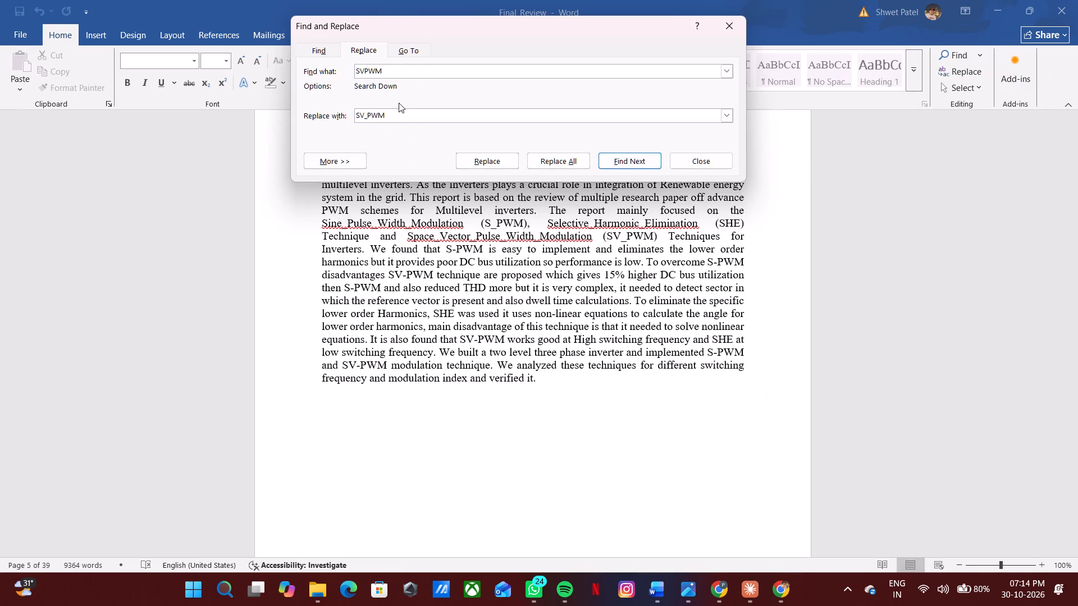
key(BackSpace)
key(minus)
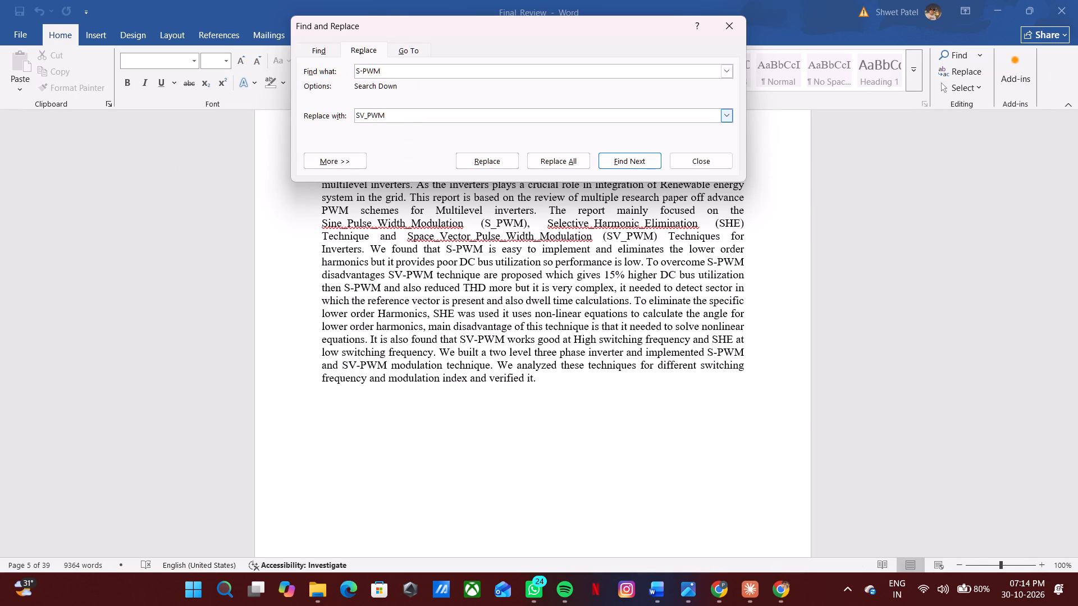
click(364, 120)
key(BackSpace)
click(567, 157)
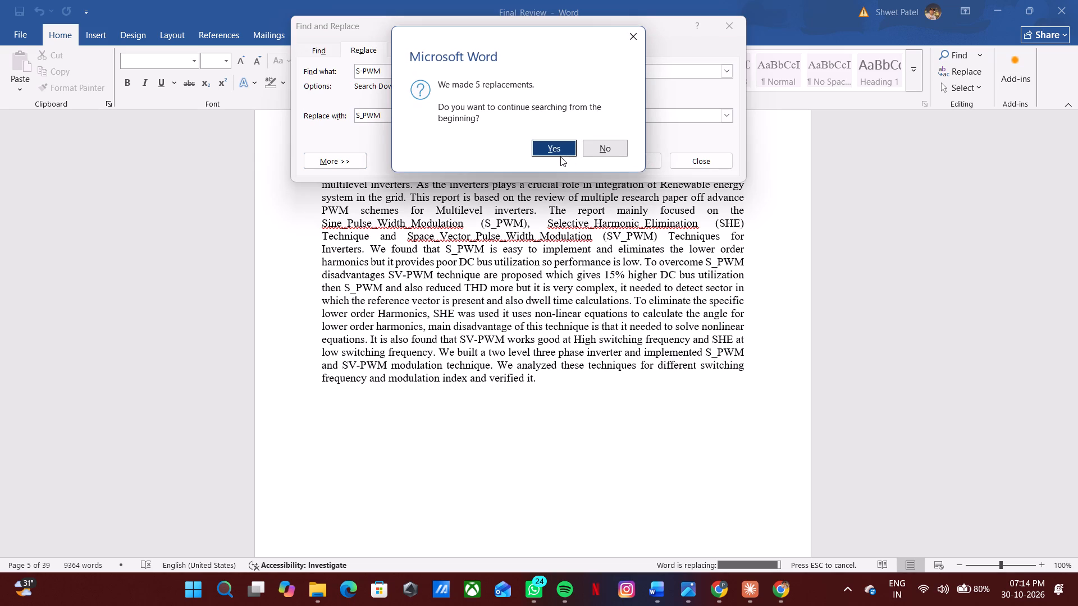
click(545, 151)
click(600, 140)
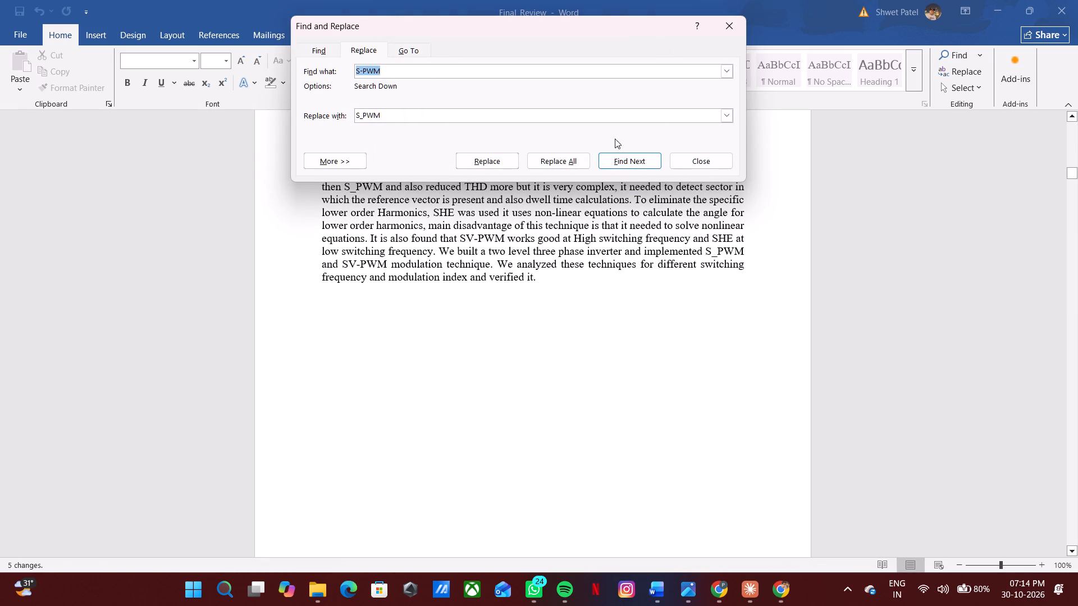
Replace all occurrences of "SV-PWM" with "SV_PWM" throughout the document, including from the beginning, and close Find and Replace.
click(358, 71)
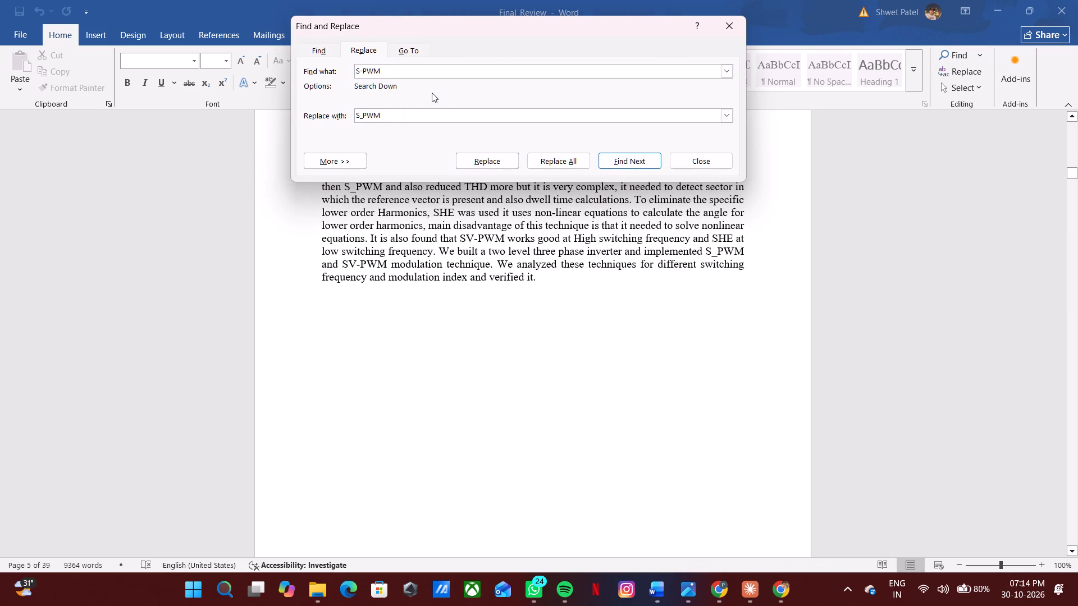
key(shift+v)
click(360, 117)
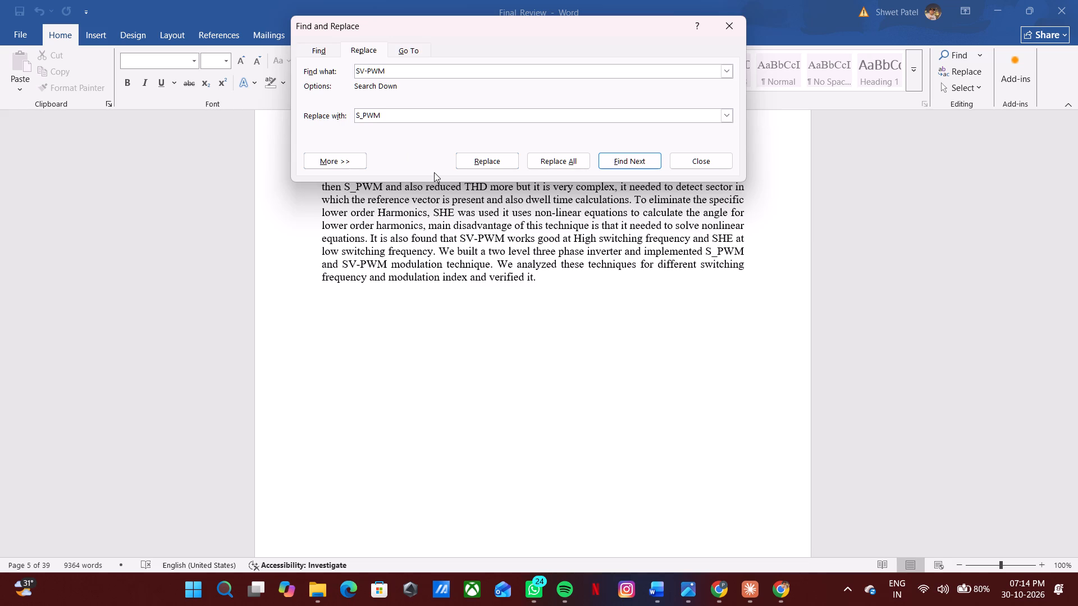
key(shift+v)
click(569, 158)
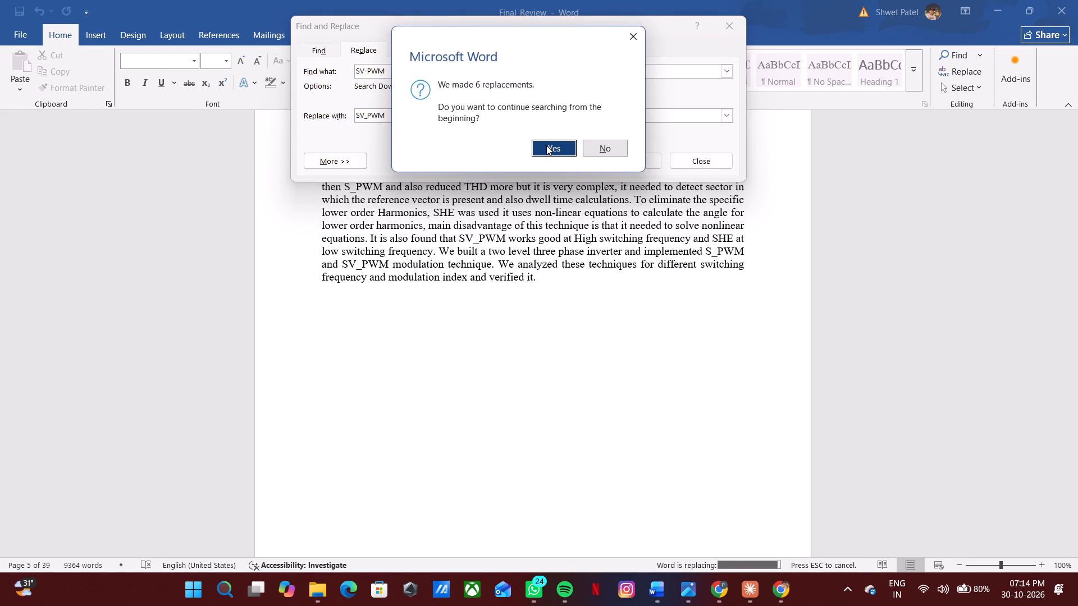
click(546, 145)
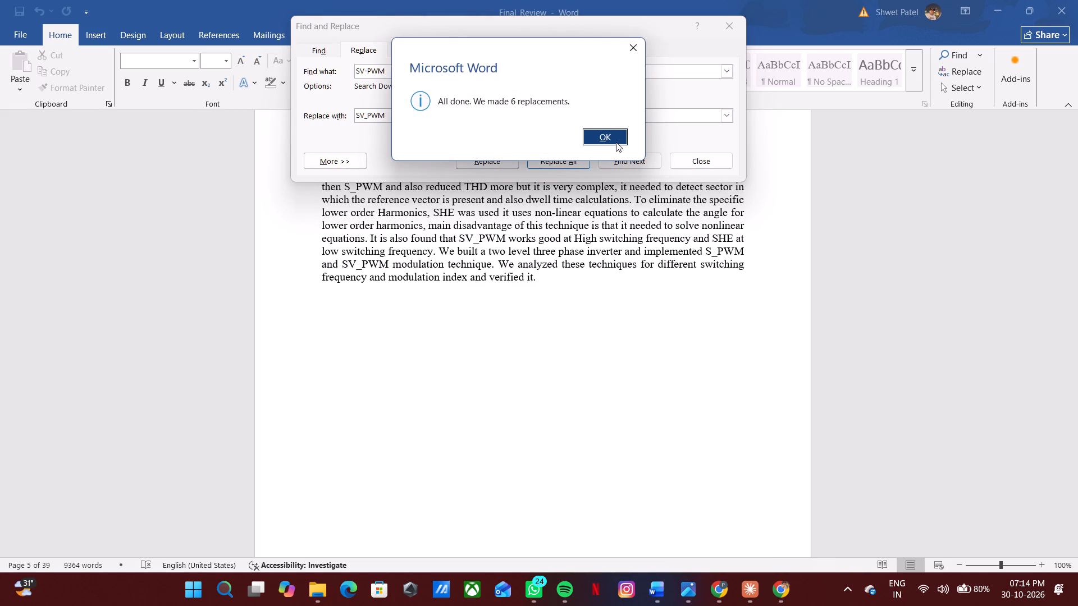
click(605, 137)
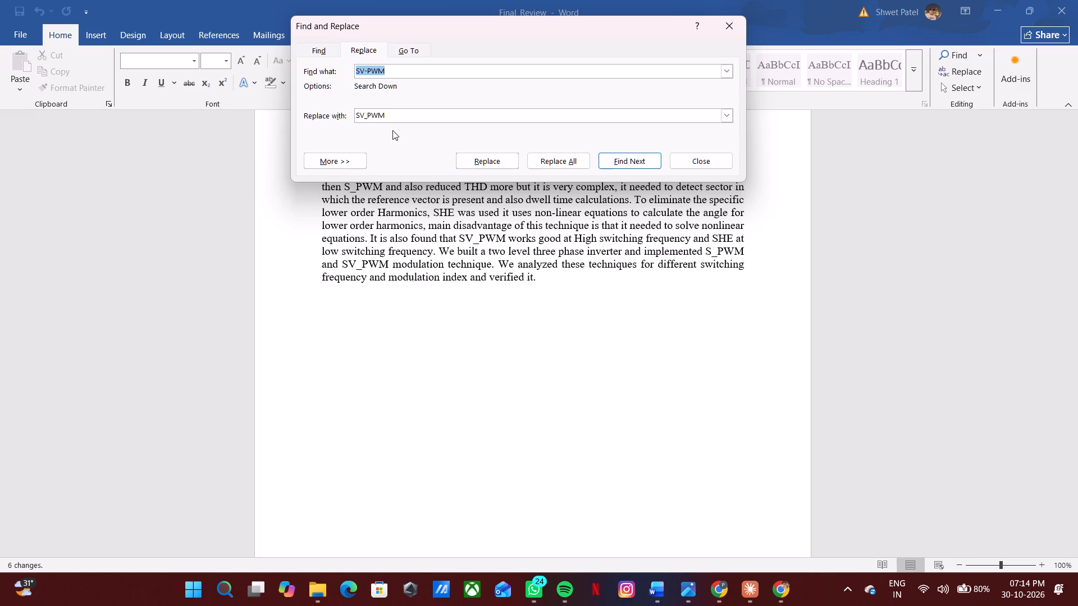
click(706, 158)
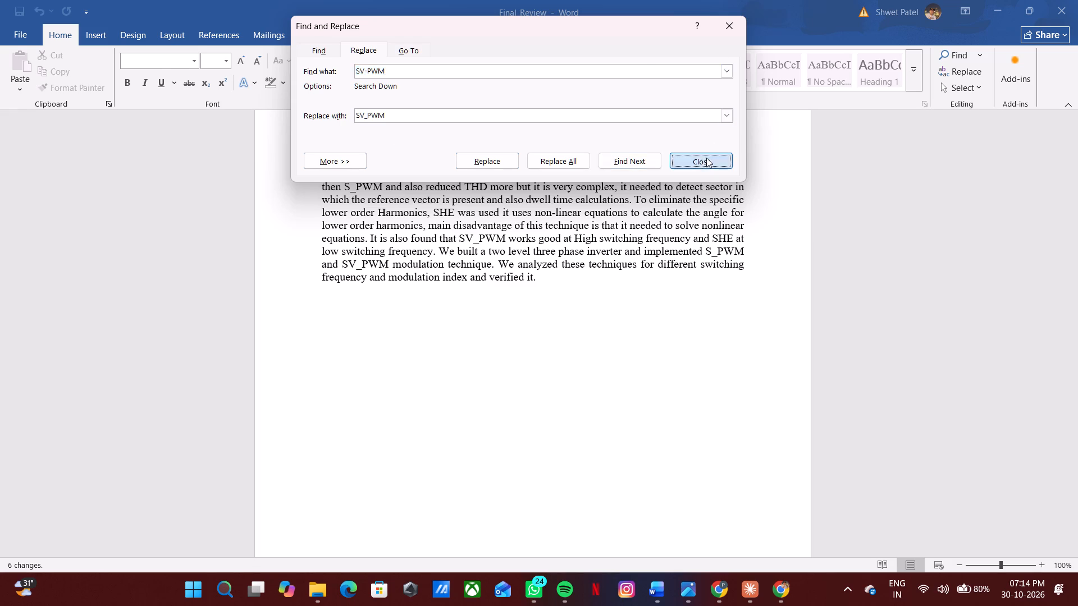
Review the Abstract and List of Figures in Word, and the flagged List of Figures and Nomenclature/Abbreviations entries in Chrome's Turnitin PDF.
scroll(540, 391, up, 2)
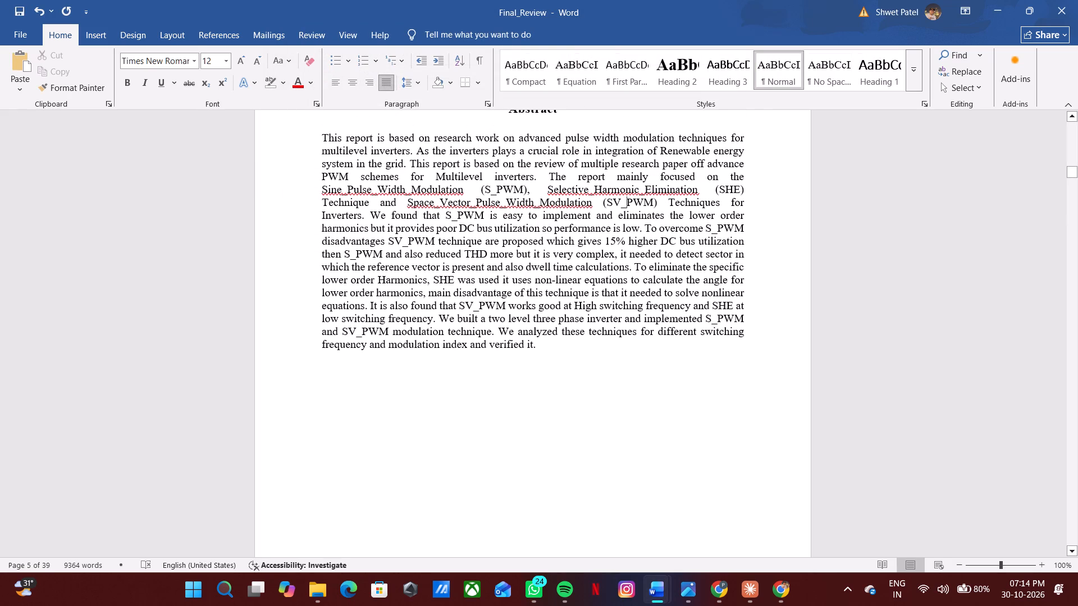
scroll(537, 393, down, 6)
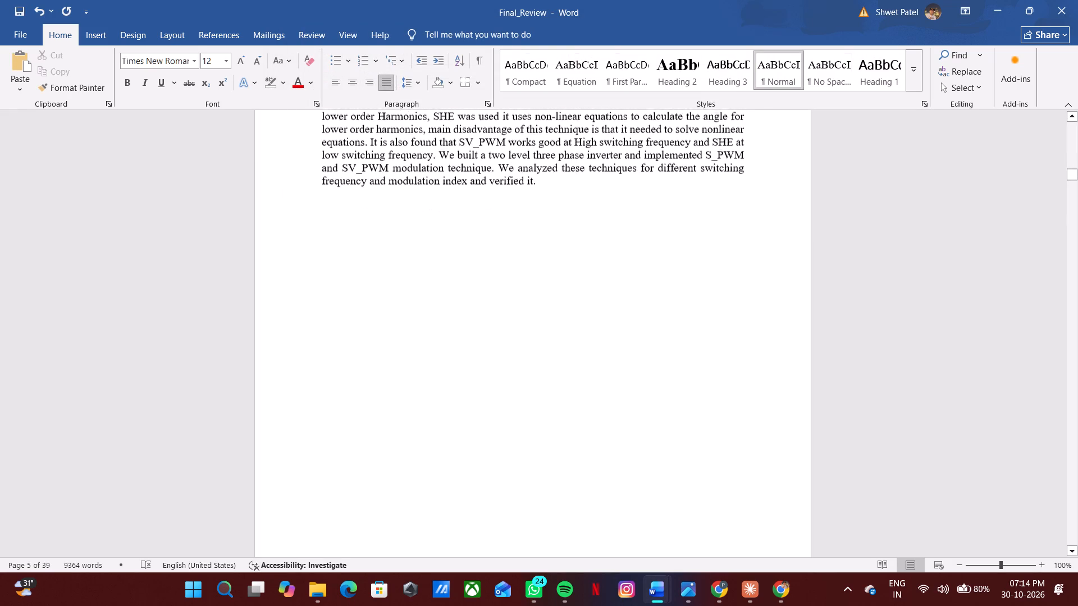
scroll(537, 394, down, 16)
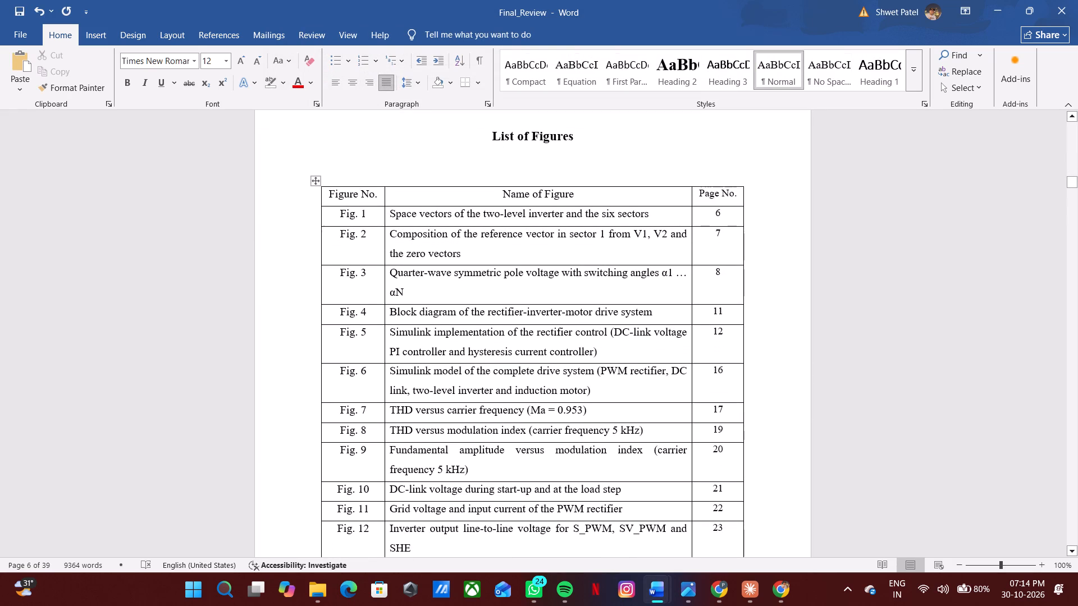
click(776, 584)
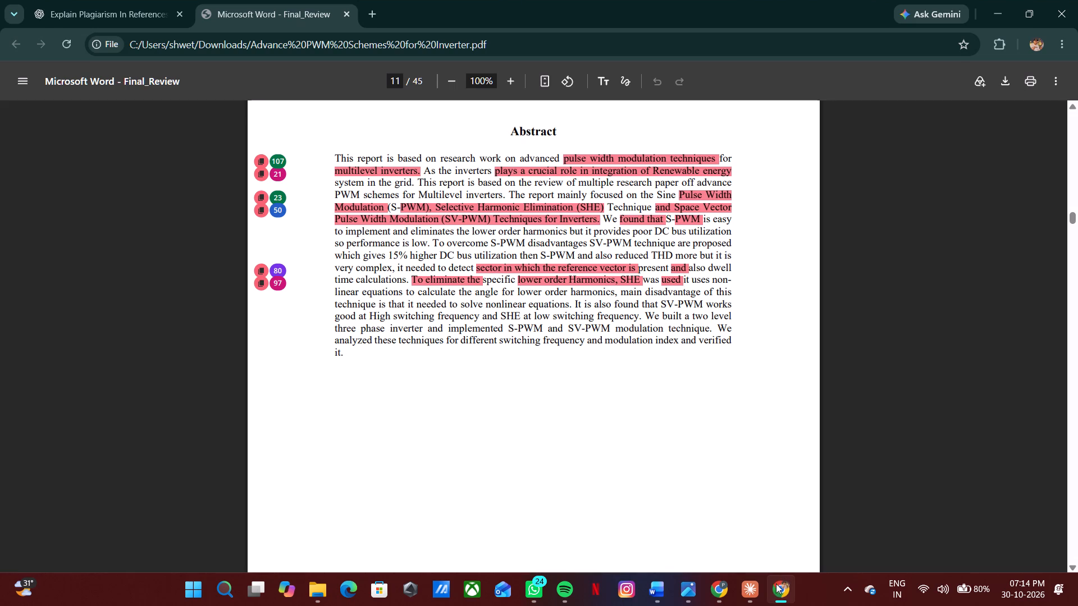
scroll(606, 439, down, 9)
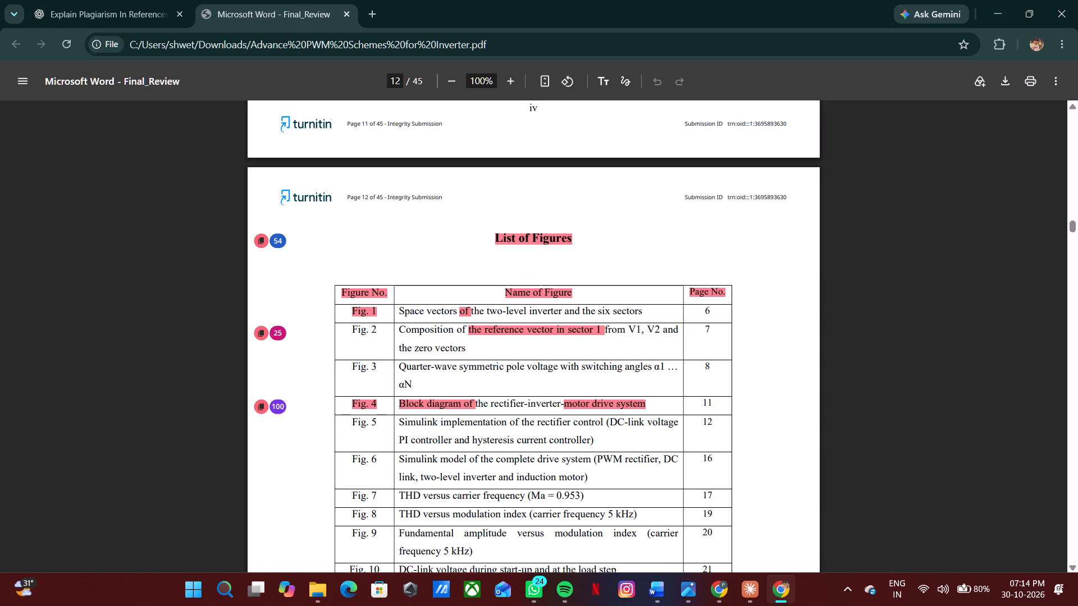
scroll(601, 444, down, 3)
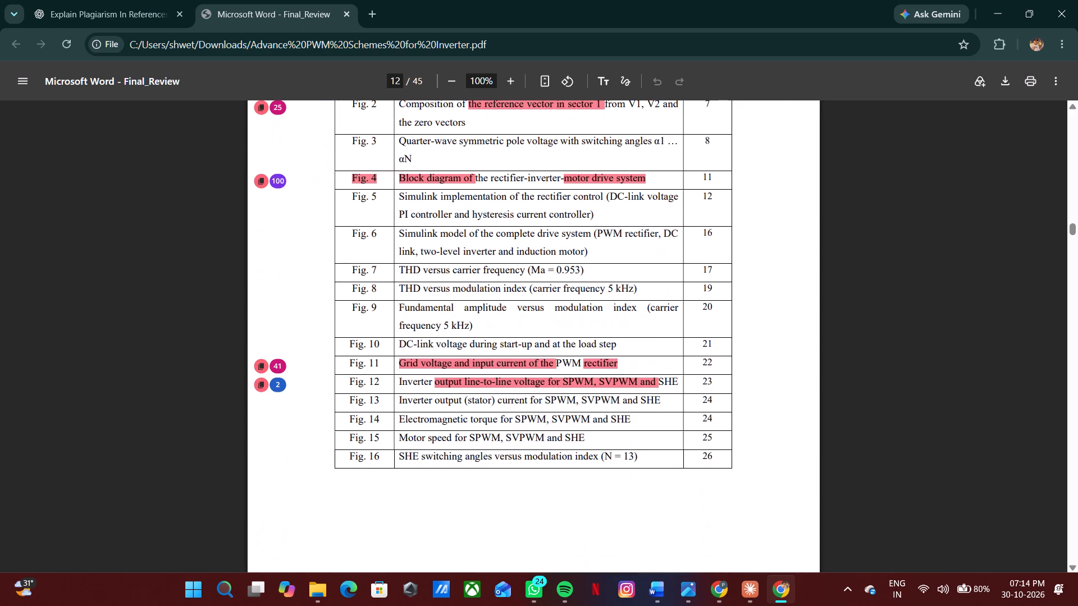
scroll(599, 445, down, 9)
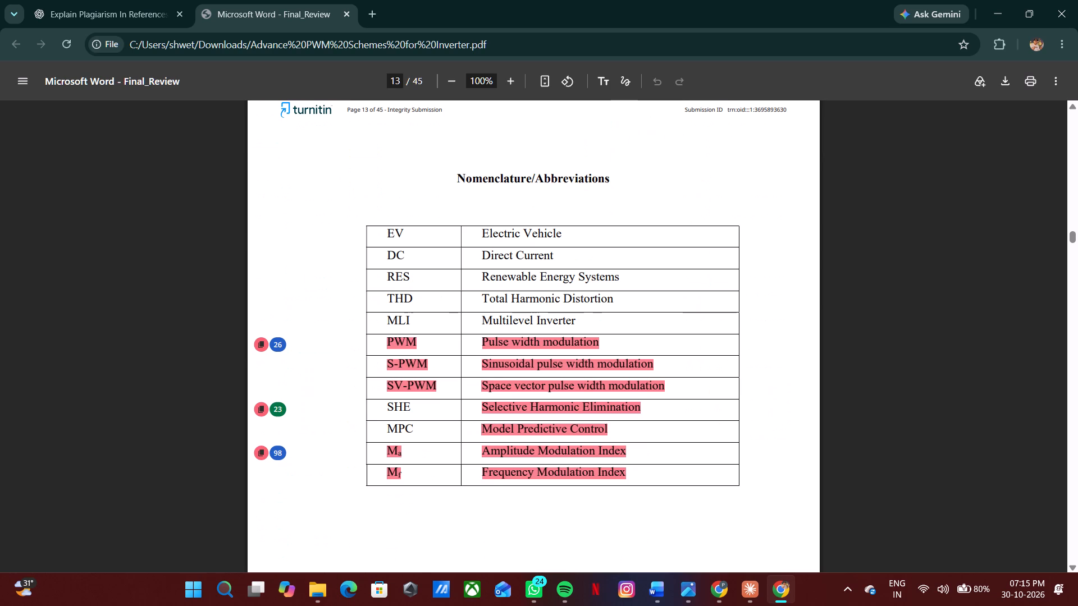
click(720, 599)
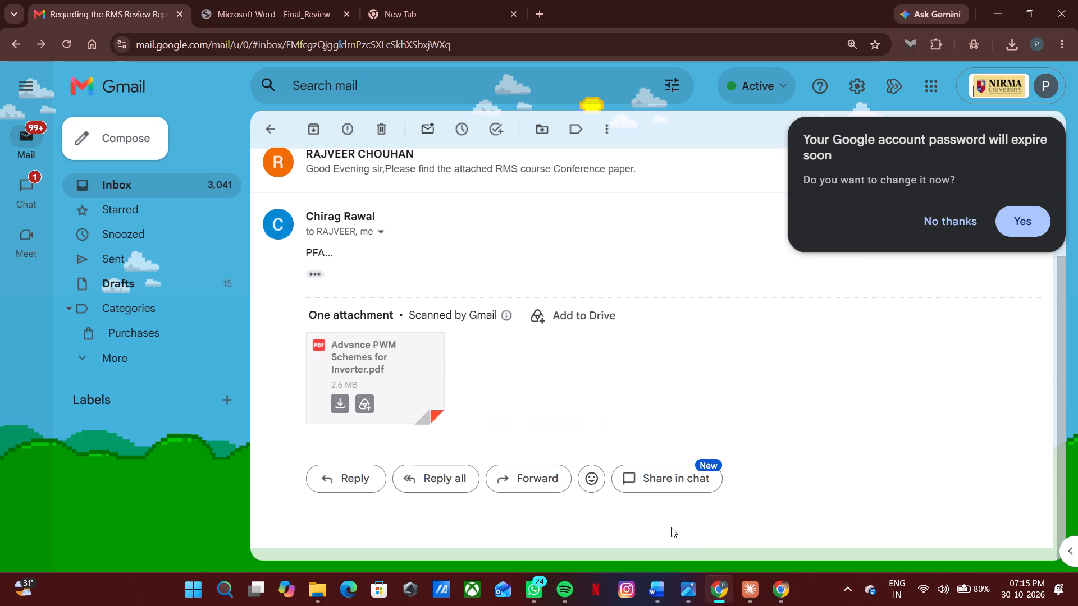
click(717, 592)
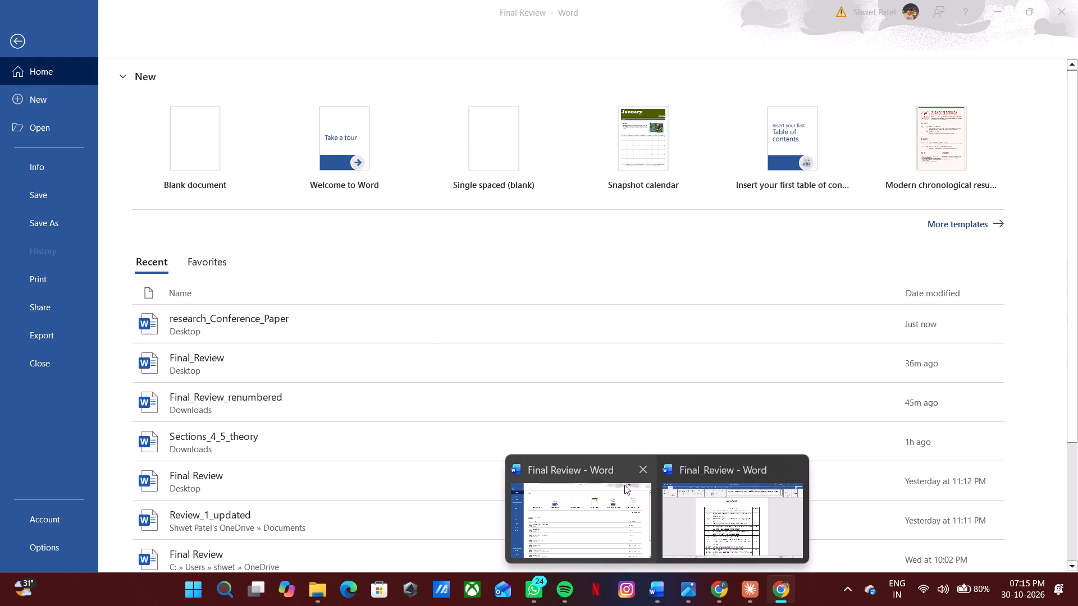
Close the extra "Final Review" Word window and switch to the Final_Review document.
click(645, 468)
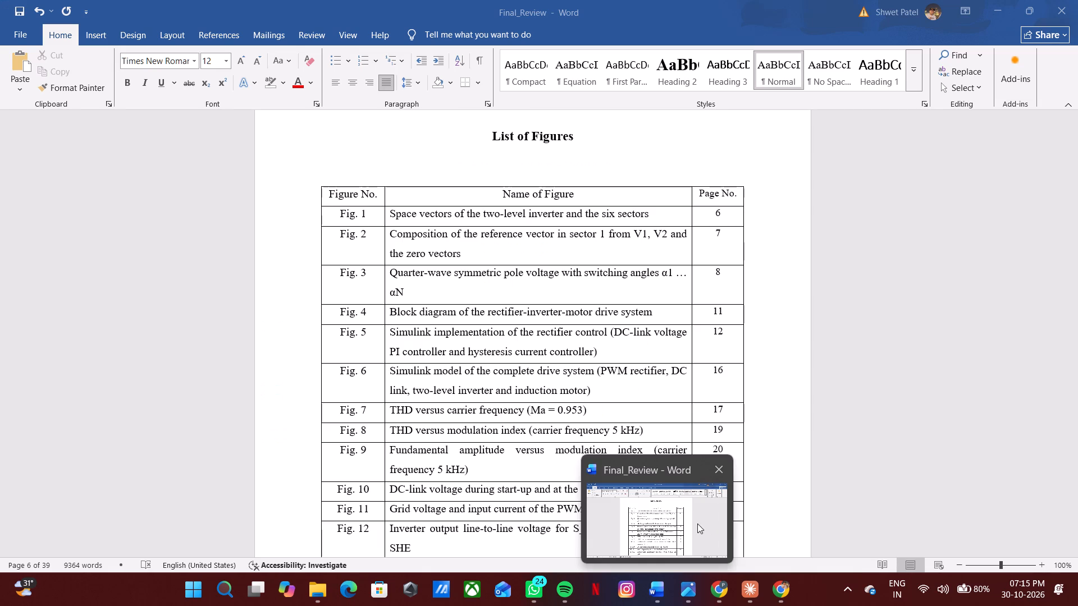
click(687, 518)
Use the Nomenclature/Abbreviations entry "Sinusoidal pulse width modulation" as the search text in Find and Replace.
scroll(566, 474, down, 20)
scroll(566, 474, down, 2)
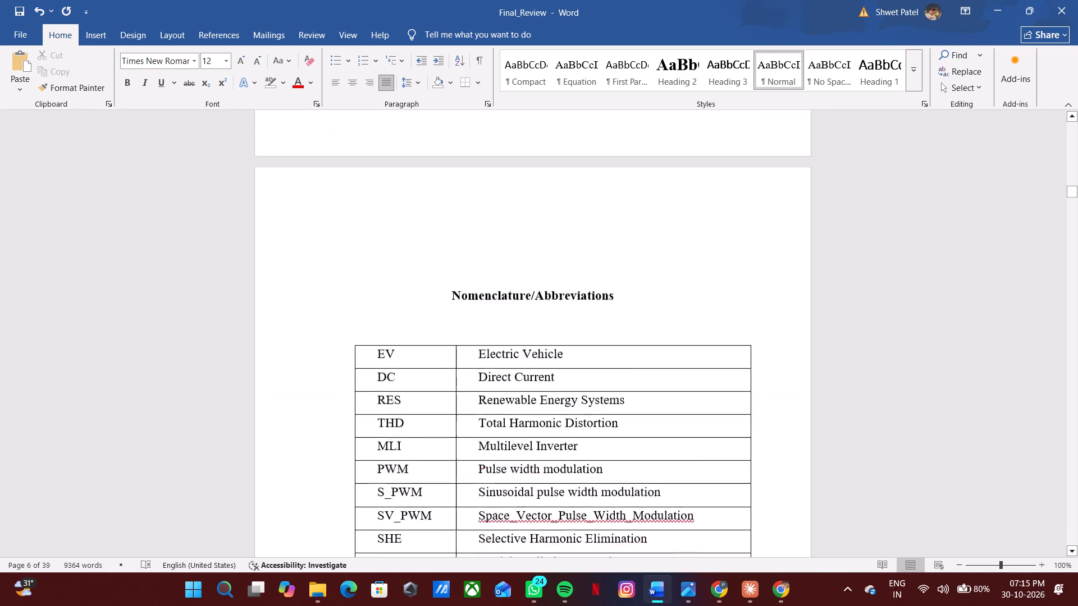
scroll(568, 475, down, 3)
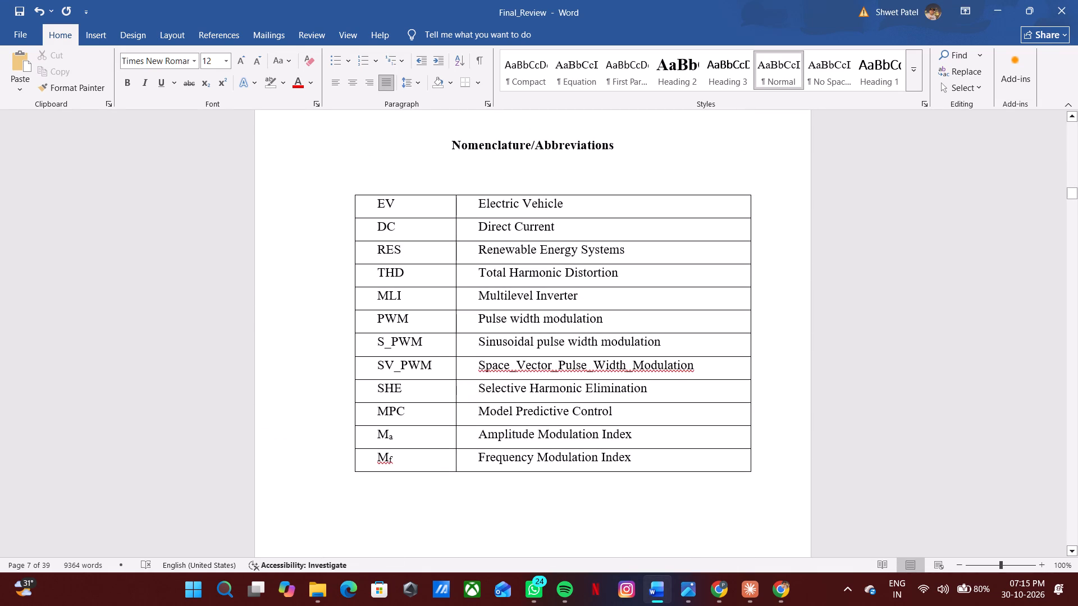
drag(476, 342, 657, 348)
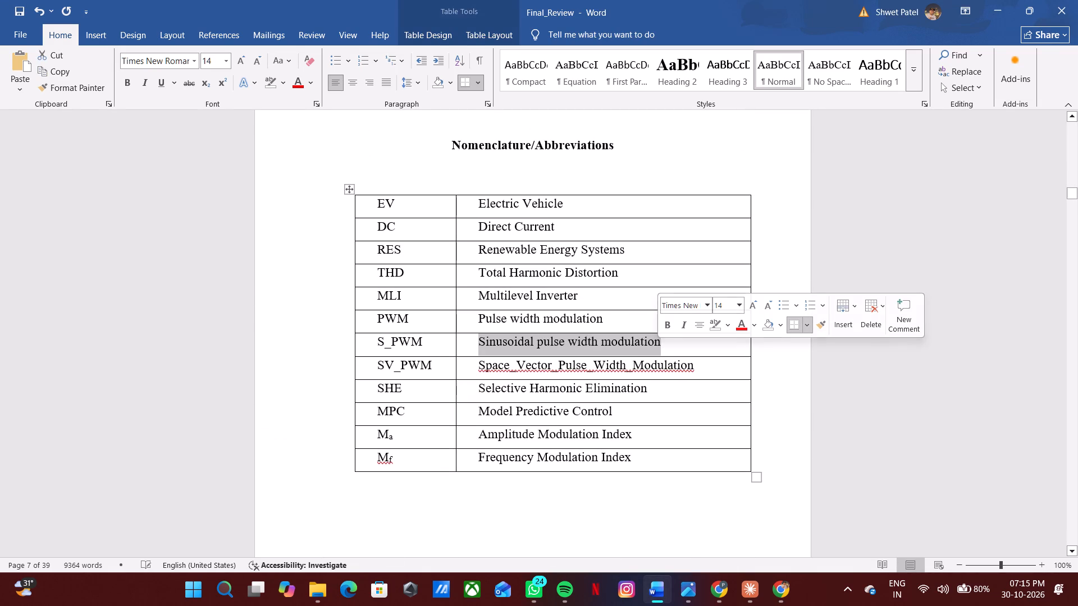
key(ctrl+c)
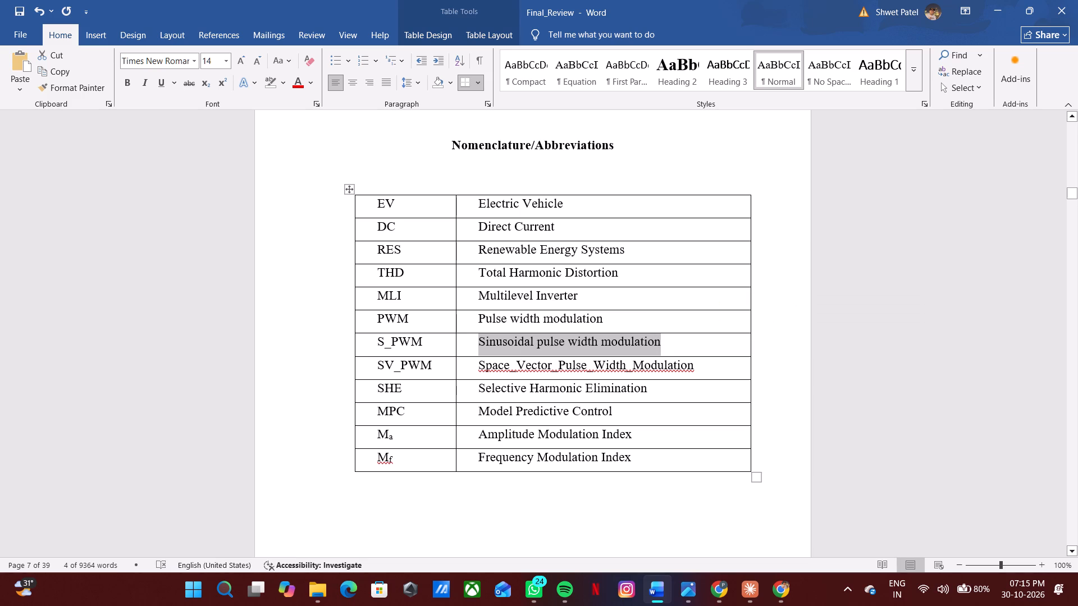
click(971, 74)
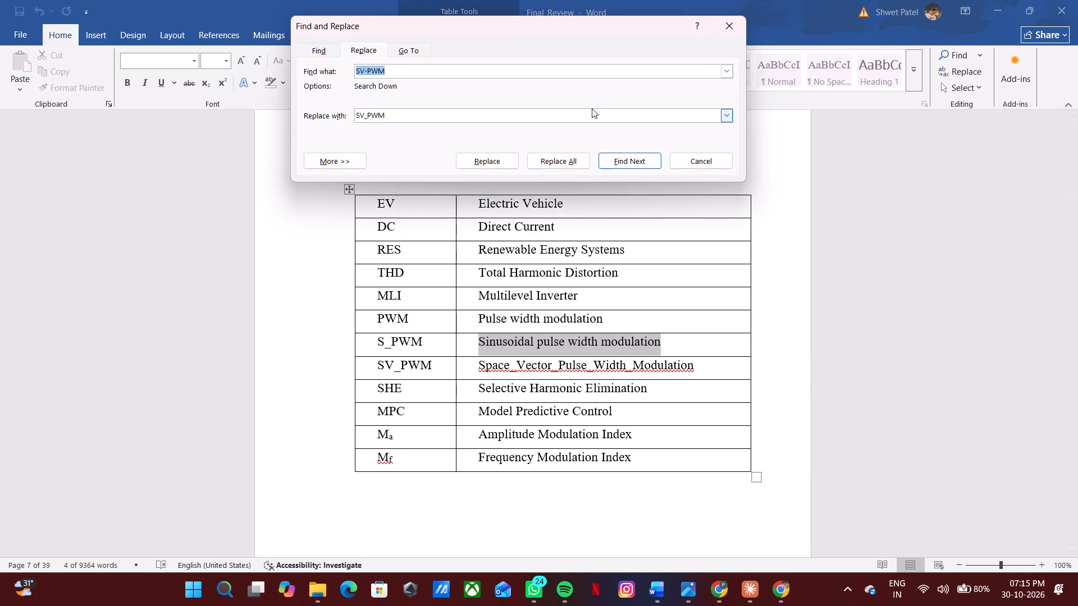
key(ctrl+v)
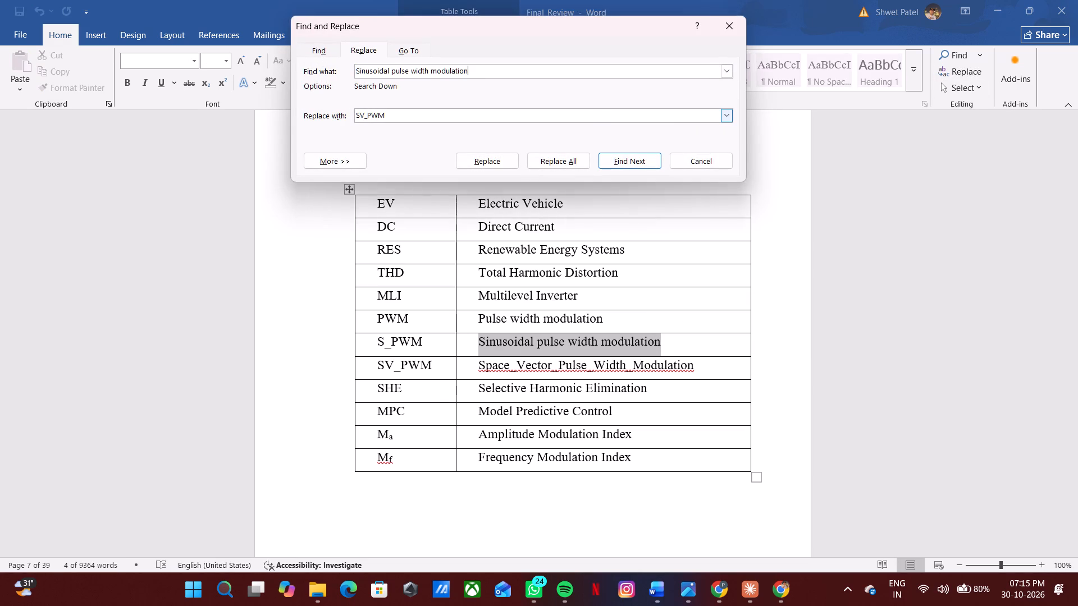
Set the replacement text to "Sinusoidal_Pulse_Width_Modulation", with underscores between the words and each word capitalised.
click(405, 117)
key(ctrl+a)
key(ctrl+v)
click(387, 117)
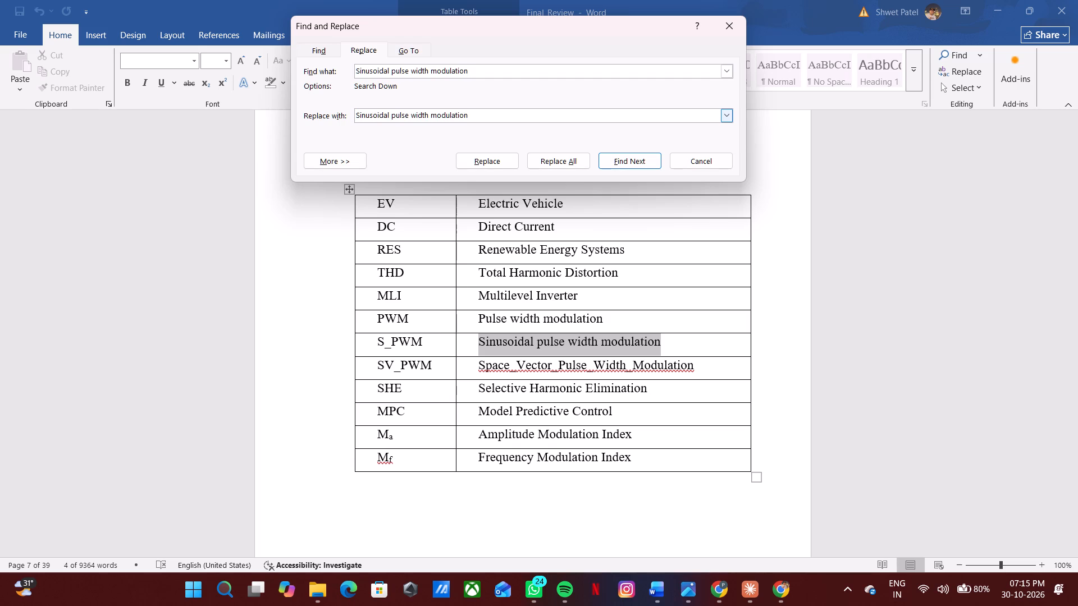
click(394, 117)
key(BackSpace)
key(shift+underscore)
key(Right)
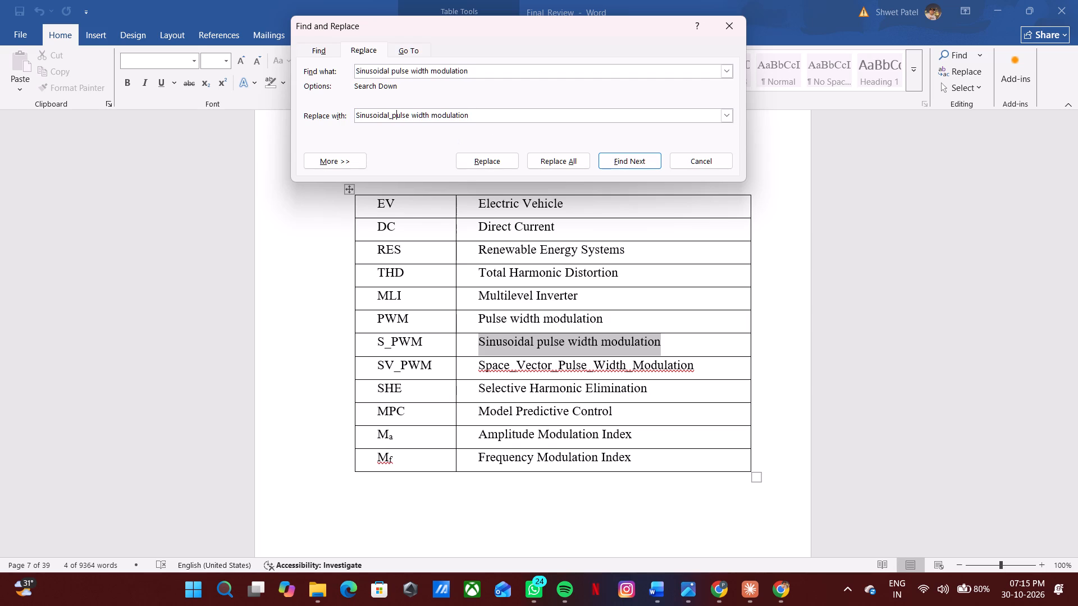
key(BackSpace)
key(p)
key(BackSpace)
key(shift+p)
key(Right)
key(Right)
key(Right)
key(Right)
key(Right)
key(BackSpace)
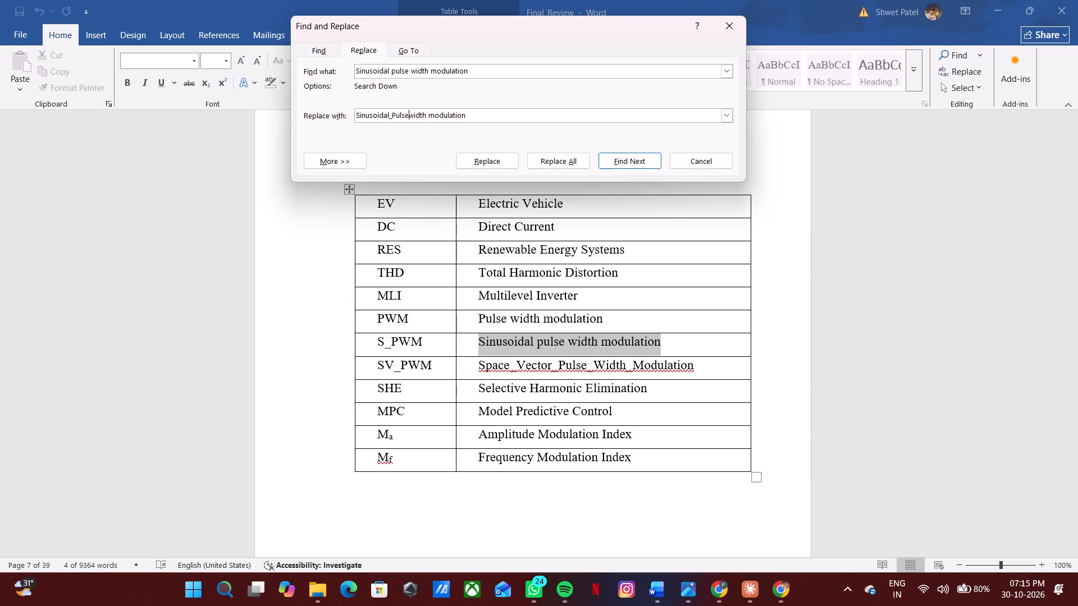
key(shift+underscore)
key(Right)
key(BackSpace)
key(shift+w)
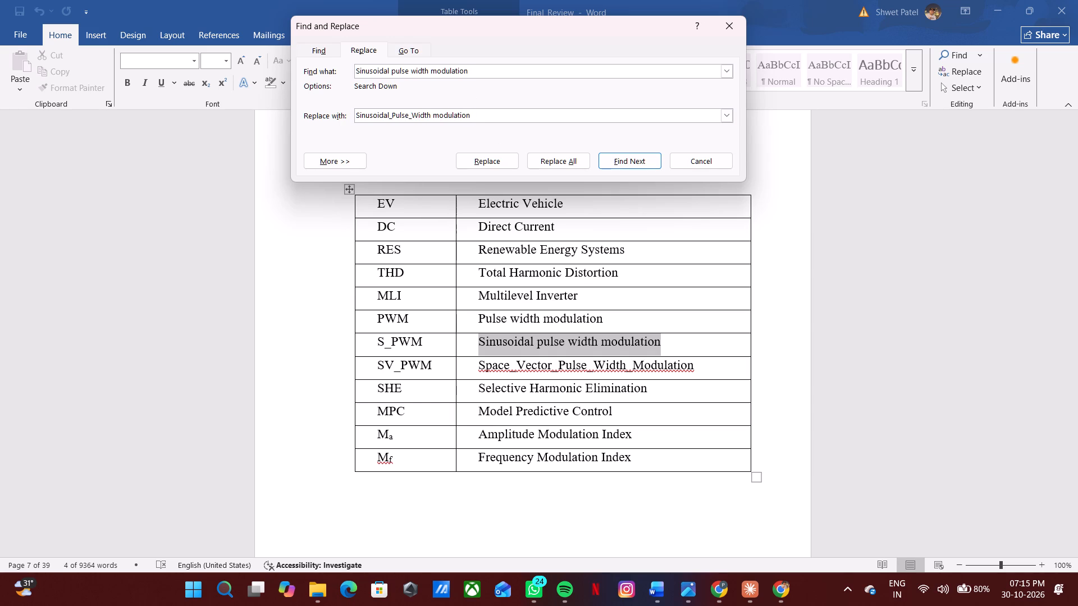
key(Right)
key(Right)
key(Right)
key(Right)
key(Right)
key(Right)
key(BackSpace)
key(shift+m)
key(Left)
key(Left)
key(Right)
key(BackSpace)
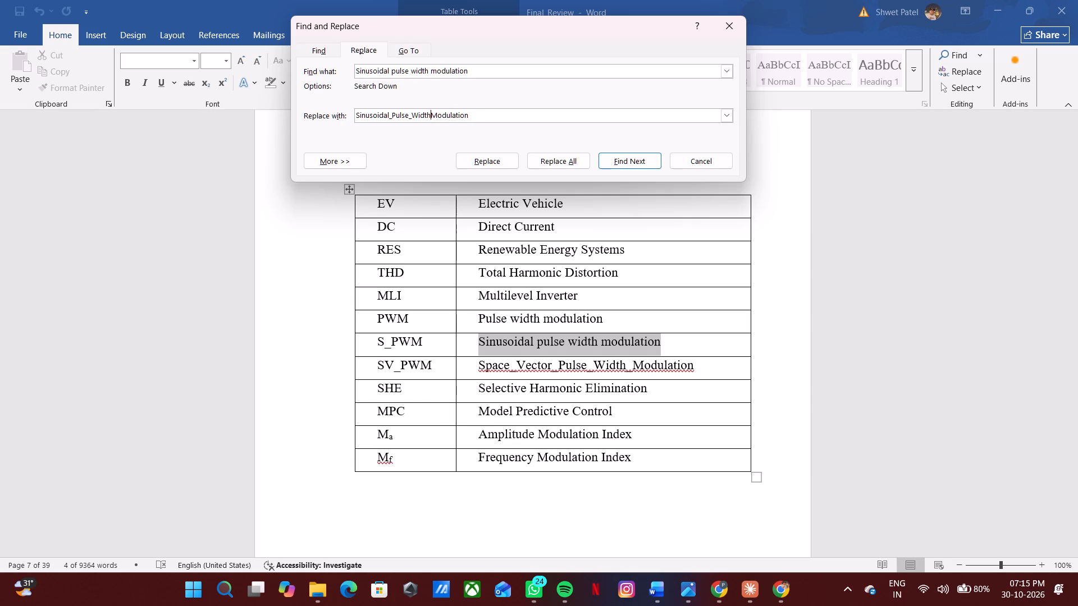
key(shift+underscore)
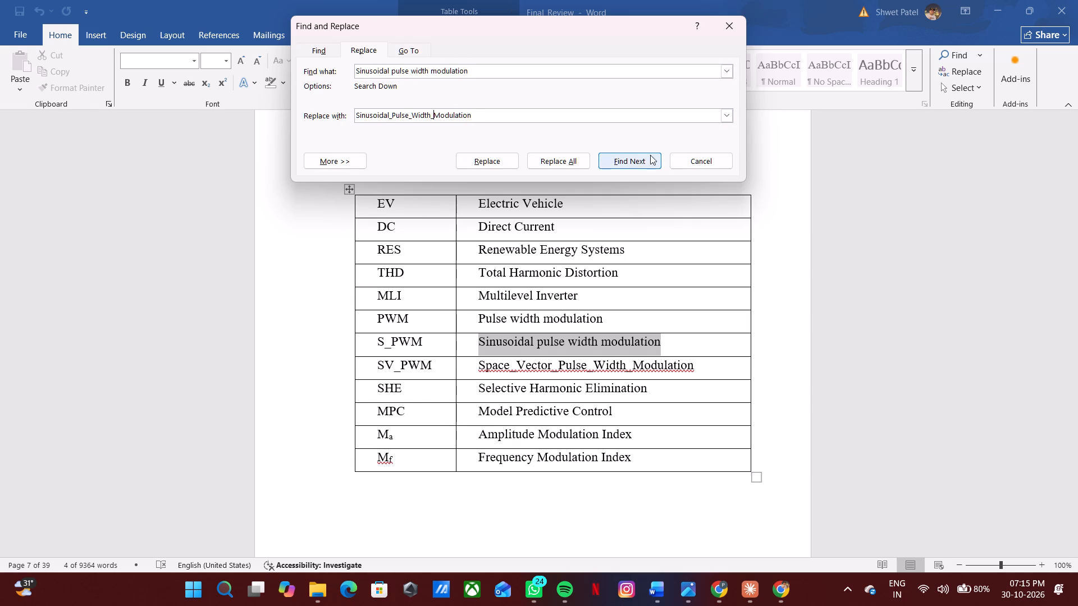
Replace all occurrences of the sinusoidal phrase, continuing the search from the beginning of the document, and close Find and Replace.
click(580, 157)
click(554, 149)
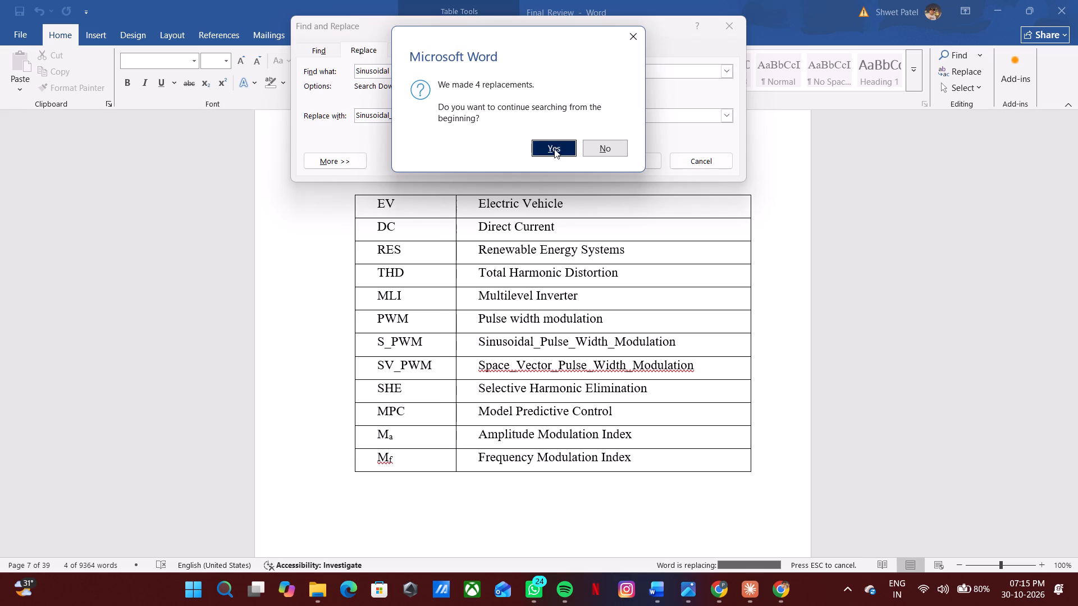
click(588, 139)
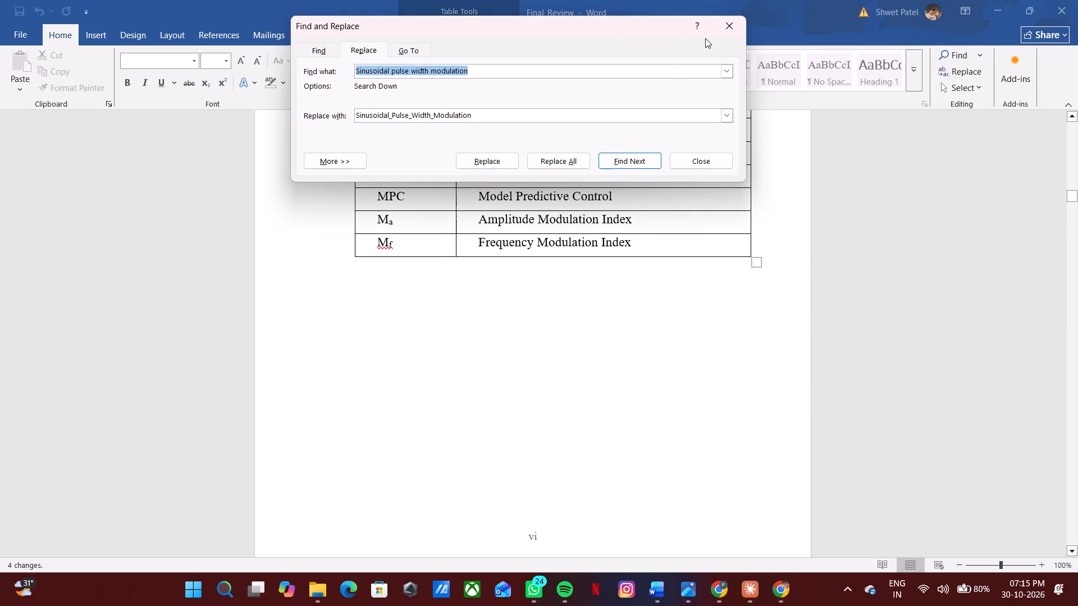
click(724, 26)
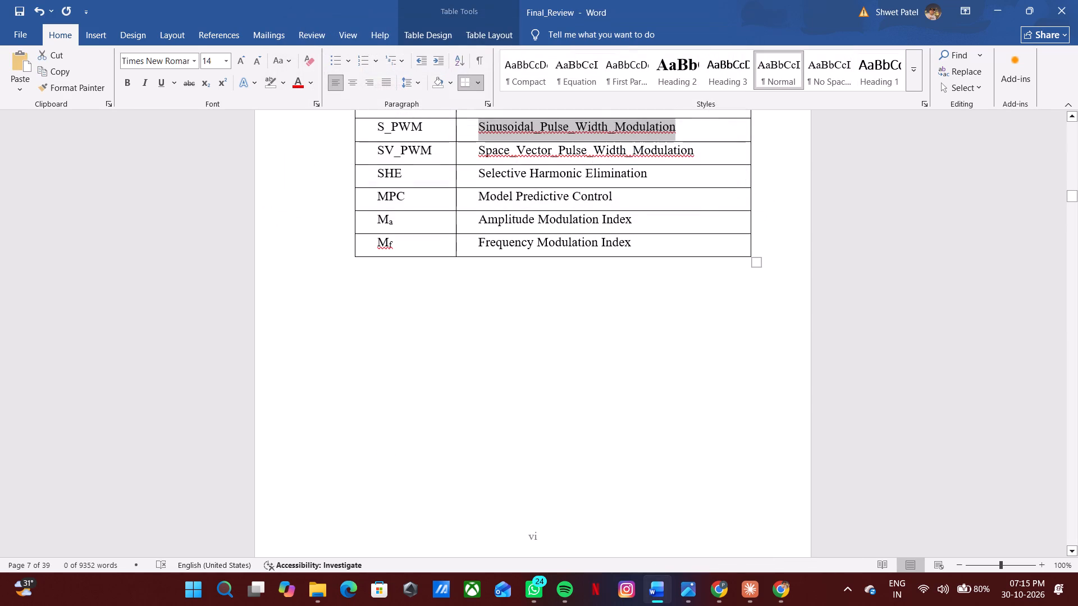
Check the flagged nomenclature entries in Chrome's Turnitin PDF and change the Ma description in Word to "Amplitude_Modulation_Index".
scroll(563, 343, up, 4)
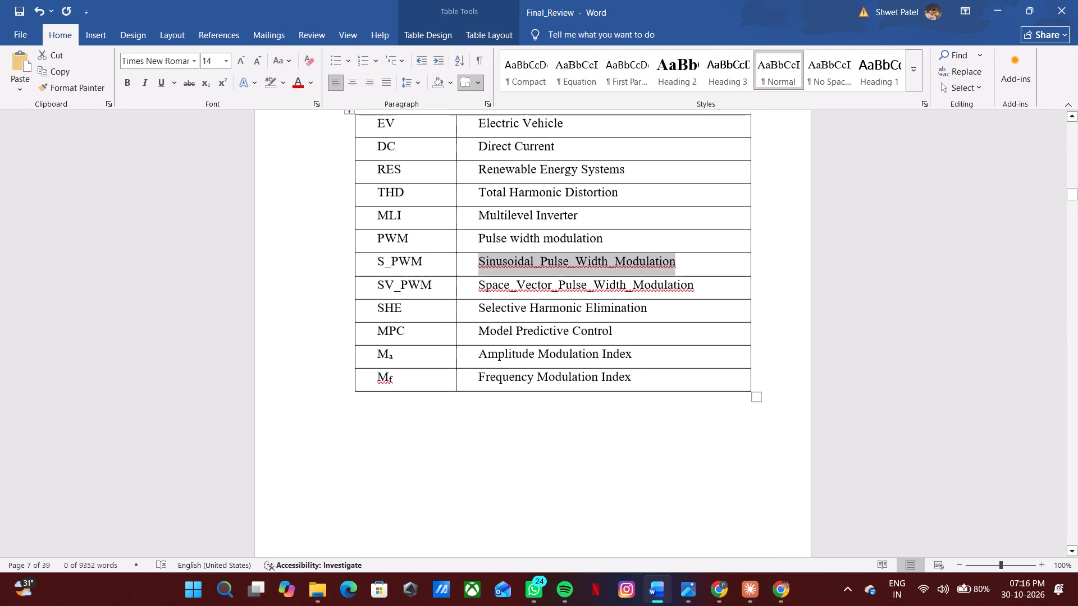
click(406, 332)
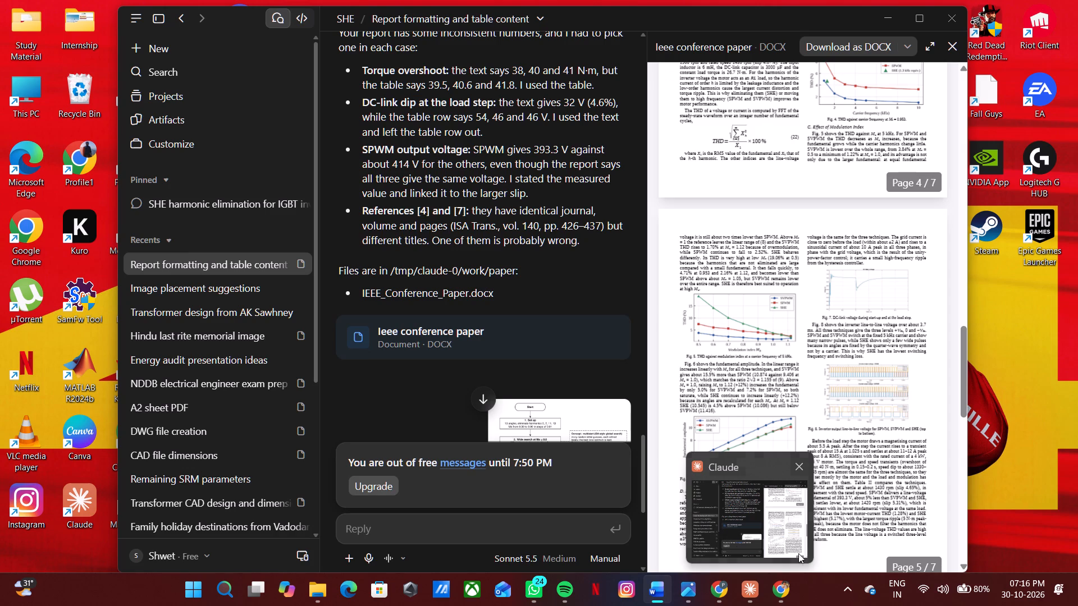
click(782, 594)
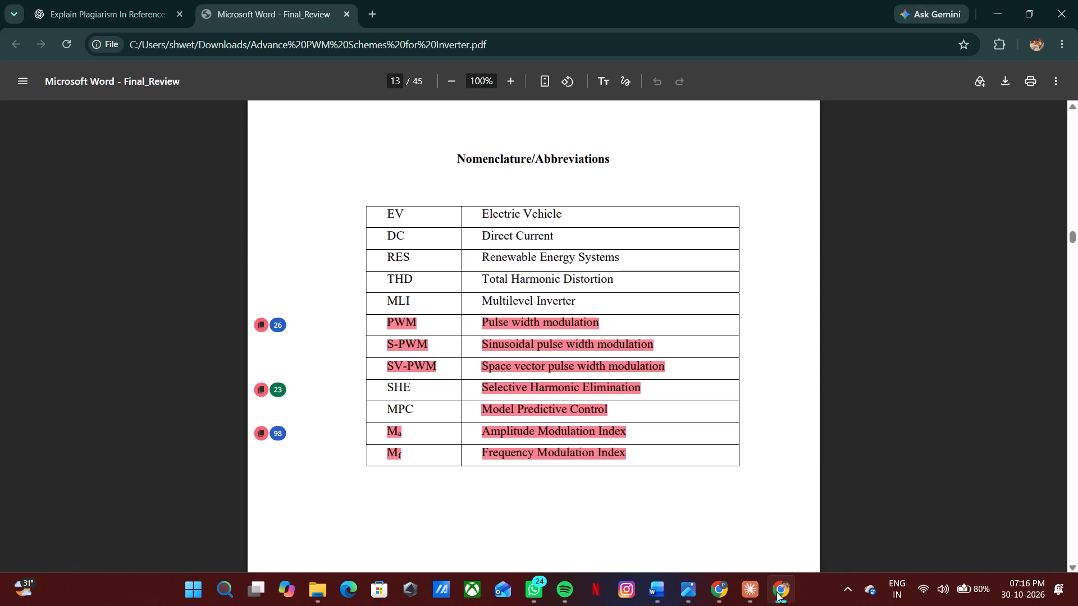
click(776, 591)
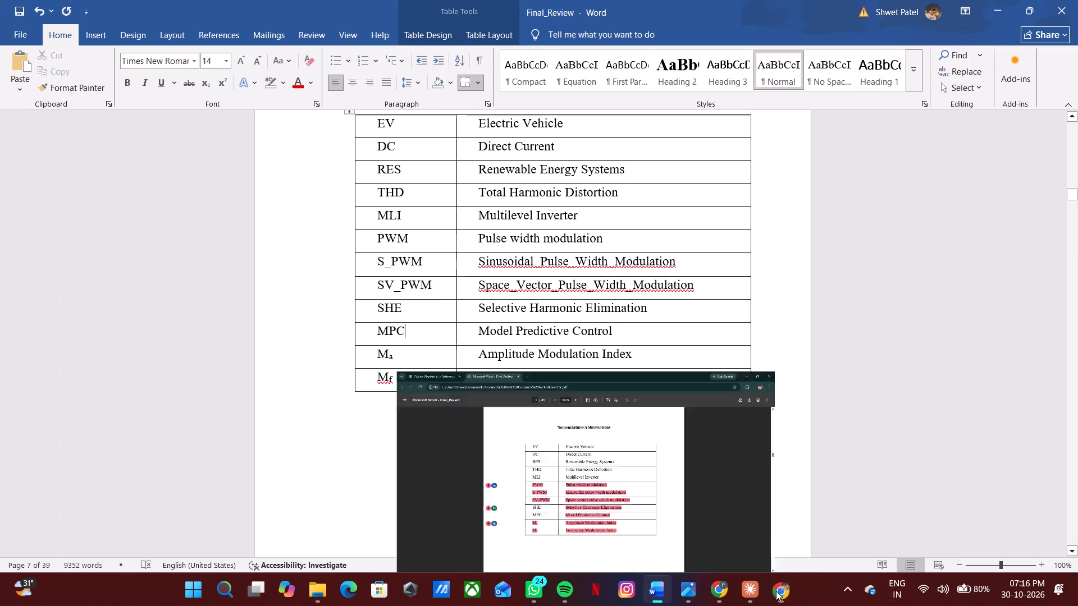
click(538, 351)
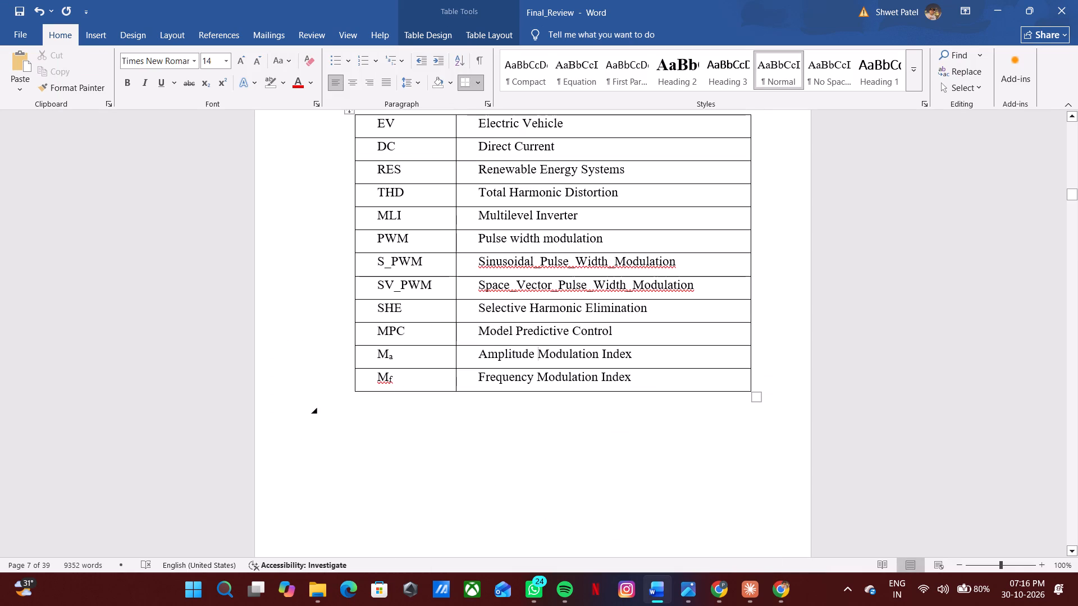
key(BackSpace)
key(shift+underscore)
key(Right)
key(Right)
key(Right)
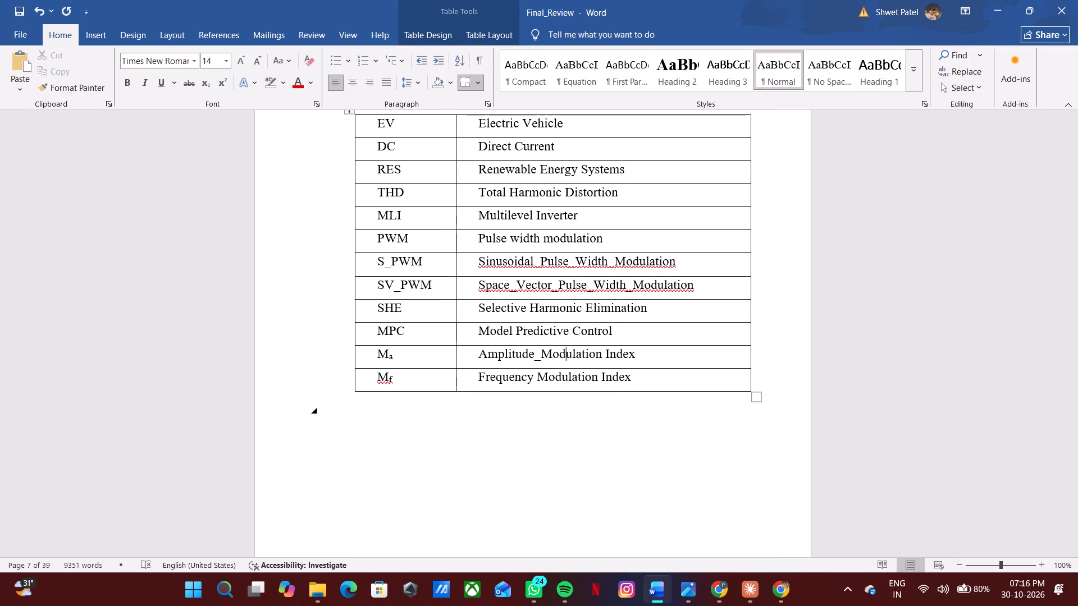
key(Right)
key(Right)
key(Right)
key(Right)
key(Right)
key(Right)
key(Right)
key(Right)
key(BackSpace)
key(shift+underscore)
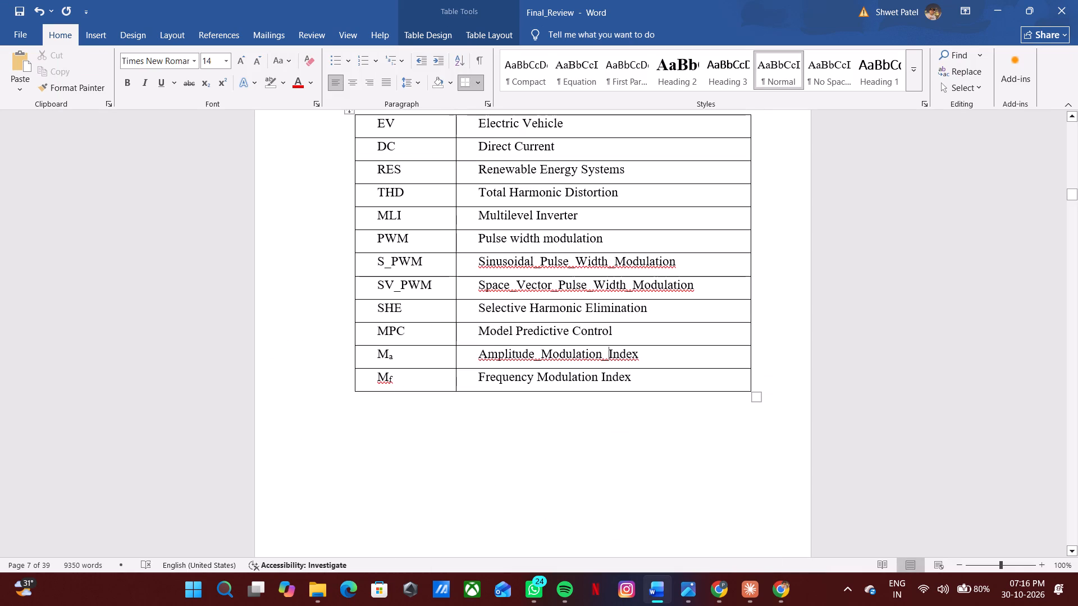
Change the Mf description in the Nomenclature/Abbreviations table to "Frequency_Modulation_Index".
click(540, 378)
key(BackSpace)
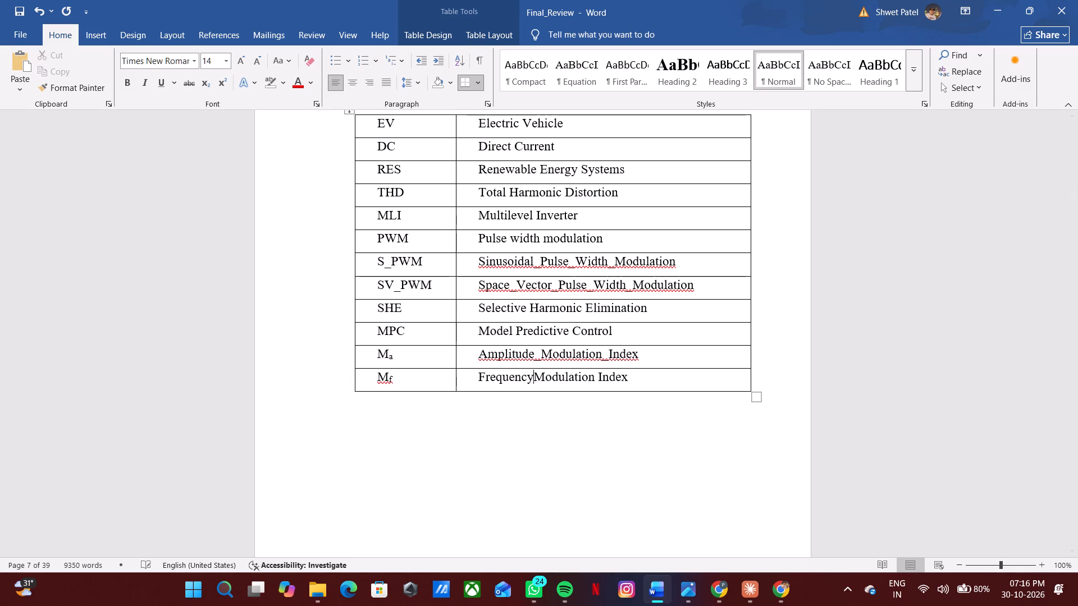
key(shift+underscore)
key(Right)
key(Right)
key(Right)
key(Right)
key(Right)
key(Right)
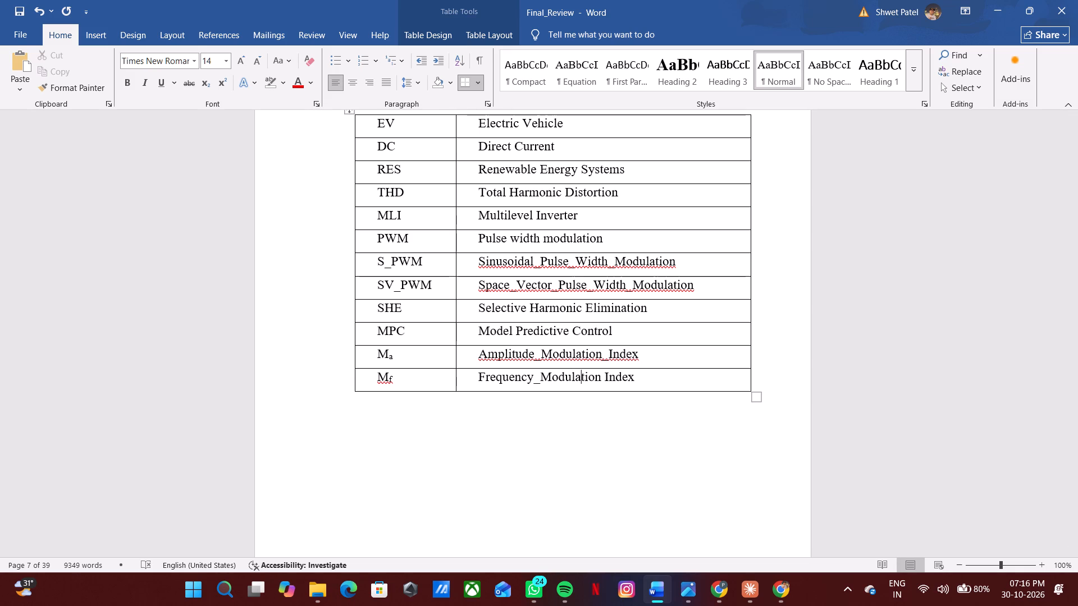
key(Right)
key(Right)
key(Right)
key(Right)
key(Right)
key(BackSpace)
key(shift+underscore)
Delete the MPC (Model Predictive Control) row from the Nomenclature/Abbreviations table.
click(371, 337)
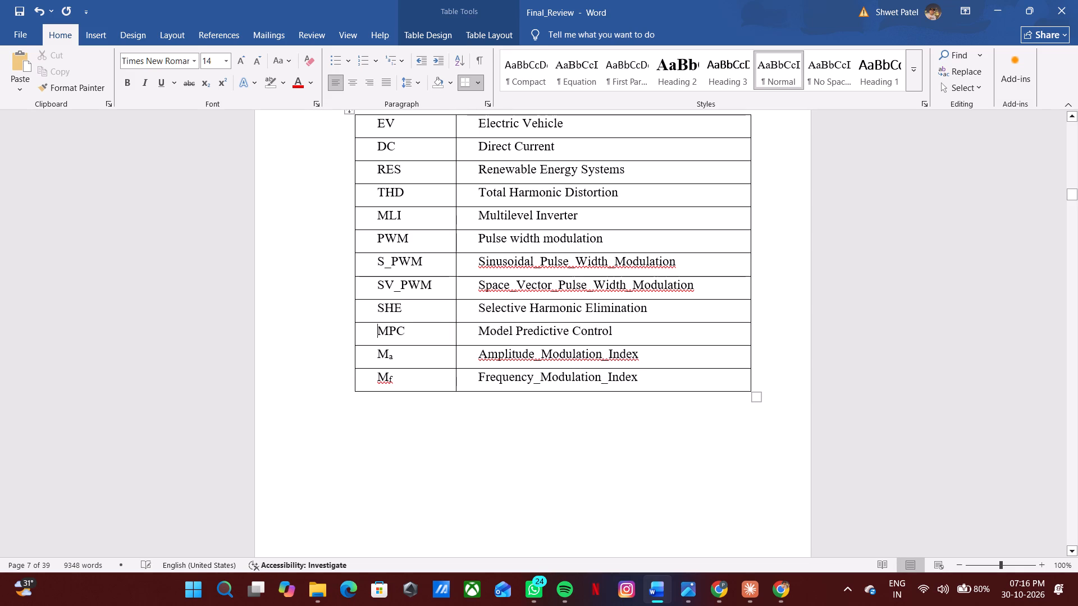
right_click(382, 336)
click(590, 368)
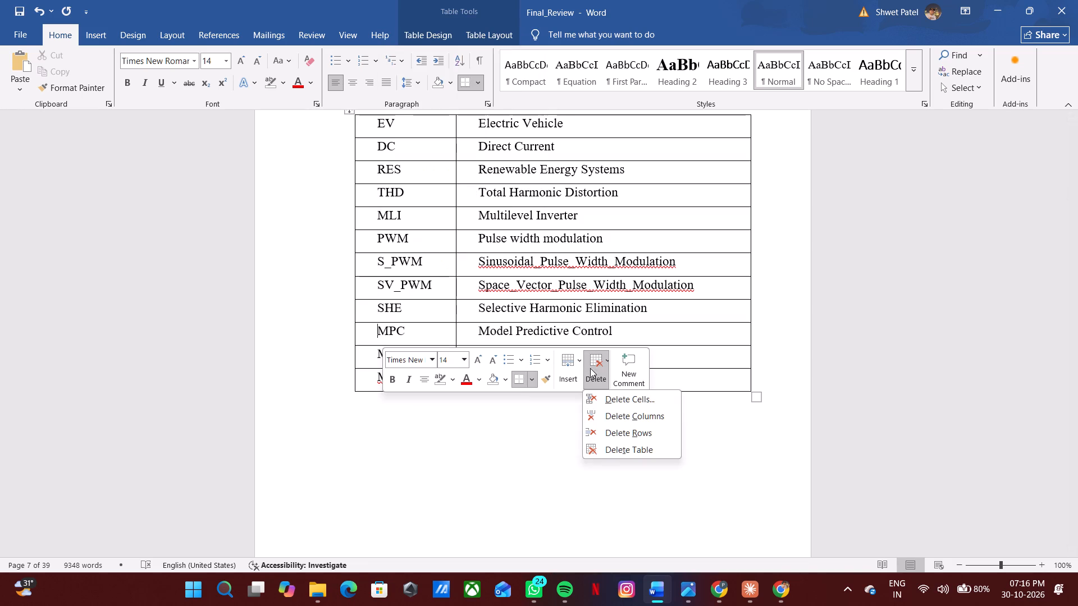
click(633, 434)
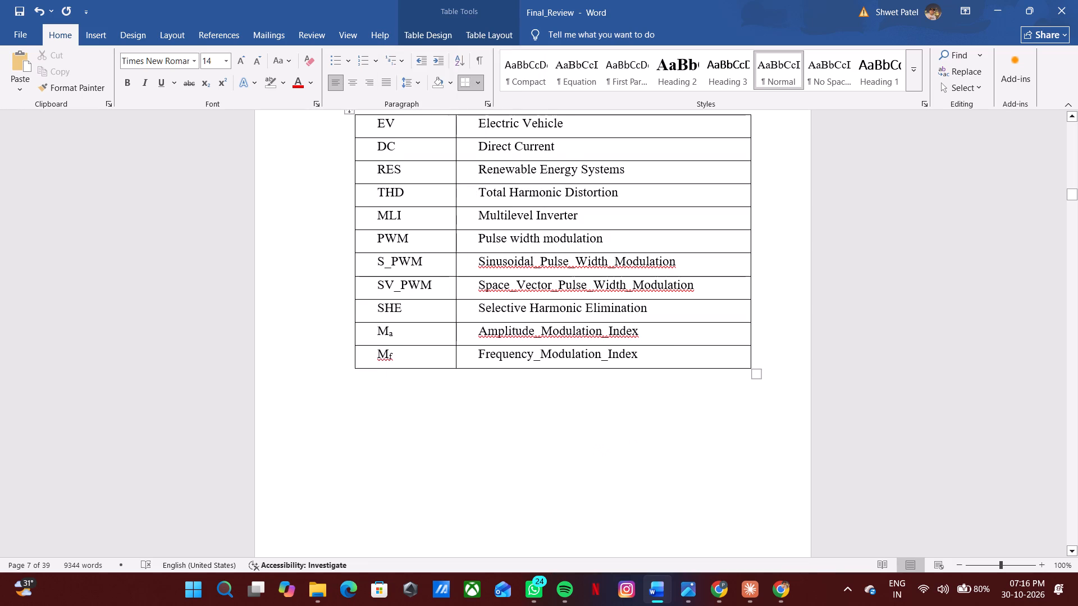
Compare the Contents page and the start of the Introduction in Word with the flagged passages in Chrome's Turnitin PDF.
scroll(386, 400, down, 19)
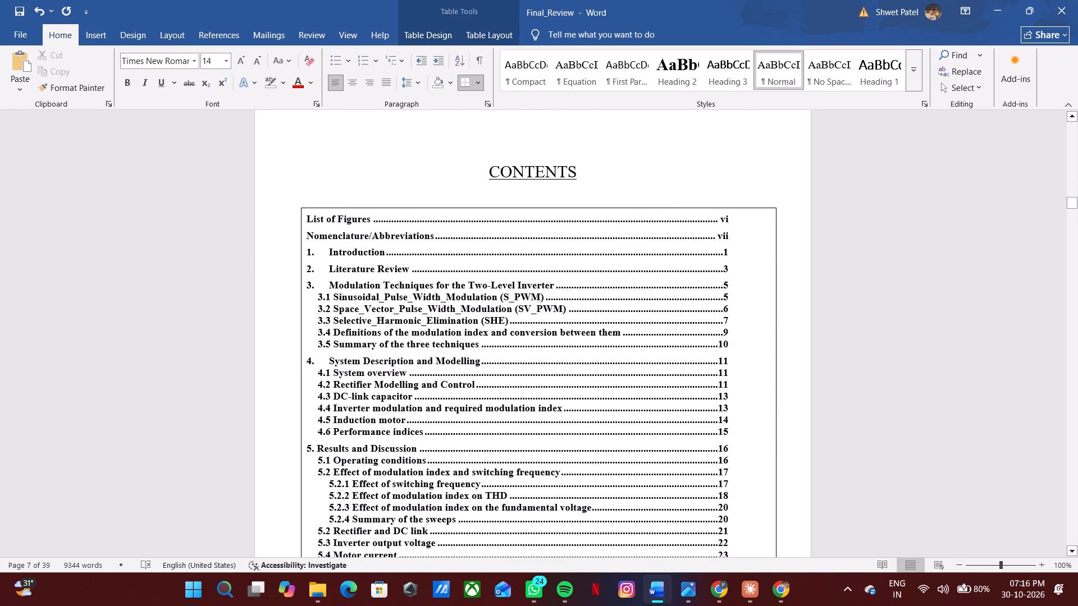
scroll(528, 400, down, 2)
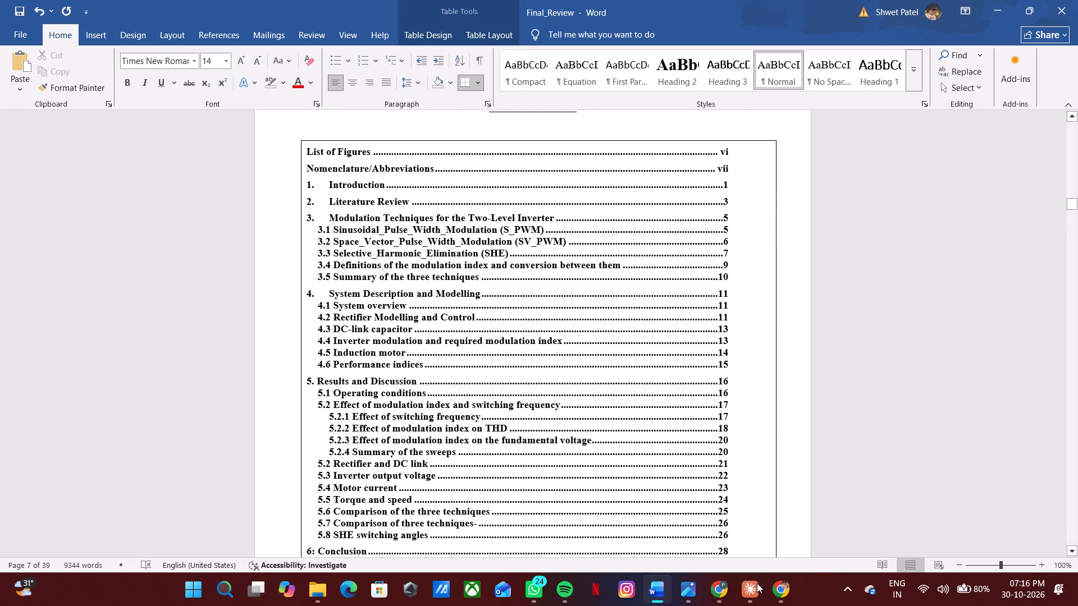
click(779, 600)
scroll(578, 453, down, 6)
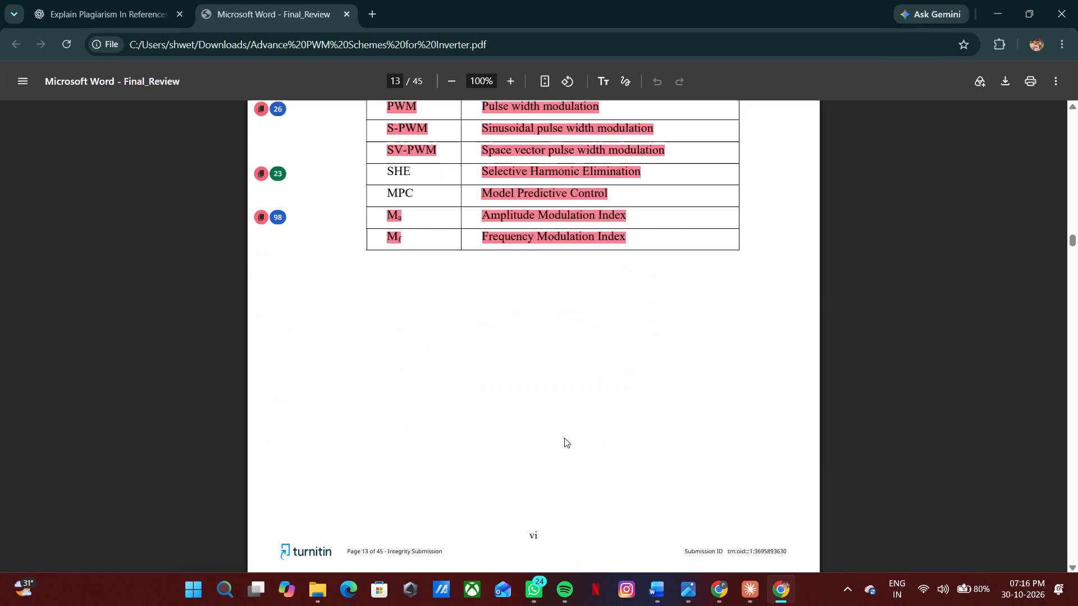
scroll(564, 438, down, 5)
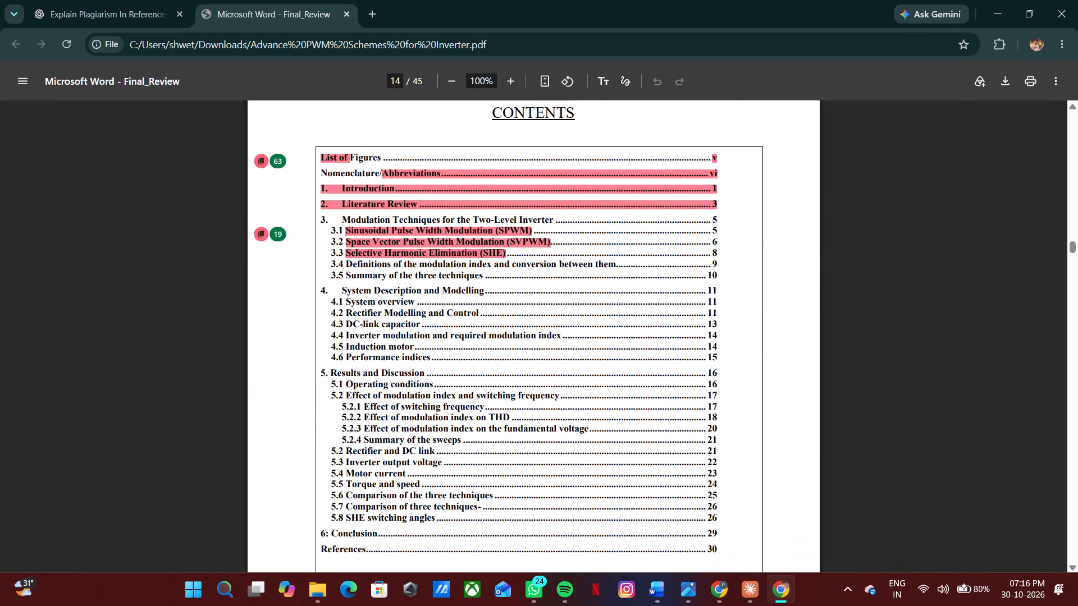
click(778, 588)
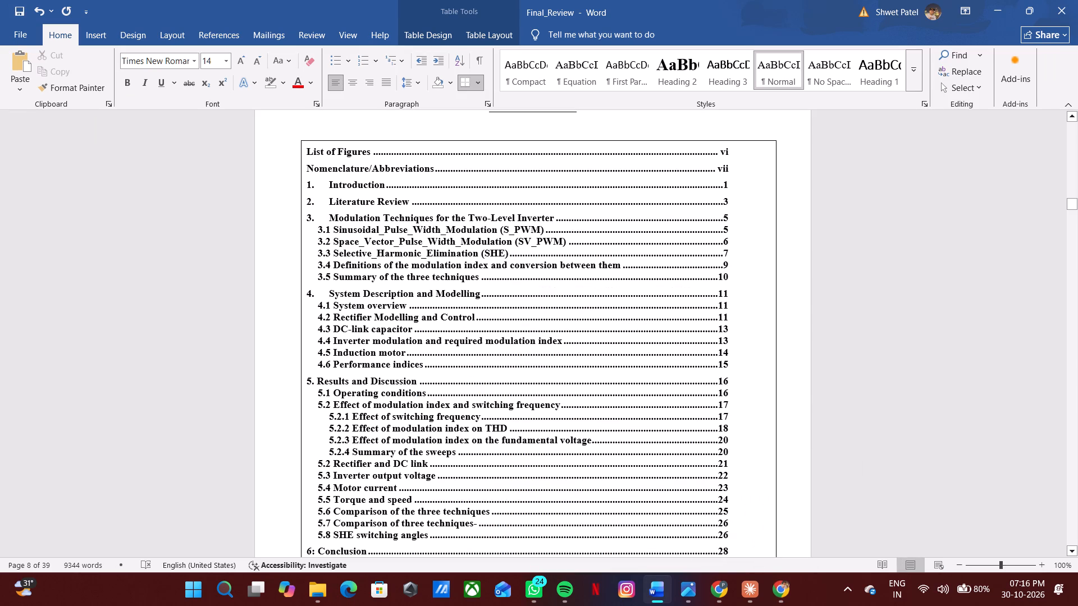
scroll(556, 392, down, 13)
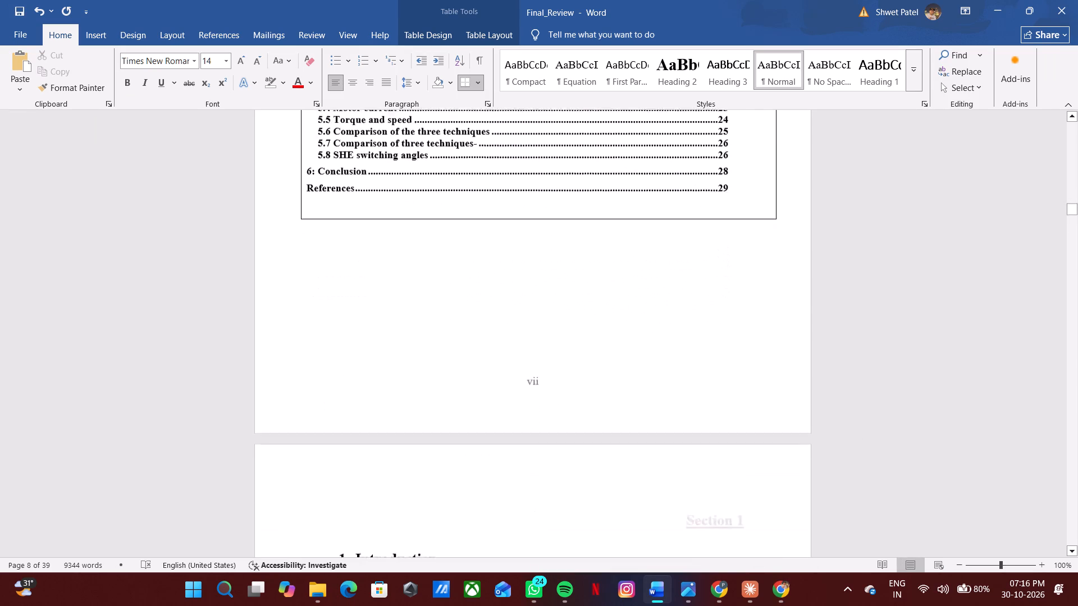
scroll(555, 392, down, 9)
click(784, 587)
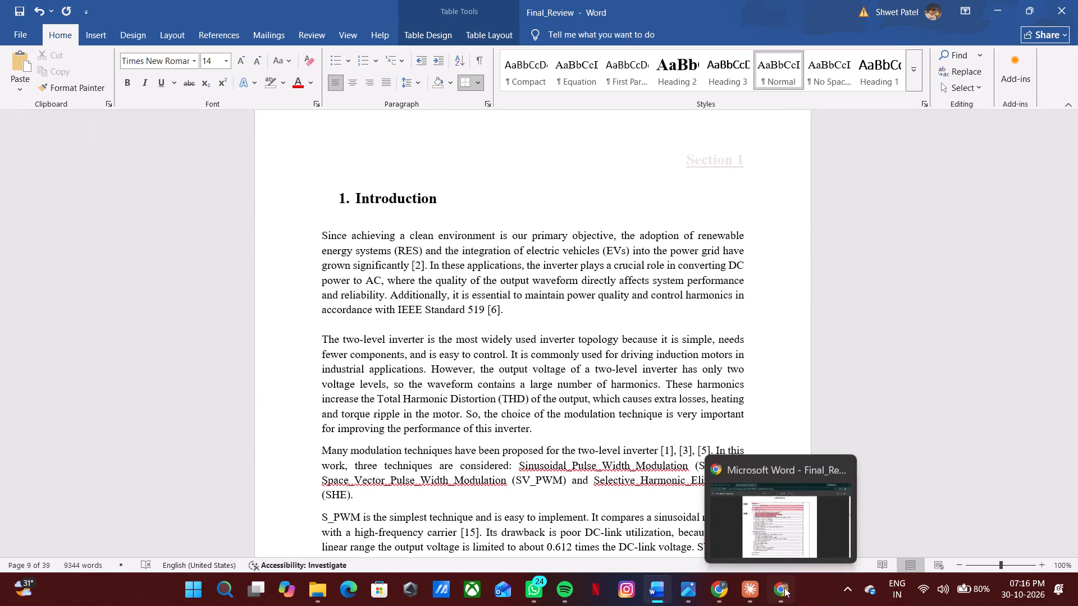
scroll(559, 403, down, 10)
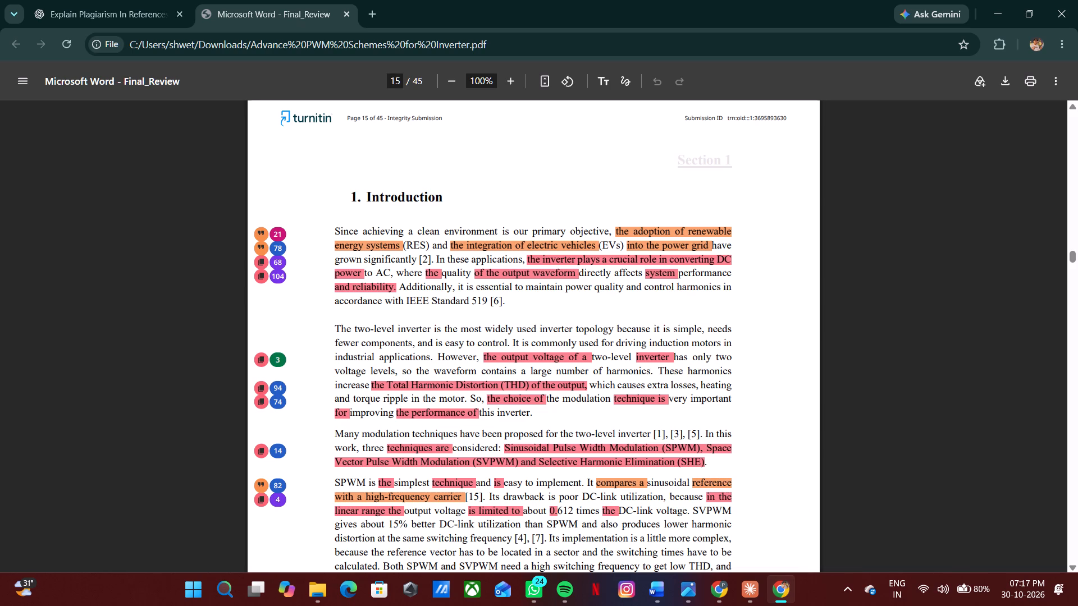
Copy the flagged phrase "Total Harmonic Distortion" from the PDF's Introduction and set it as the text to find in Word's Find and Replace.
drag(386, 385, 495, 391)
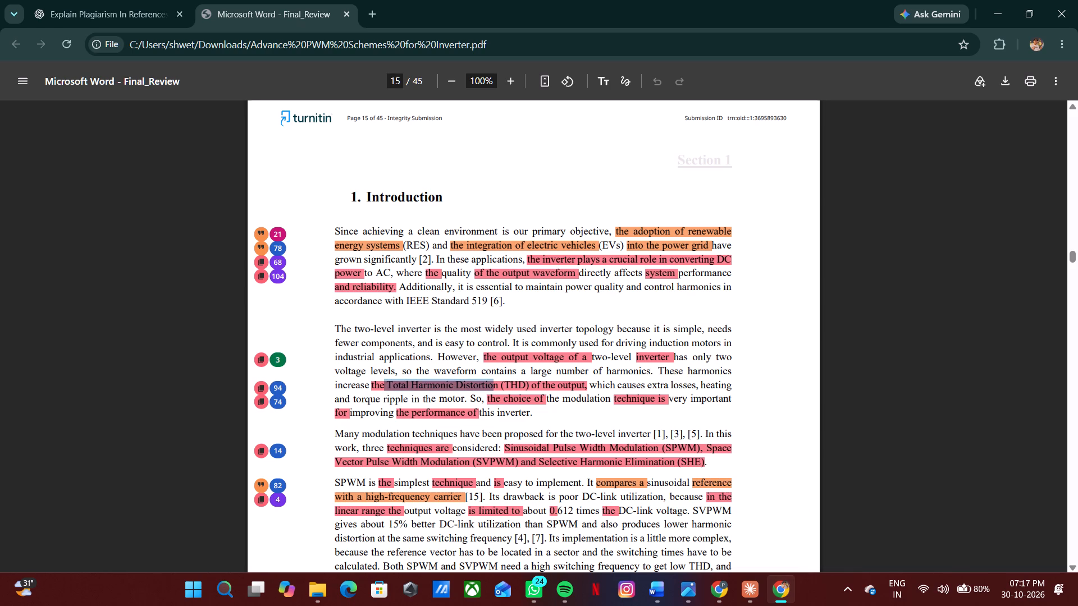
drag(495, 391, 497, 391)
key(ctrl+c)
click(788, 585)
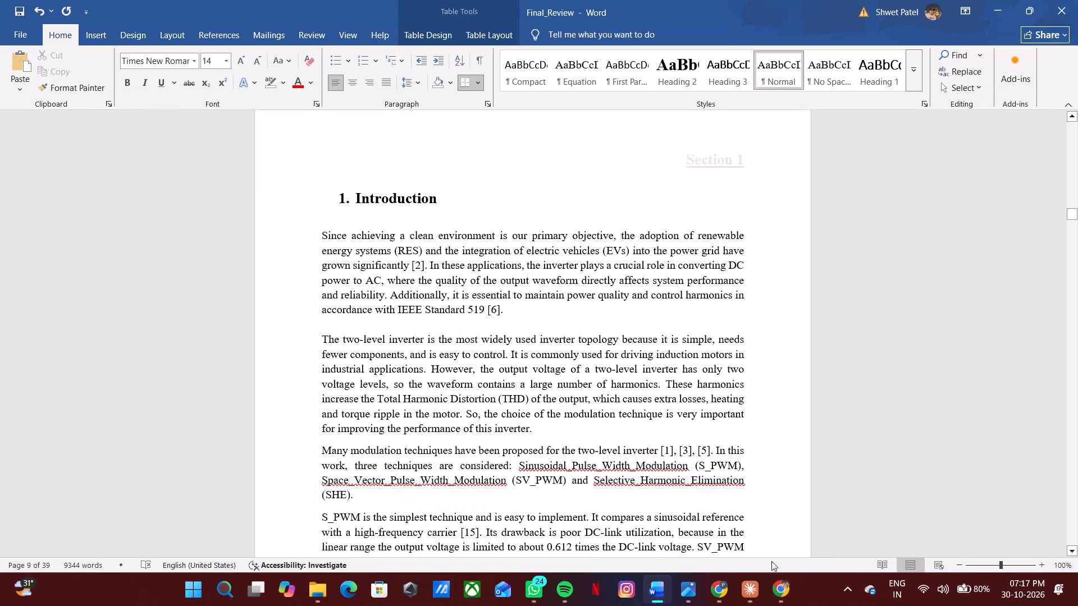
scroll(560, 413, up, 20)
scroll(560, 413, up, 5)
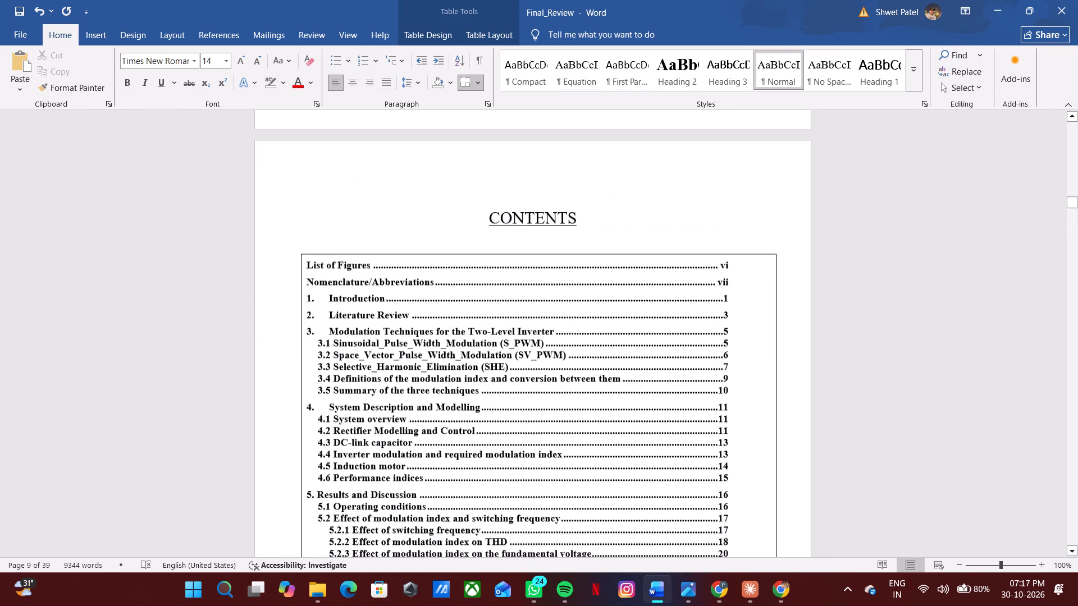
scroll(551, 419, up, 18)
scroll(550, 417, down, 11)
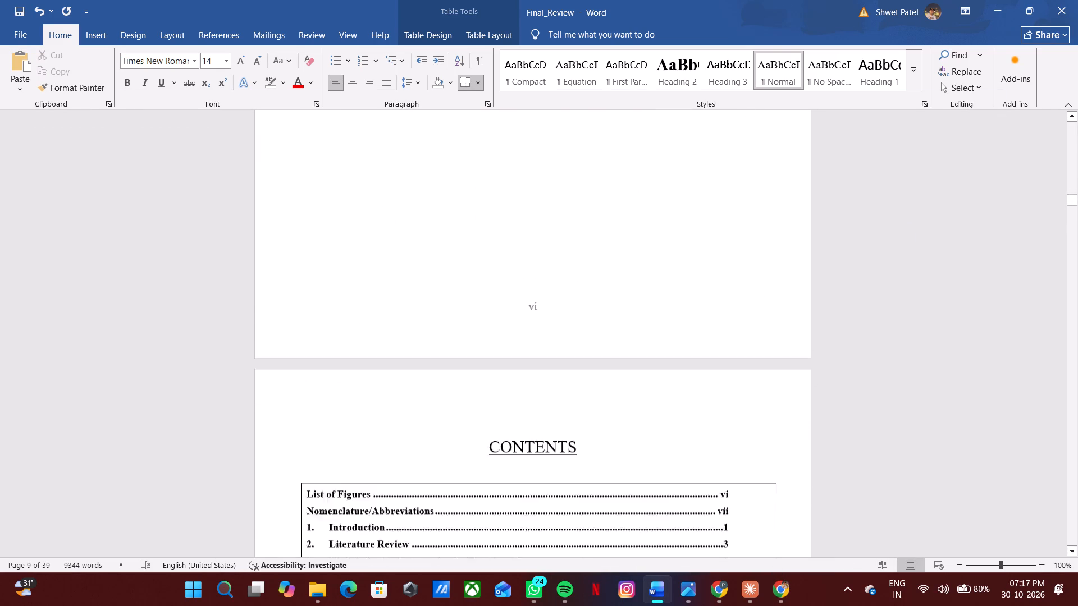
scroll(548, 415, down, 4)
click(960, 79)
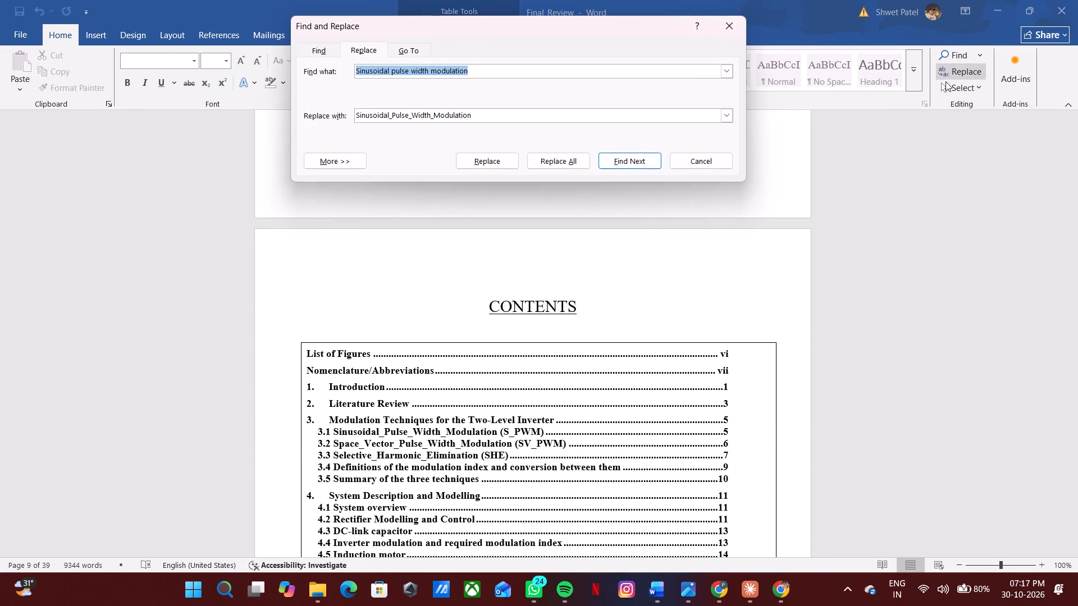
key(ctrl+v)
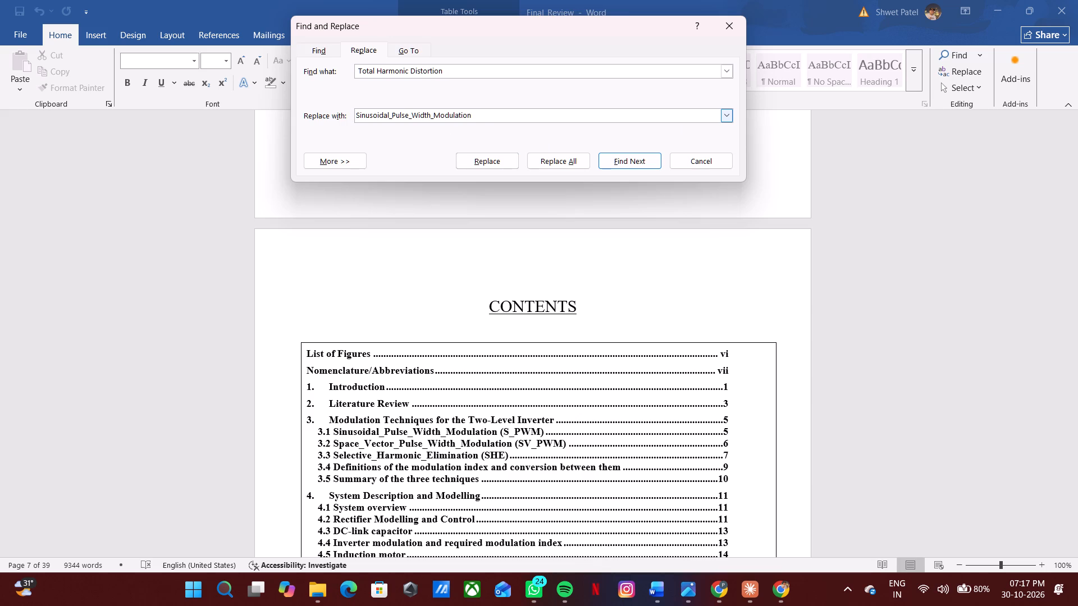
Set the replacement text to "Total_Harmonic_Distortion", with underscores between the words.
drag(477, 113, 373, 121)
drag(492, 114, 492, 114)
drag(492, 114, 338, 126)
key(ctrl+v)
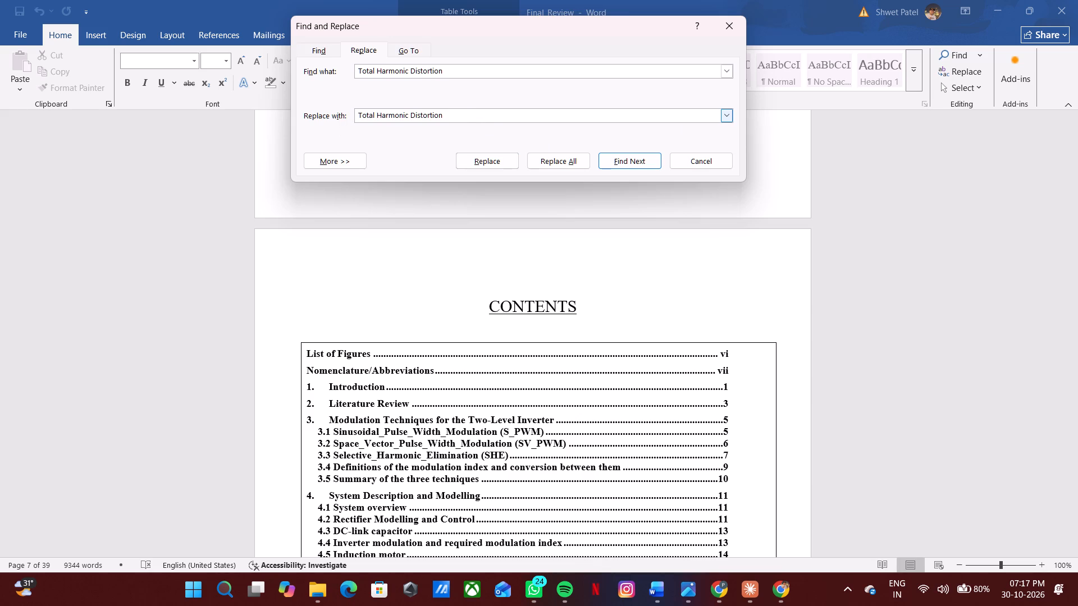
click(377, 114)
key(BackSpace)
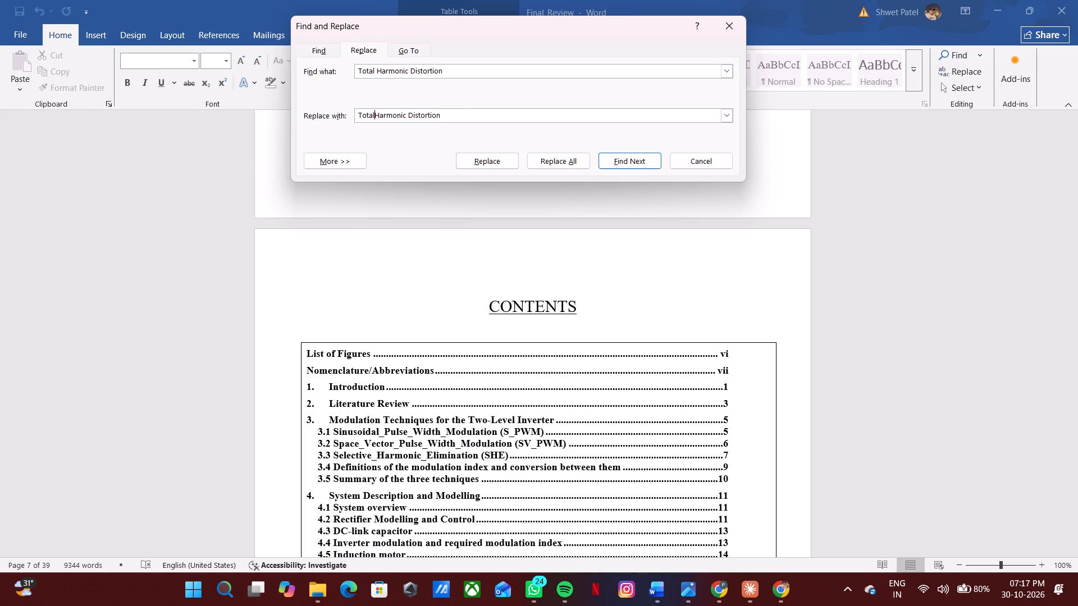
key(shift+underscore)
key(Right)
key(Right)
key(Right)
key(Right)
key(Right)
key(Right)
key(Right)
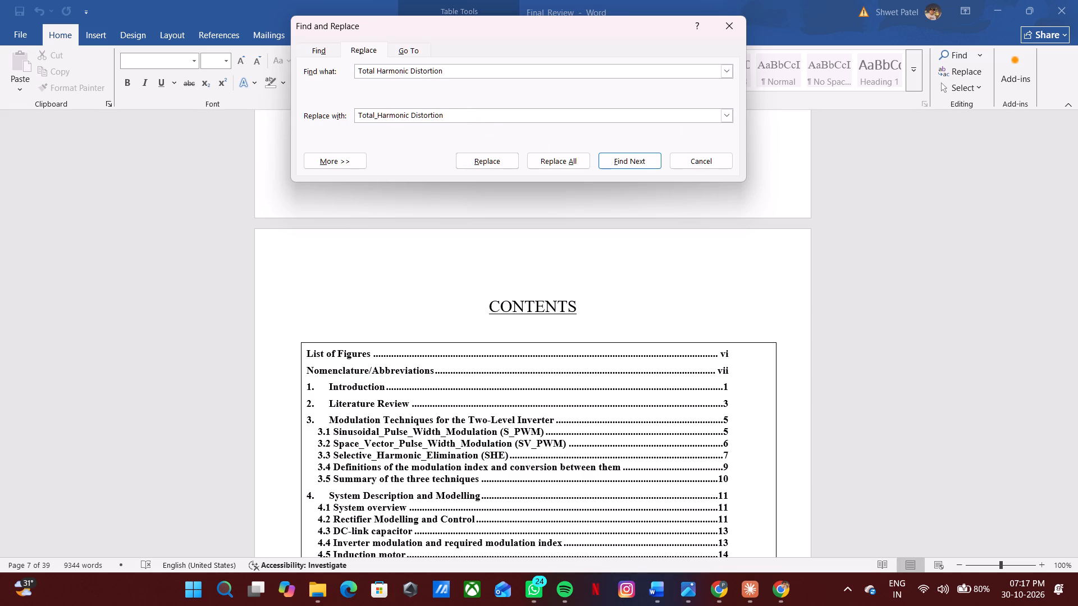
key(Right)
key(Right)
key(BackSpace)
key(shift+underscore)
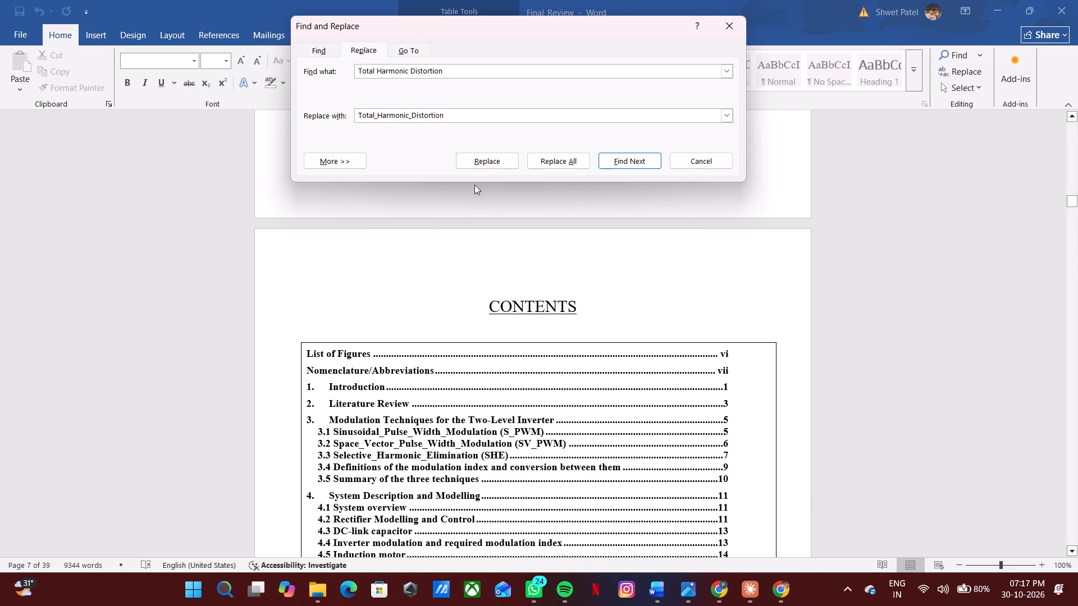
Replace all occurrences of "Total Harmonic Distortion" in the document and check the phrase in the Introduction.
click(576, 155)
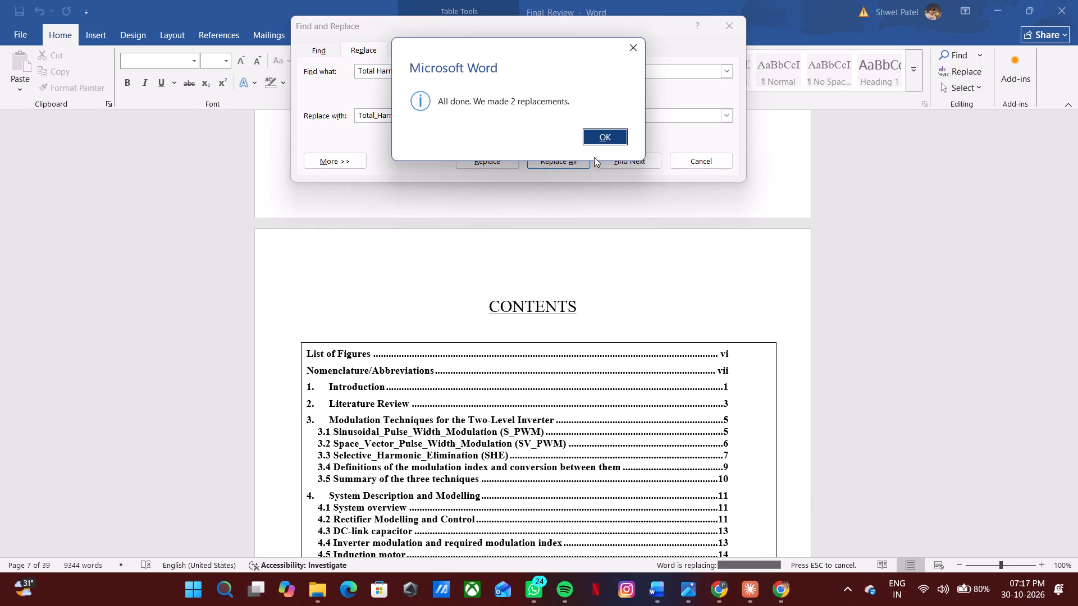
click(609, 130)
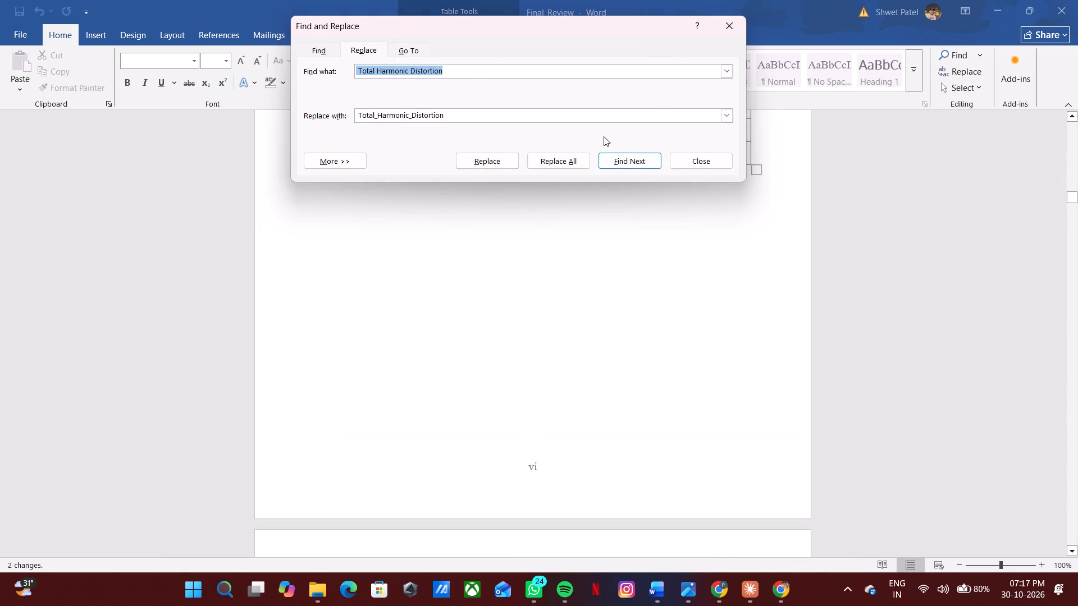
scroll(517, 407, up, 7)
scroll(515, 407, down, 4)
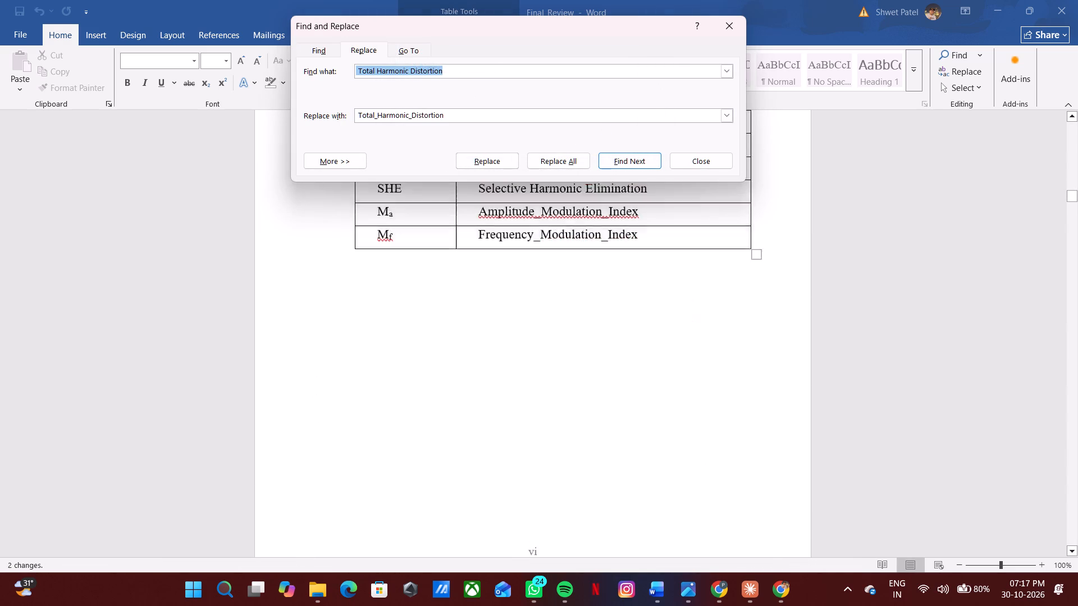
scroll(513, 408, down, 14)
scroll(511, 407, down, 12)
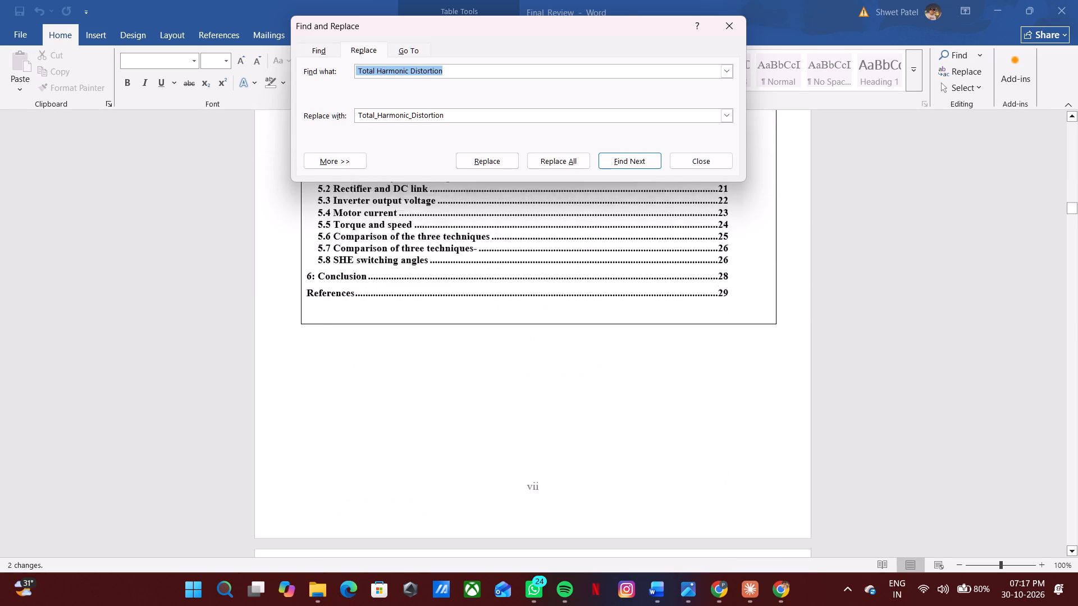
scroll(511, 407, down, 16)
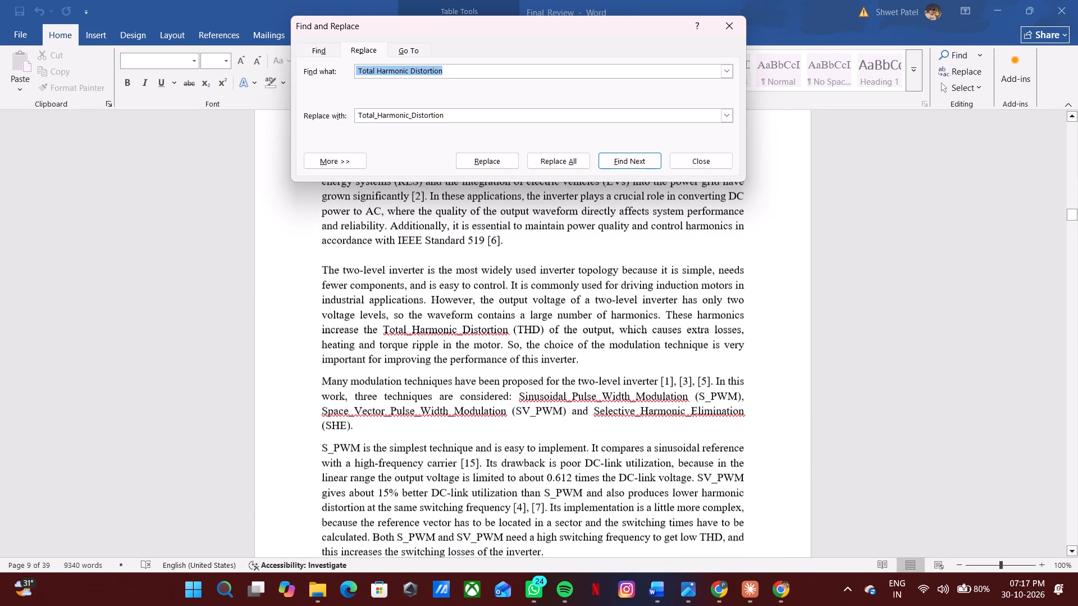
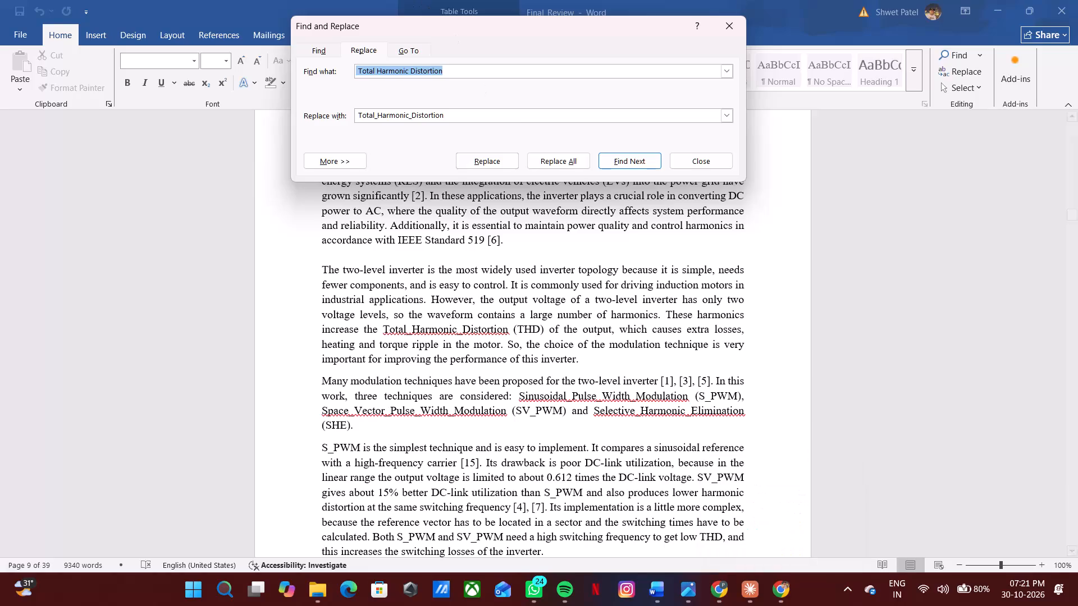
Run the replacement of "Total Harmonic Distortion" with "Total_Harmonic_Distortion" across the whole document again and close Find and Replace.
click(563, 159)
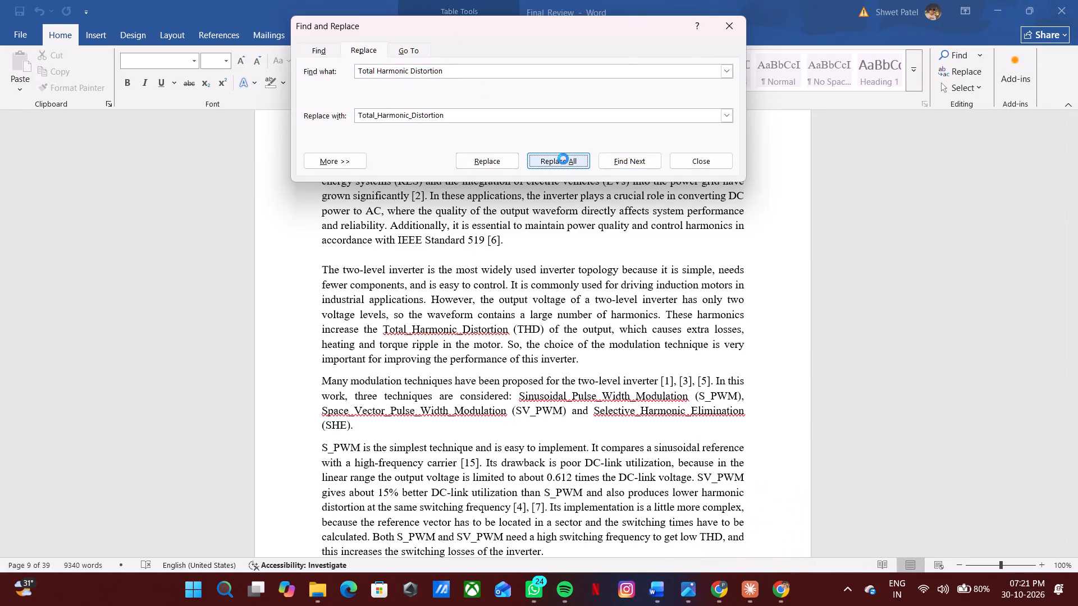
click(615, 141)
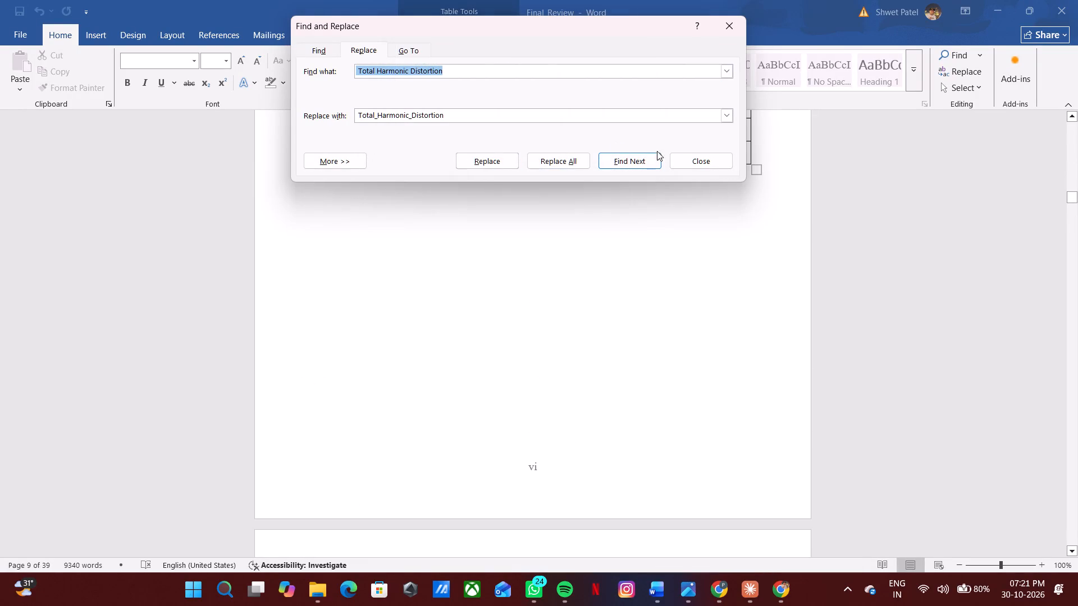
click(725, 44)
click(734, 23)
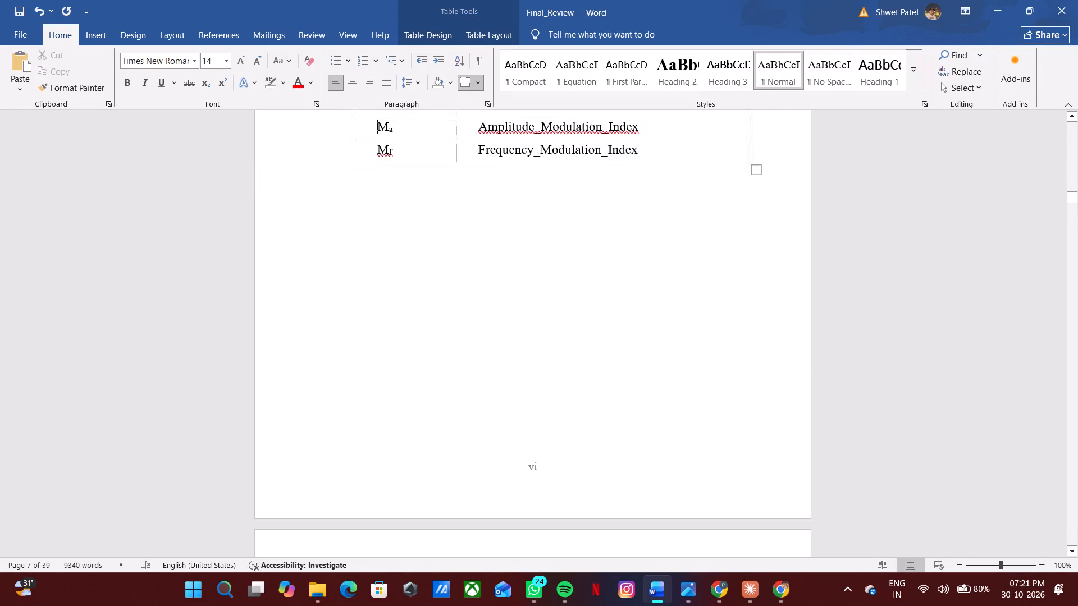
Review the pages following the nomenclature table, including the Contents page entries.
scroll(533, 310, up, 6)
scroll(533, 310, down, 14)
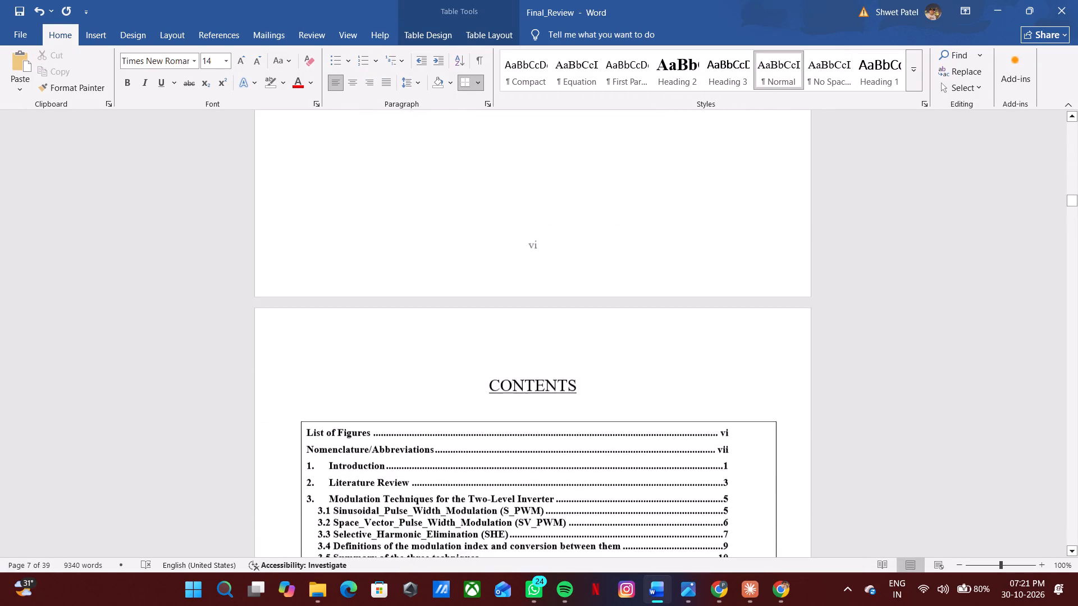
scroll(532, 310, down, 11)
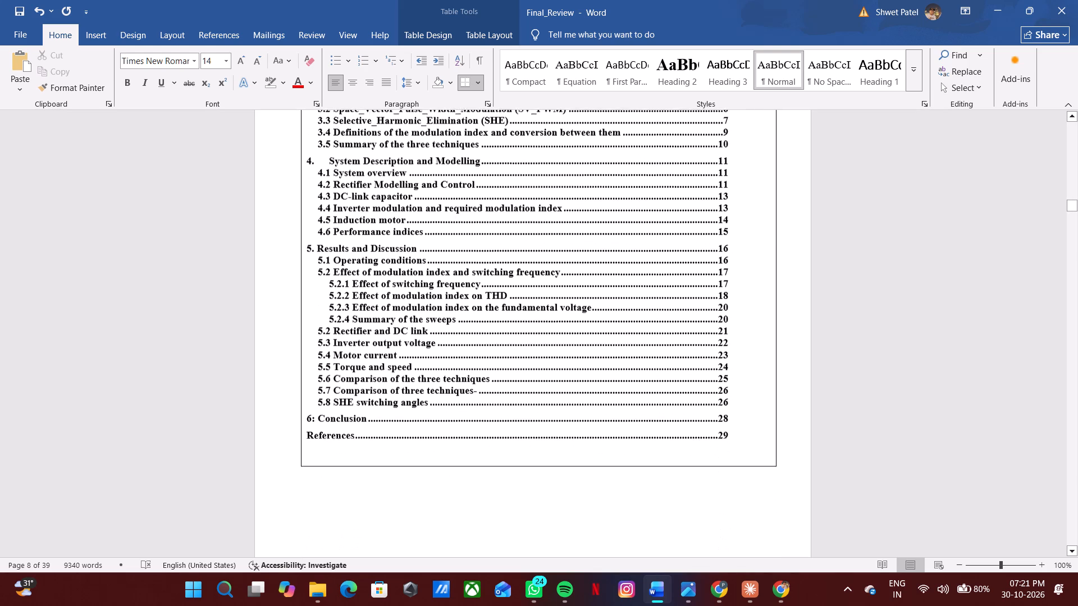
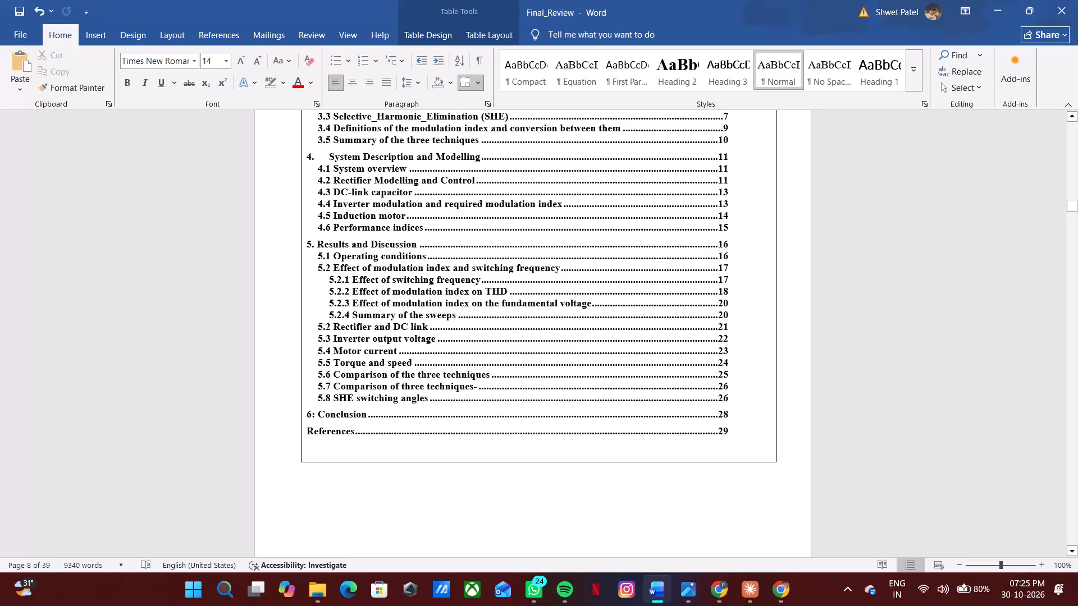
Switch to the Turnitin PDF in Chrome and examine the flagged passages in the Introduction and the literature review table.
scroll(511, 348, down, 4)
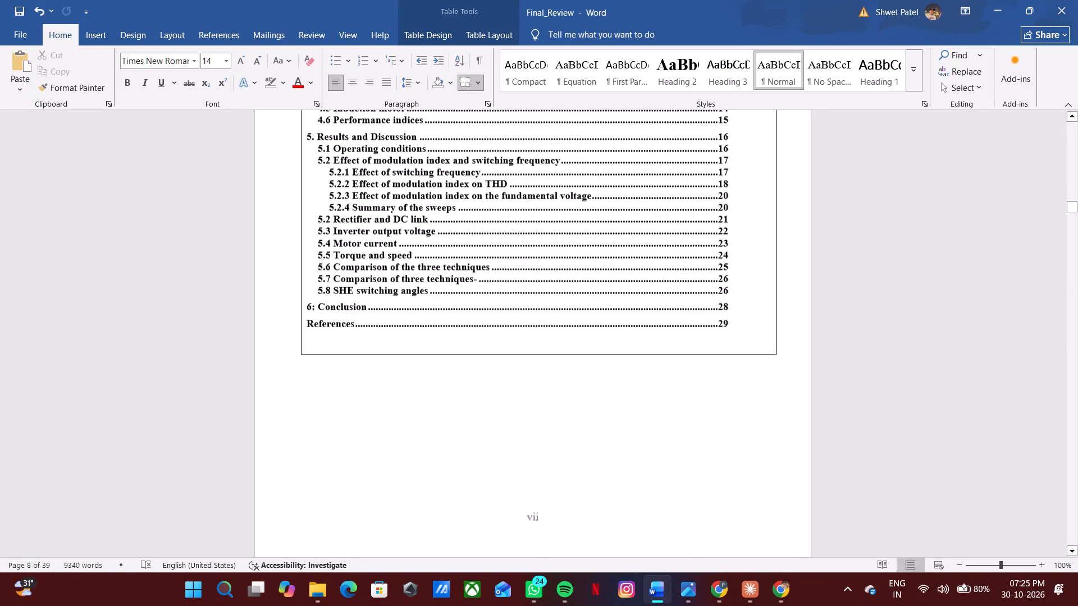
scroll(509, 350, down, 4)
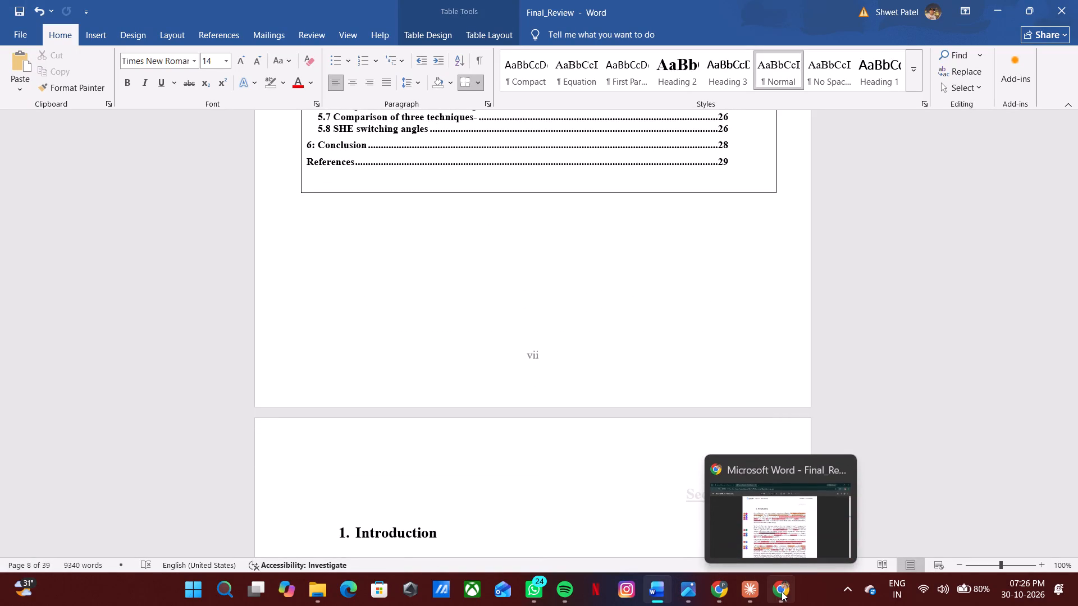
click(776, 587)
scroll(592, 413, down, 1)
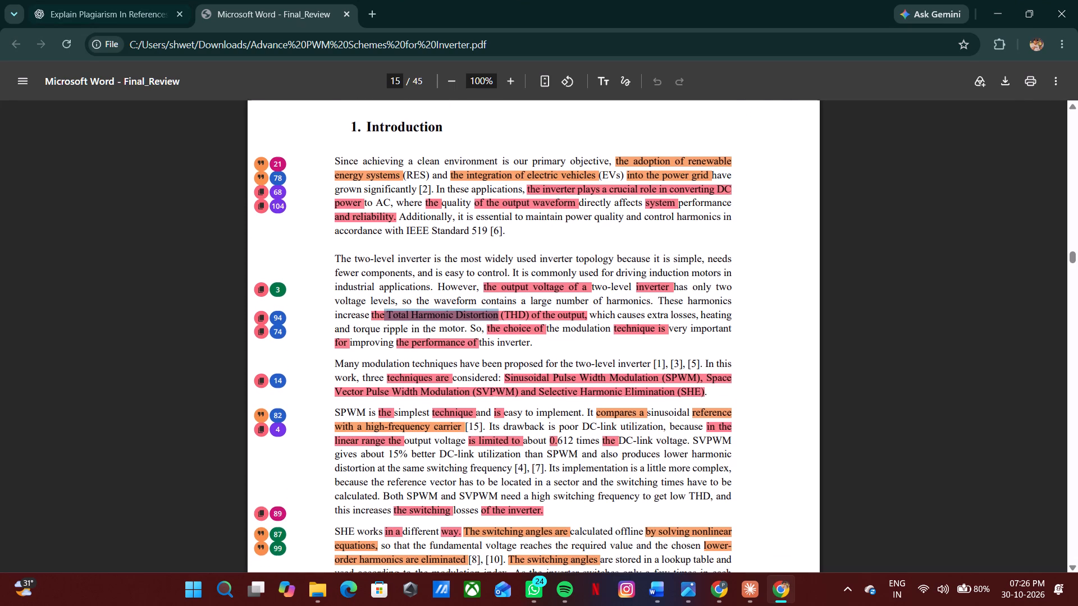
scroll(523, 433, down, 9)
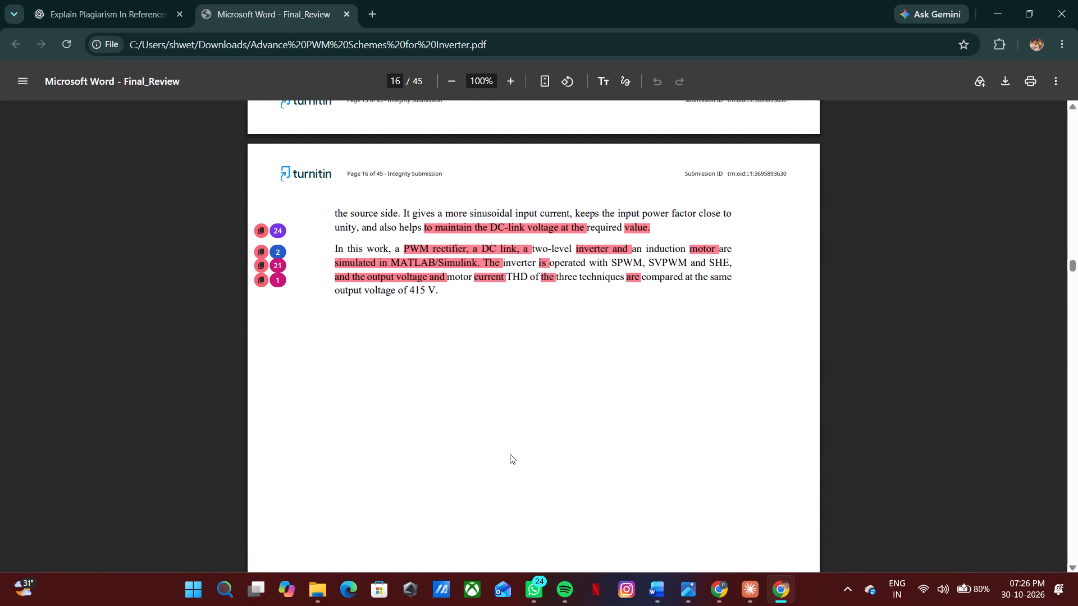
scroll(492, 472, down, 8)
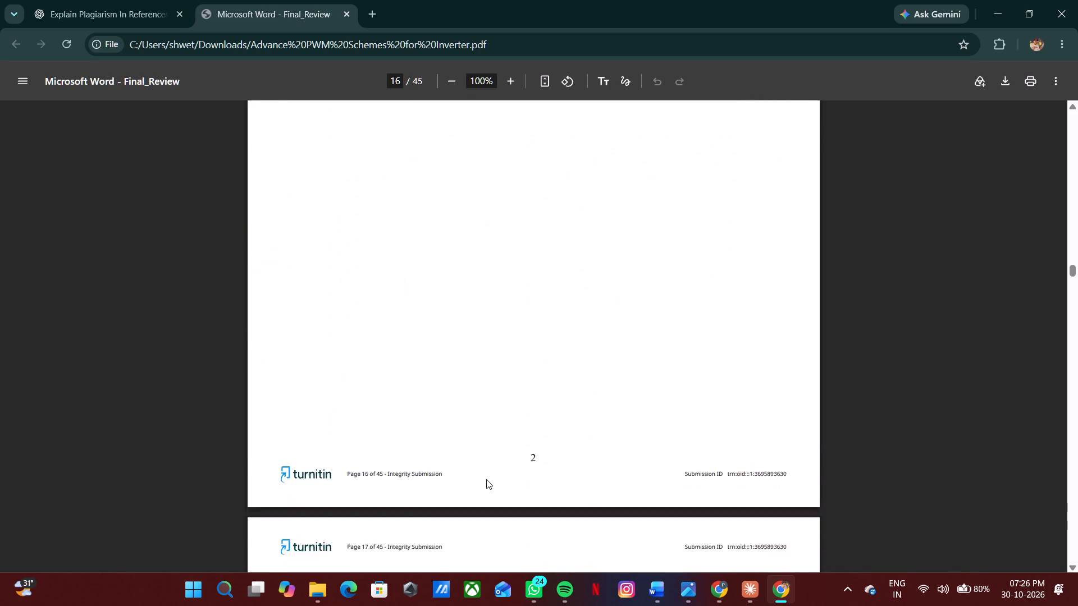
scroll(483, 481, down, 5)
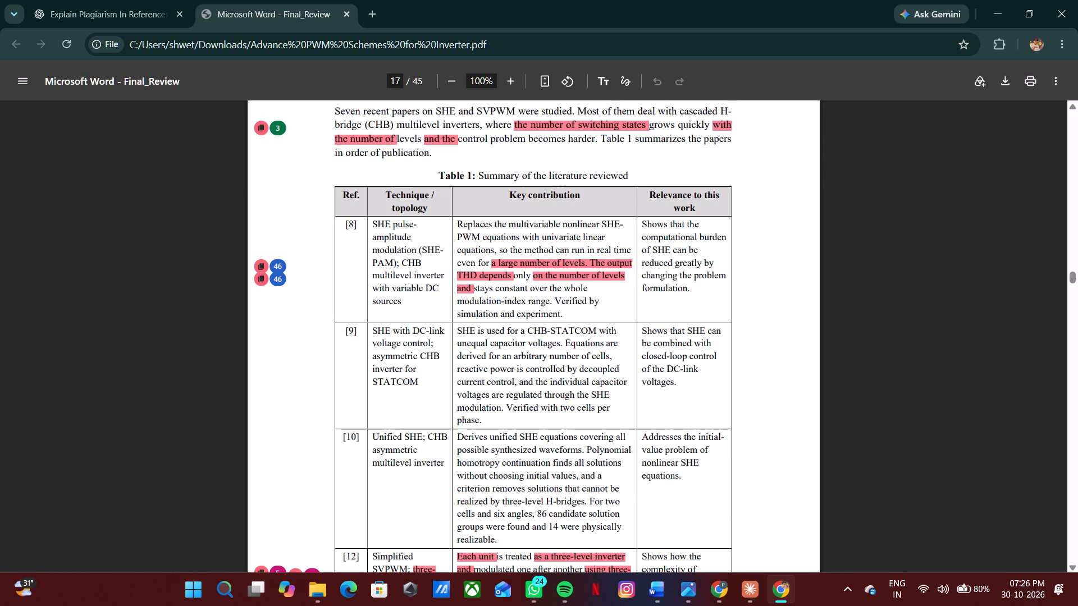
scroll(481, 484, down, 5)
scroll(481, 484, up, 2)
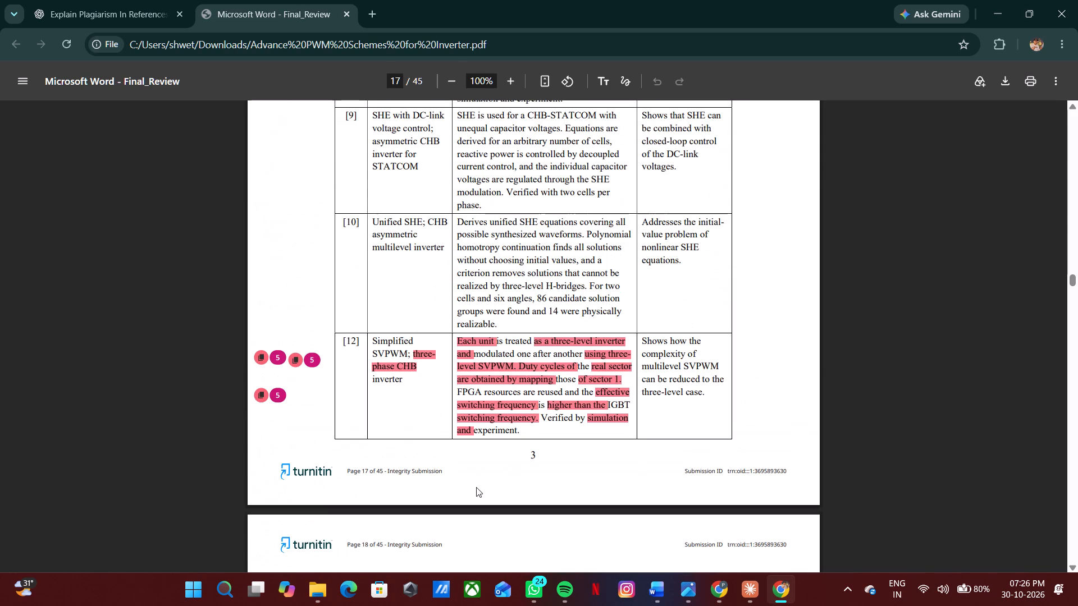
scroll(473, 490, down, 5)
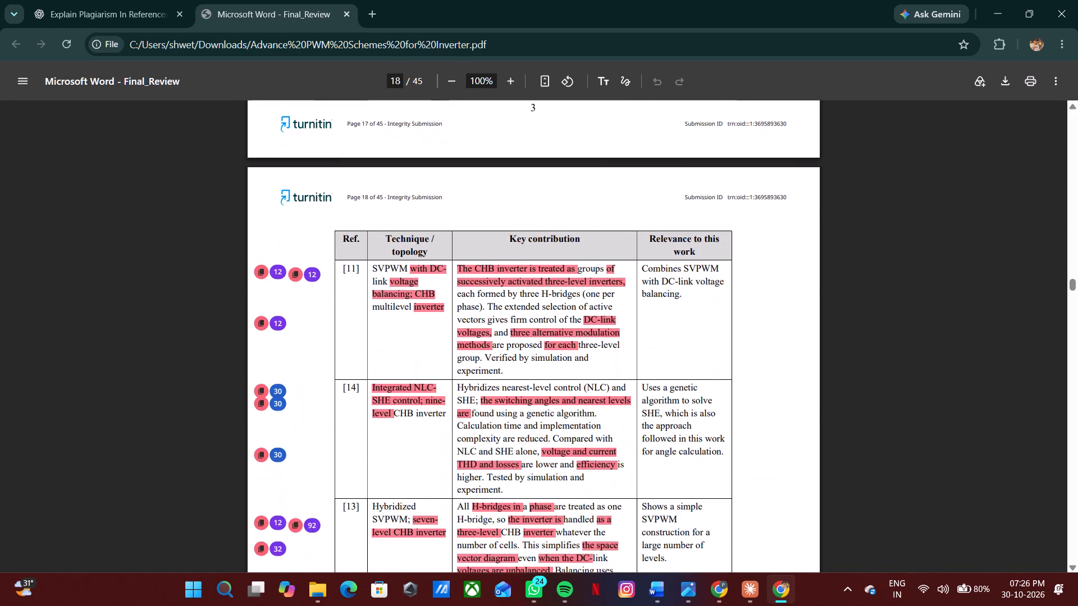
scroll(469, 493, down, 3)
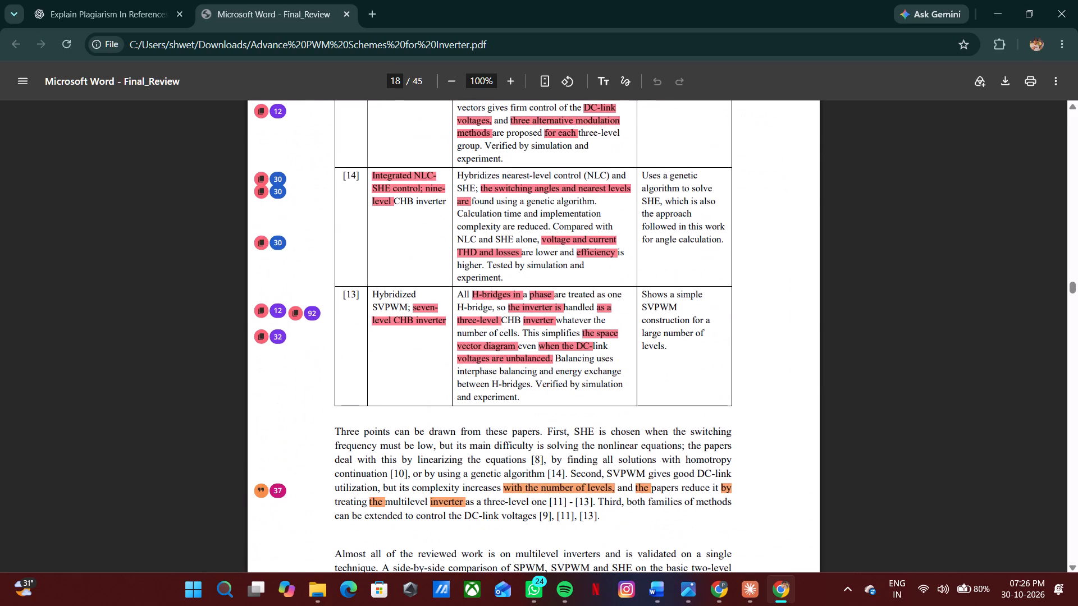
scroll(542, 481, down, 2)
scroll(501, 501, down, 2)
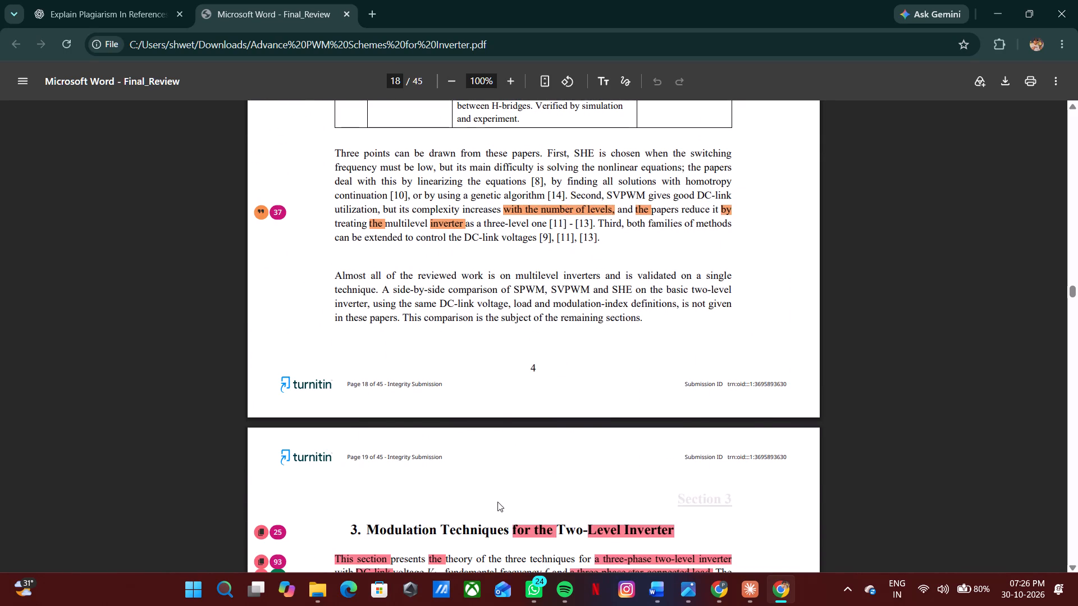
Examine the flagged passages in Section 3 on modulation techniques, from SPWM through the summary of the three techniques.
scroll(479, 513, down, 4)
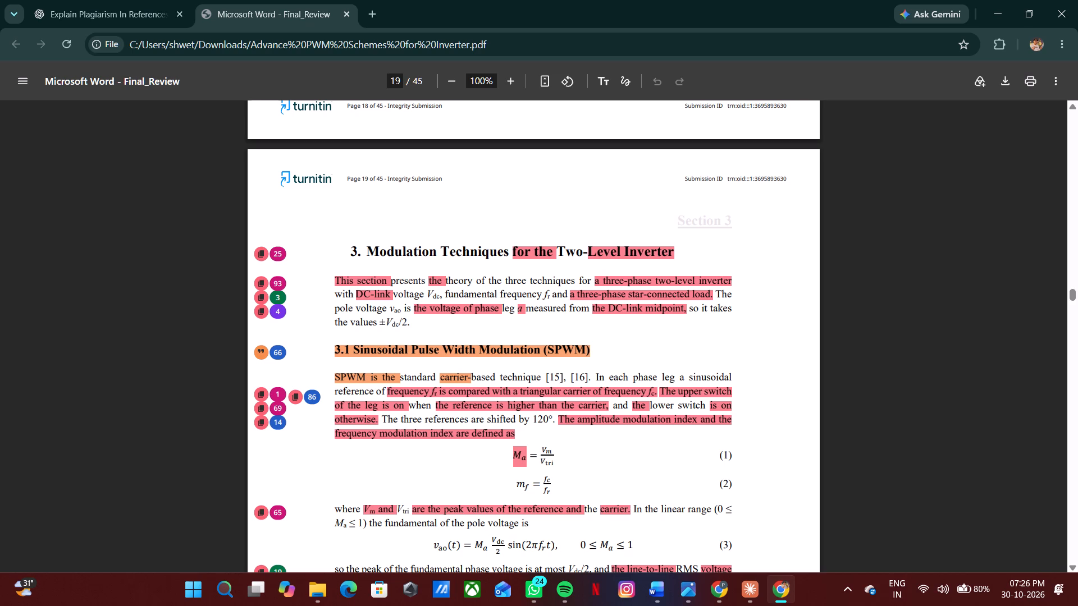
scroll(454, 518, down, 2)
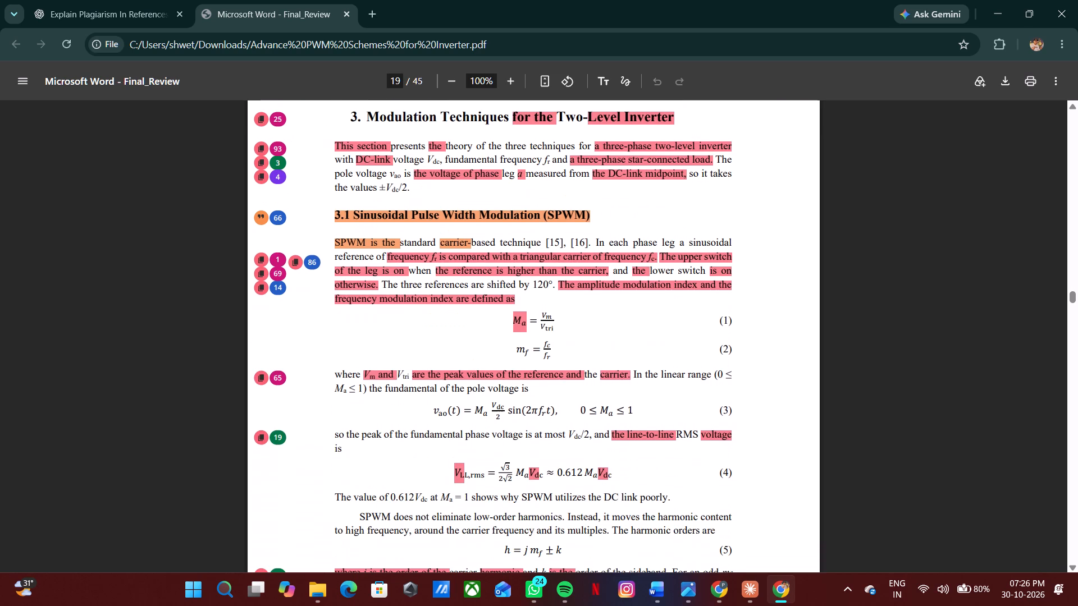
scroll(560, 395, down, 3)
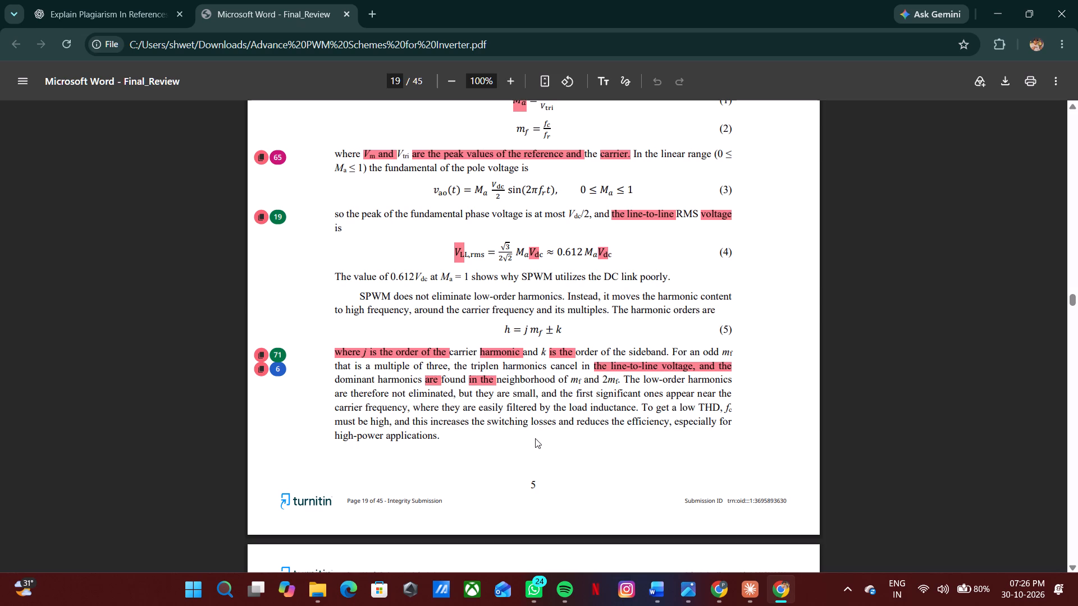
scroll(586, 448, down, 1)
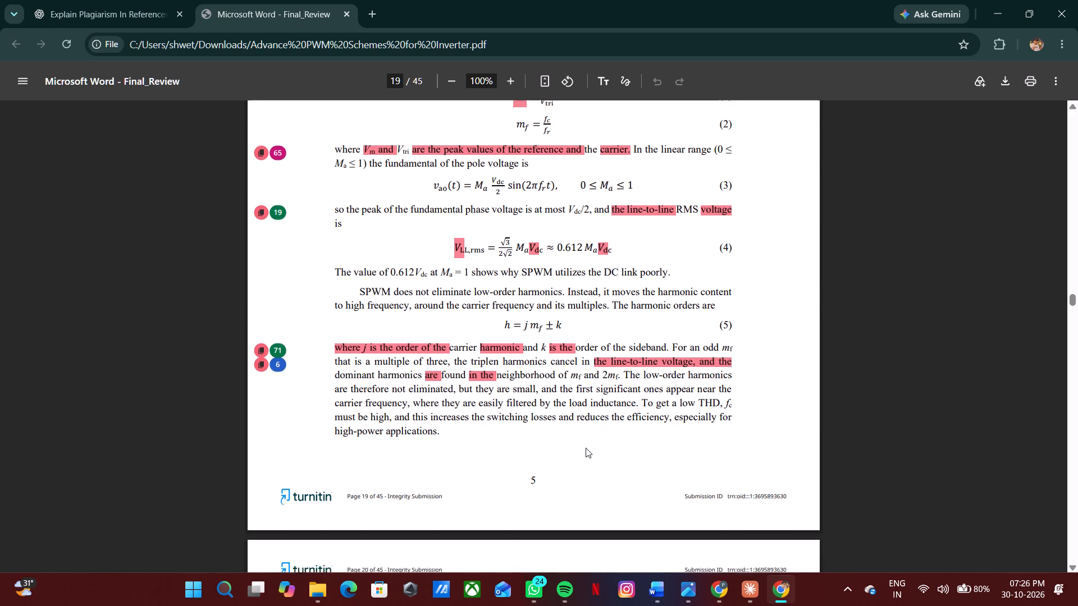
scroll(586, 448, down, 7)
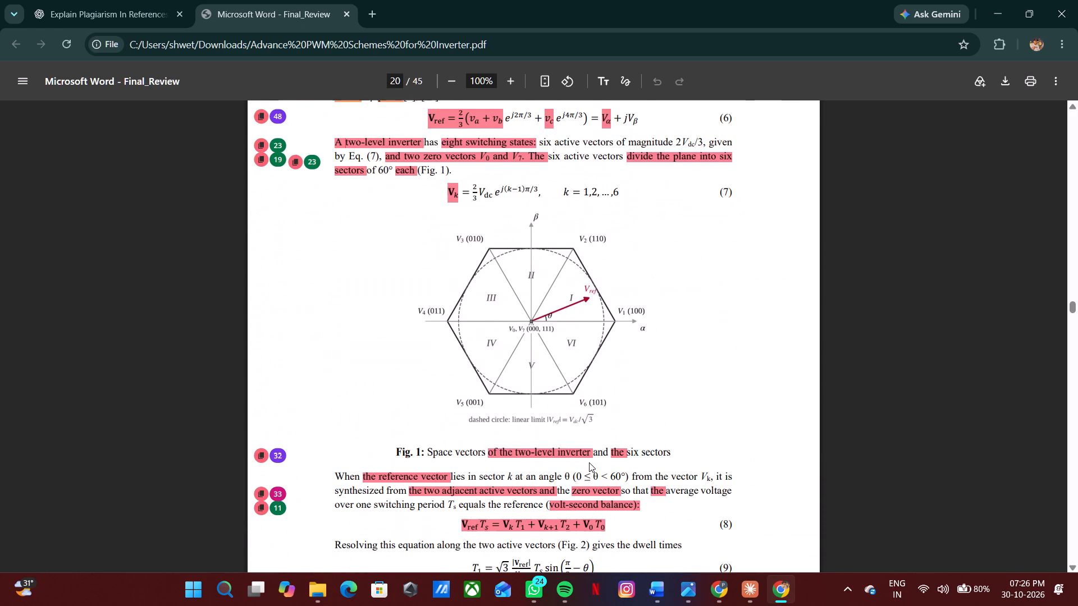
scroll(589, 462, down, 3)
scroll(589, 462, up, 5)
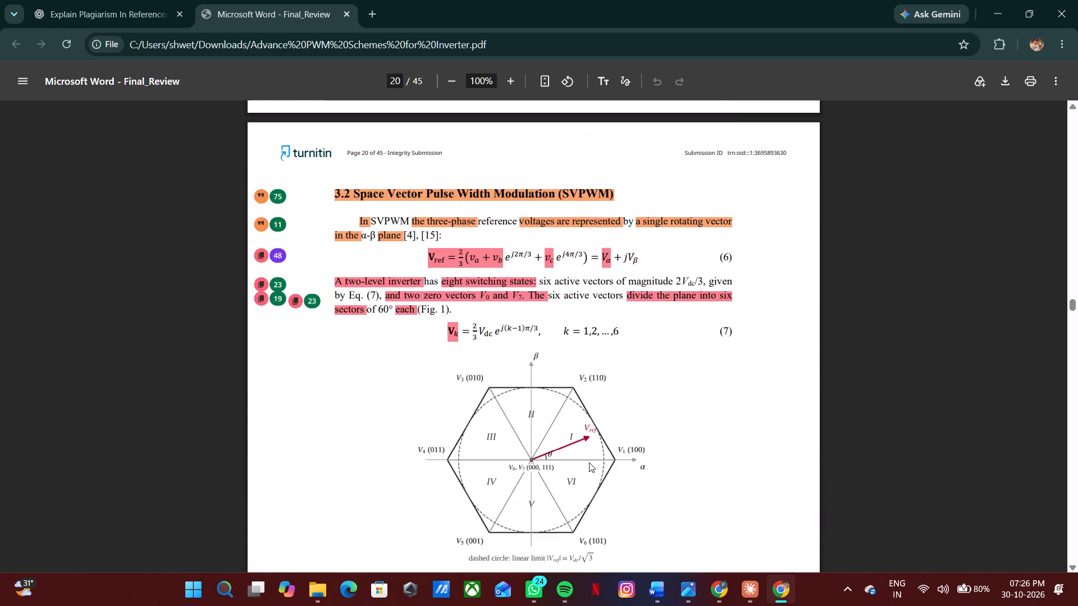
scroll(589, 462, up, 2)
scroll(589, 463, down, 4)
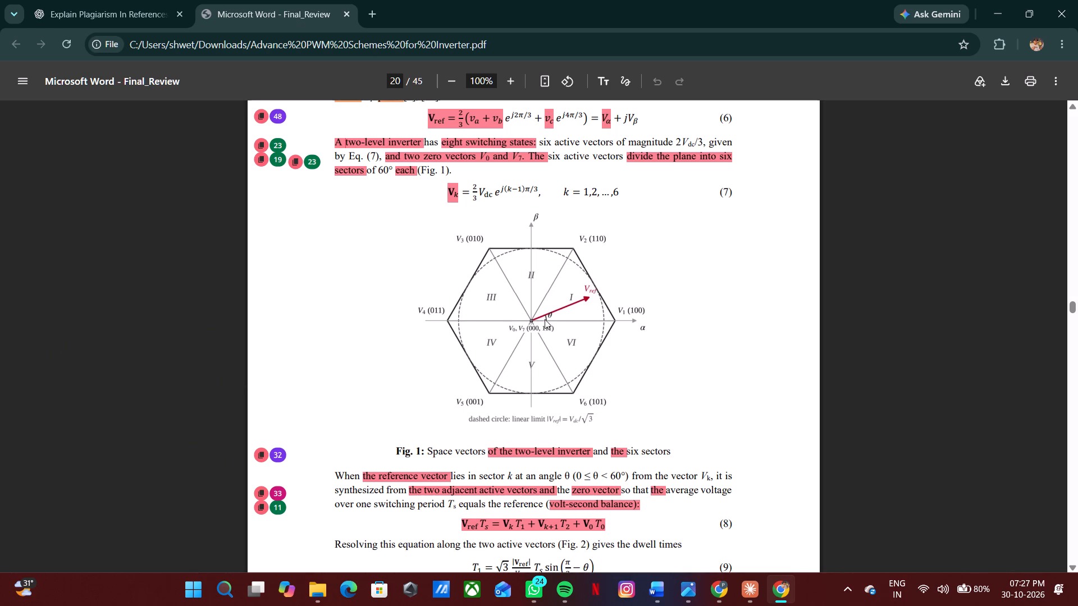
scroll(563, 453, down, 13)
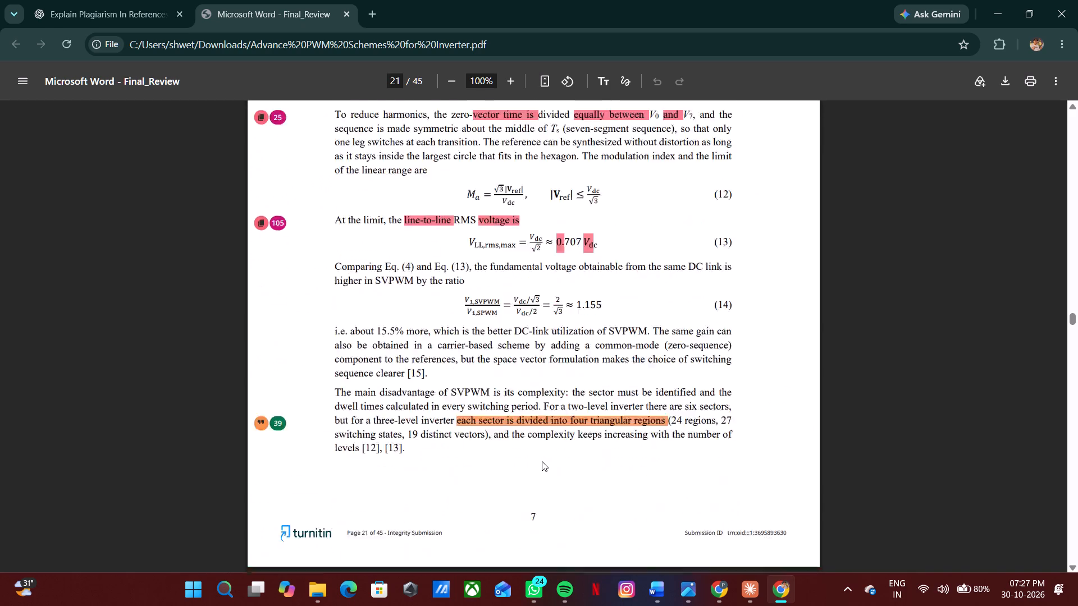
scroll(542, 461, down, 15)
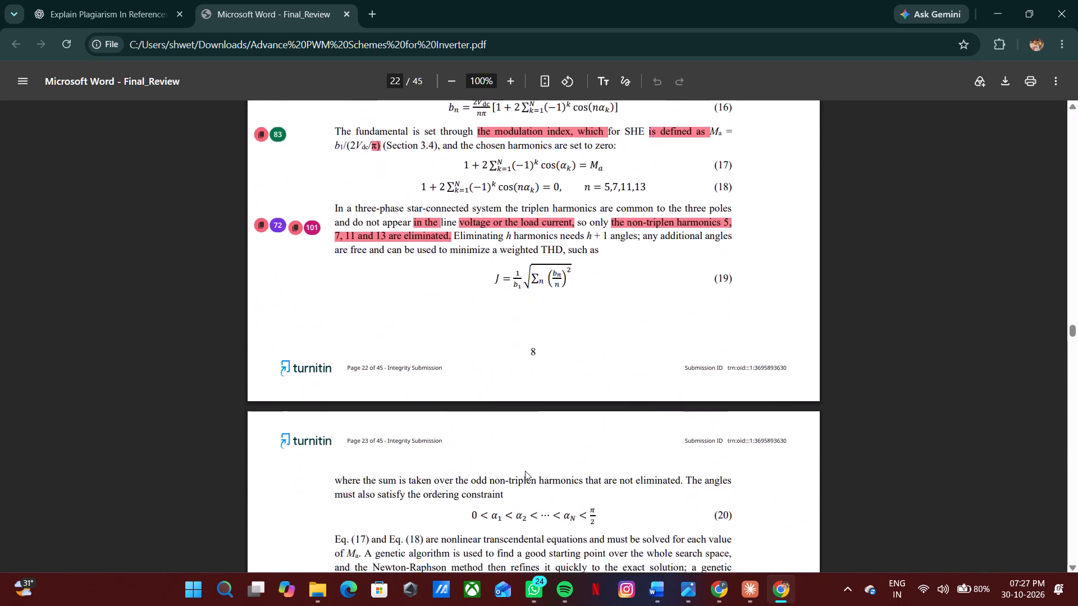
scroll(525, 471, down, 16)
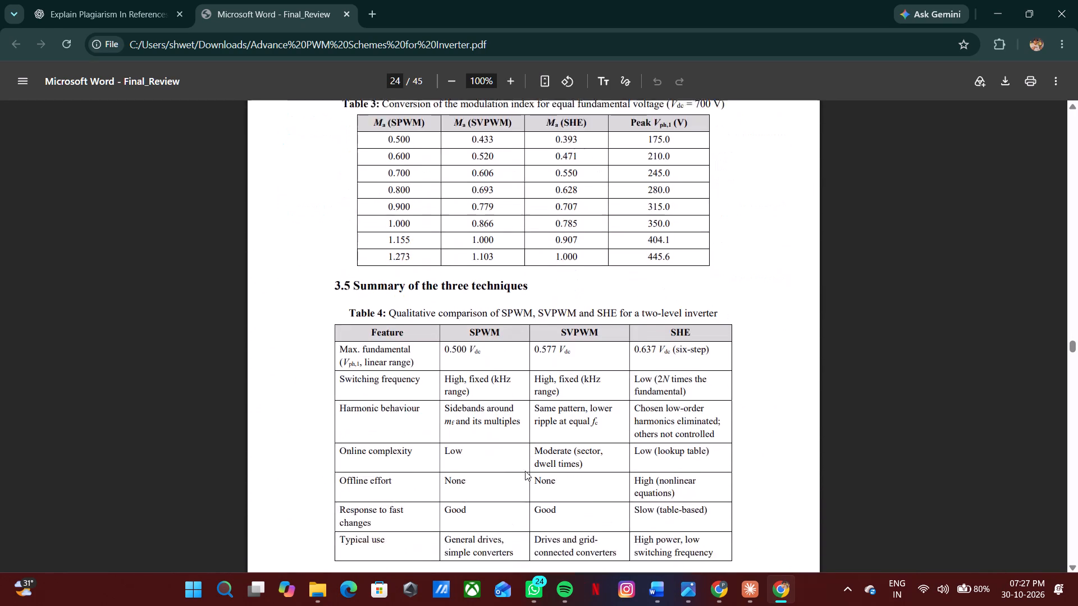
Examine the flagged passages in the Section 4 system overview and rectifier modelling and control pages.
scroll(525, 471, down, 8)
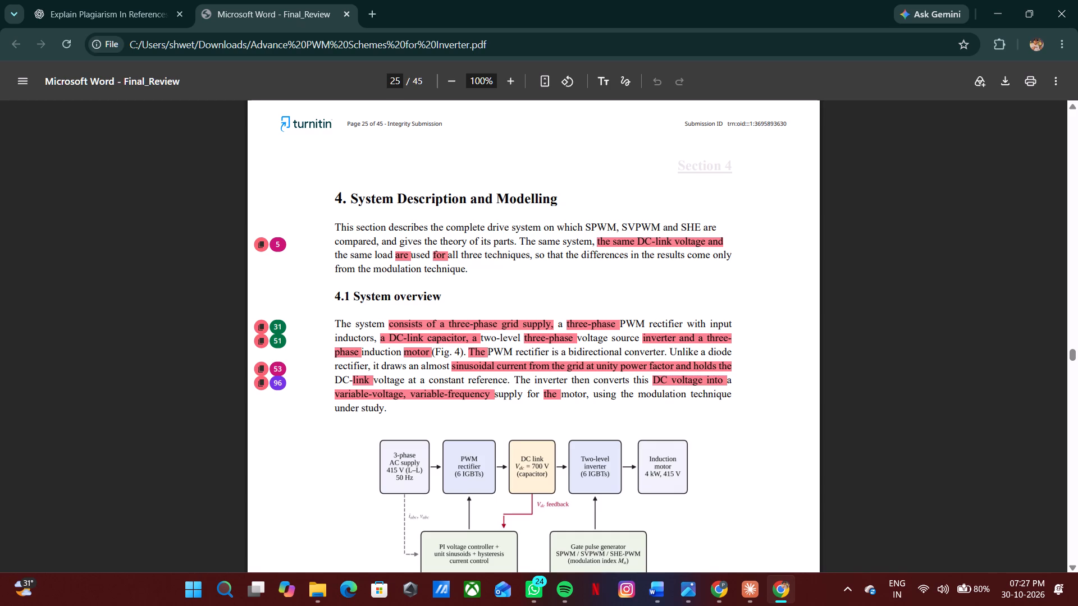
scroll(528, 411, down, 4)
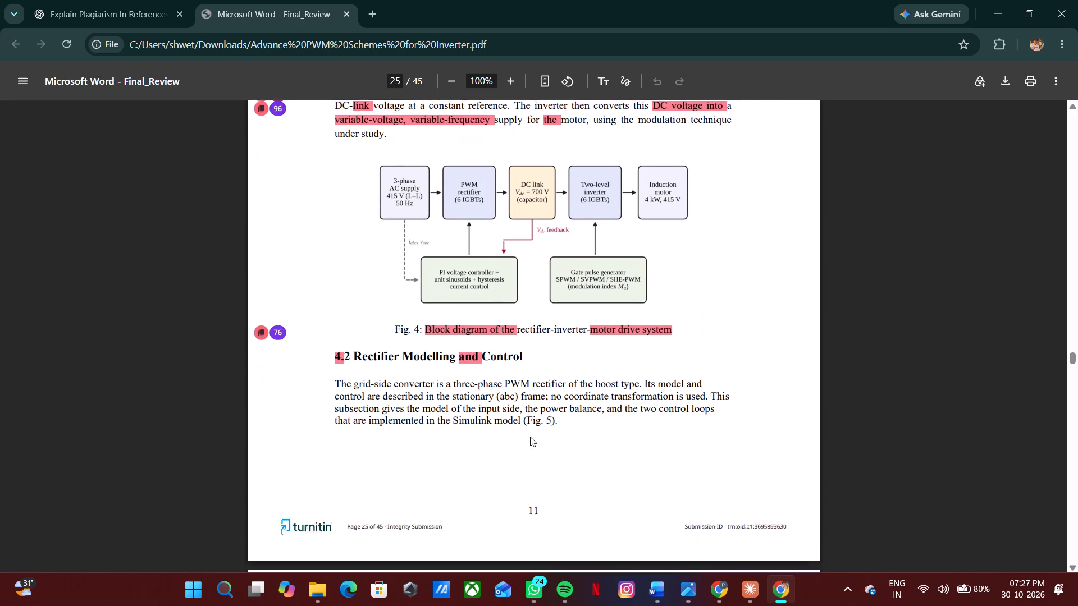
scroll(479, 433, down, 4)
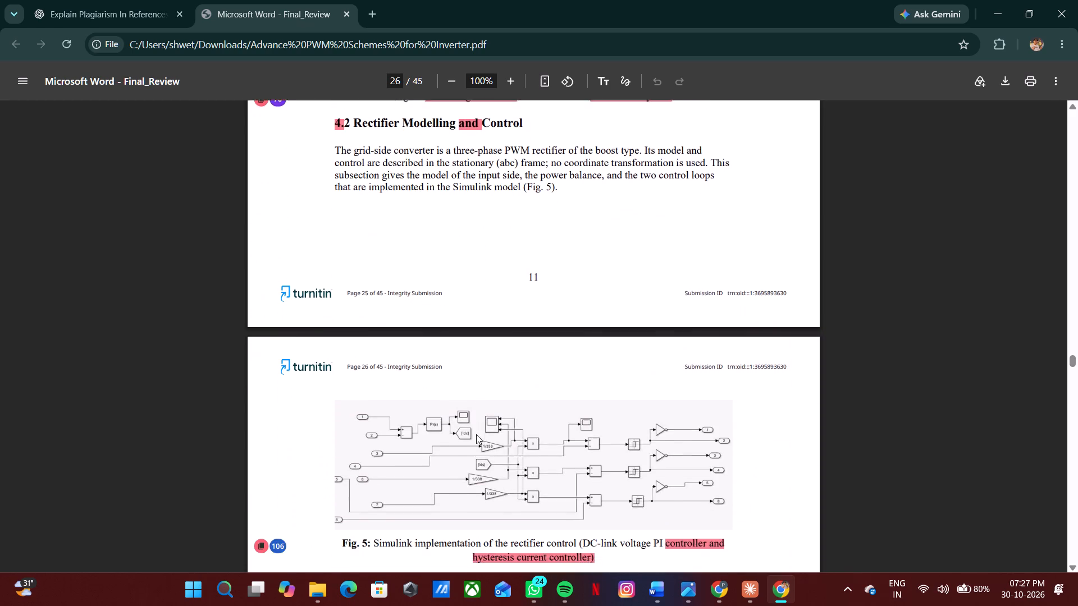
scroll(476, 434, down, 3)
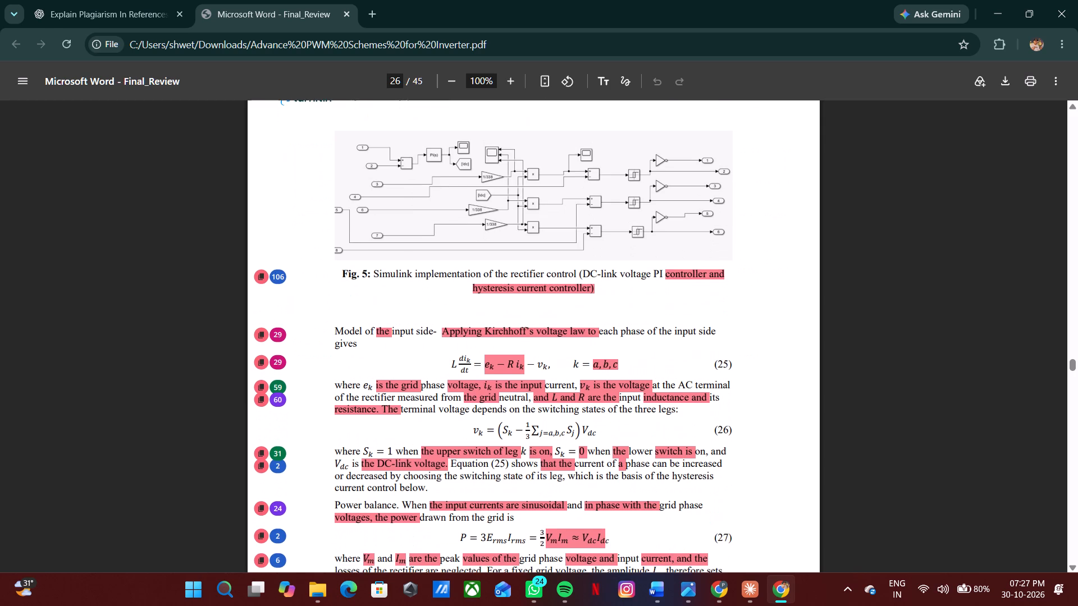
scroll(465, 440, down, 5)
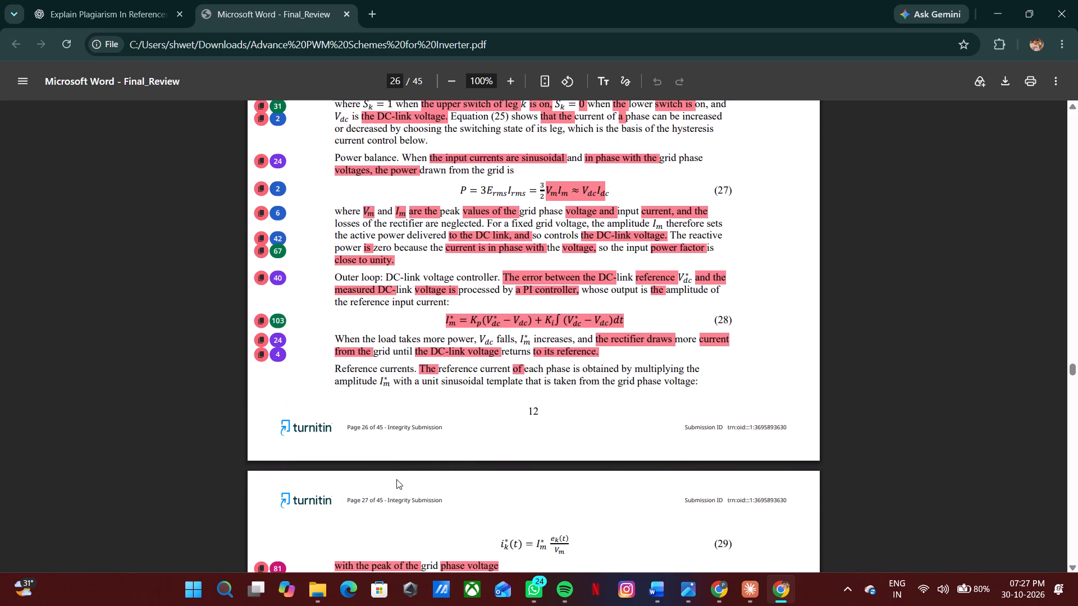
scroll(386, 488, down, 5)
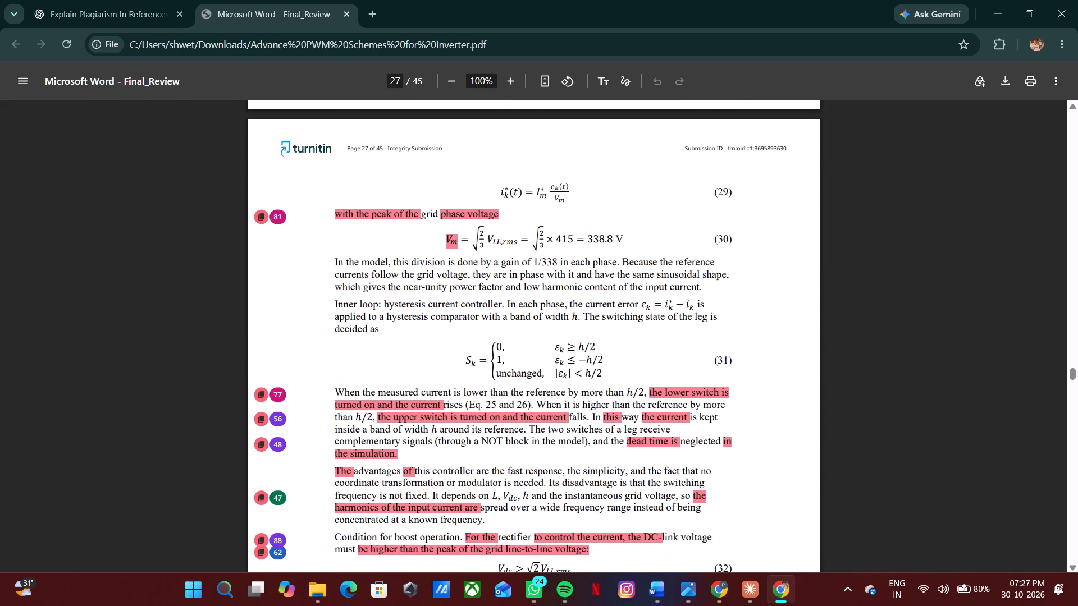
scroll(352, 520, down, 4)
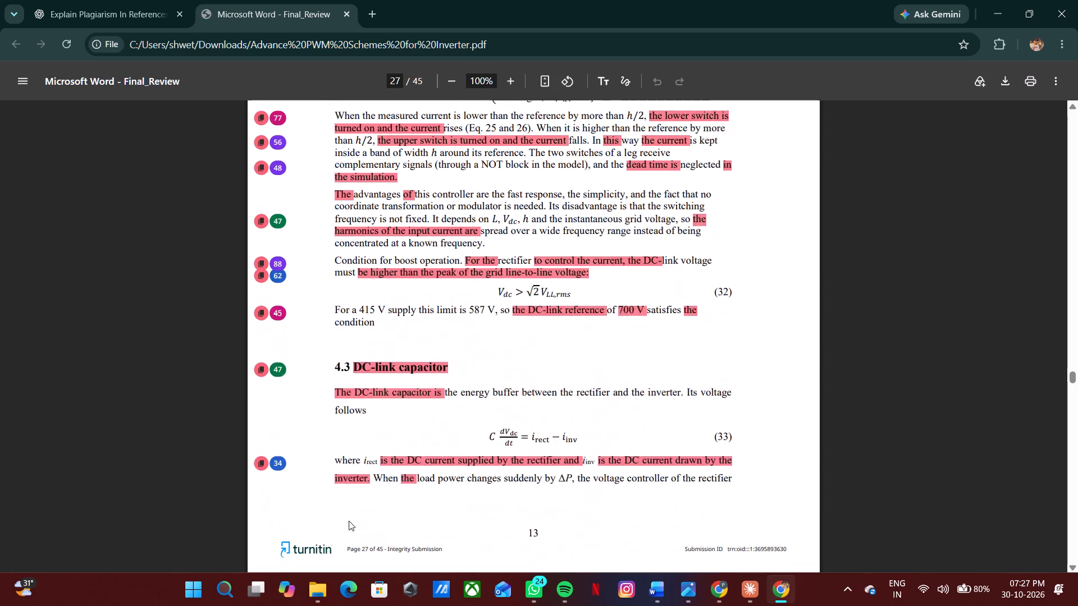
Examine the flagged passages from section 4.3 on the DC-link capacitor through section 4.6 on performance indices.
scroll(348, 521, down, 1)
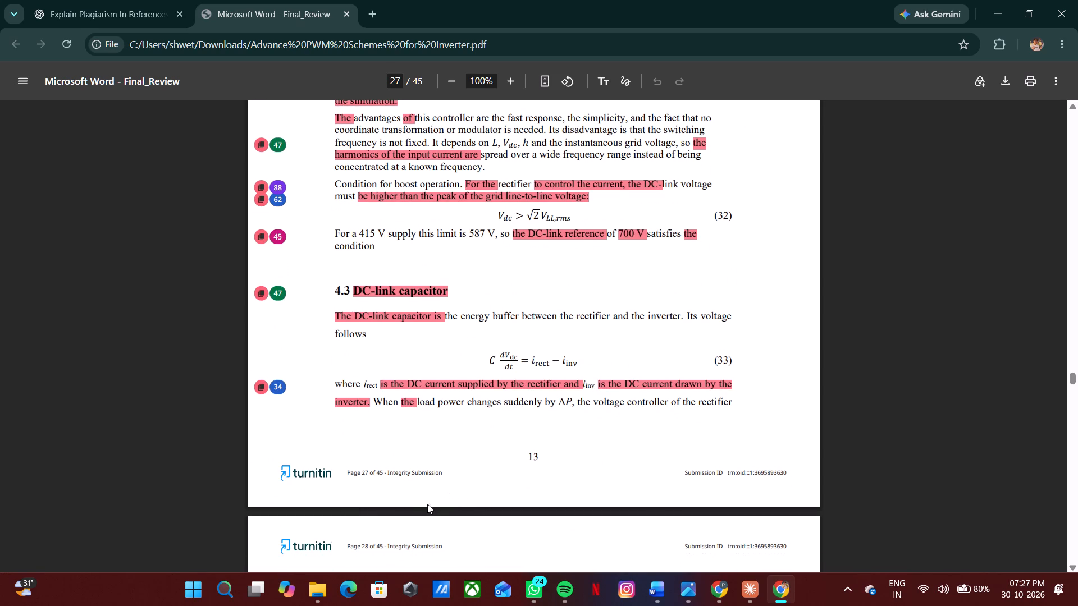
scroll(422, 507, down, 8)
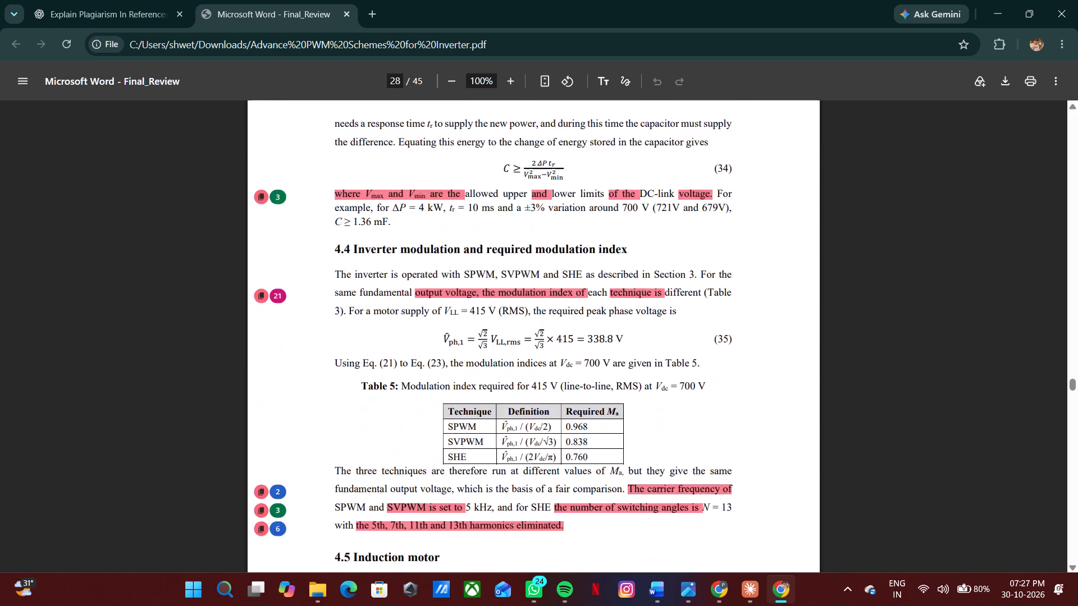
scroll(386, 480, down, 4)
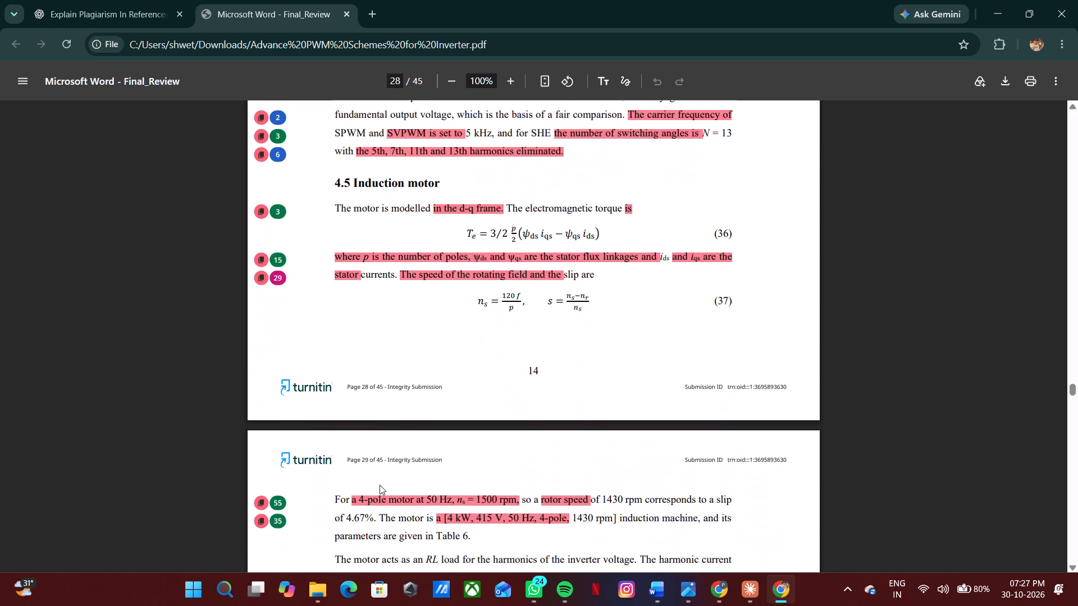
scroll(377, 486, down, 4)
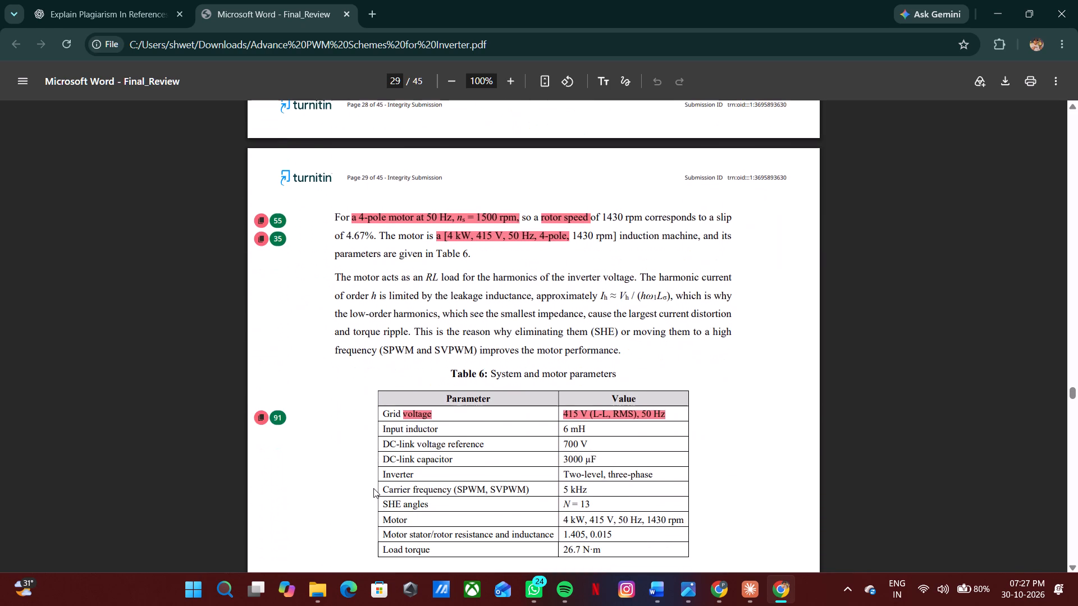
scroll(373, 488, down, 5)
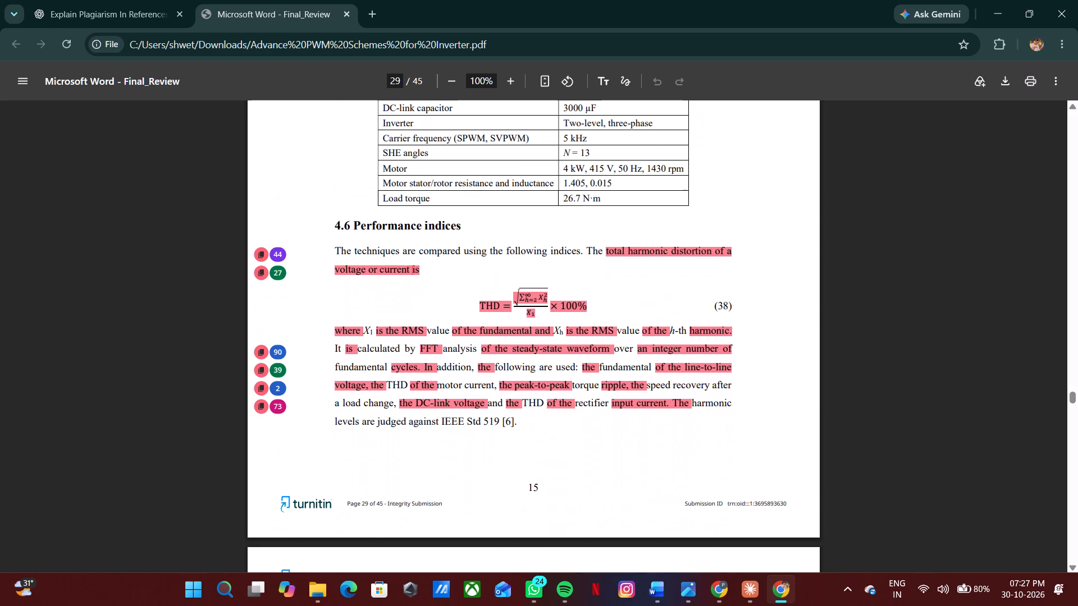
scroll(365, 492, down, 1)
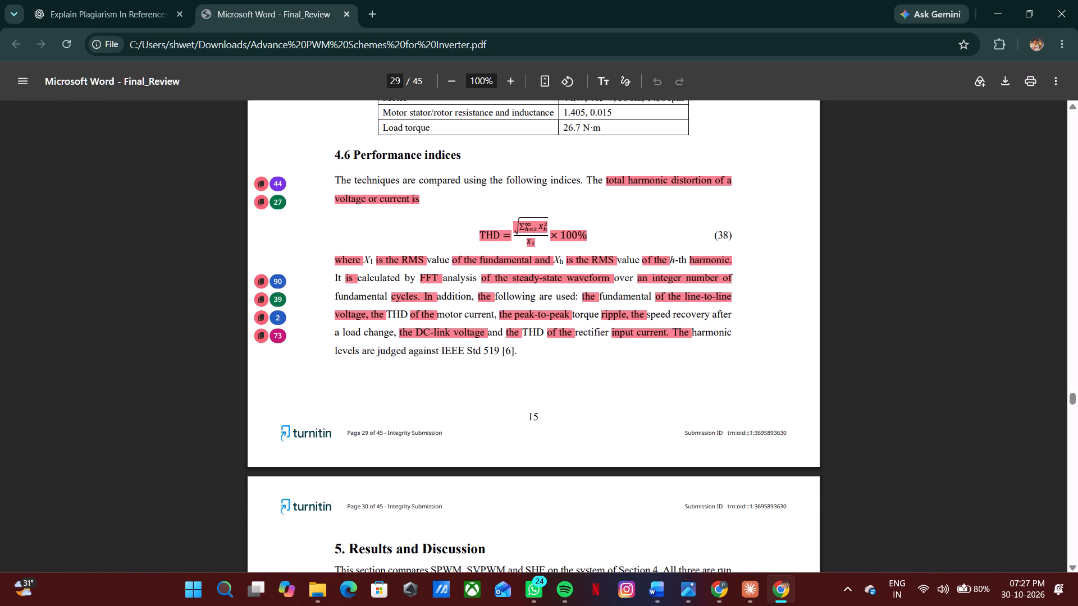
Copy DC-link from section 4.6 of the Turnitin PDF and replace every instance in the Word document Final_Review with DC_link.
drag(415, 329, 449, 333)
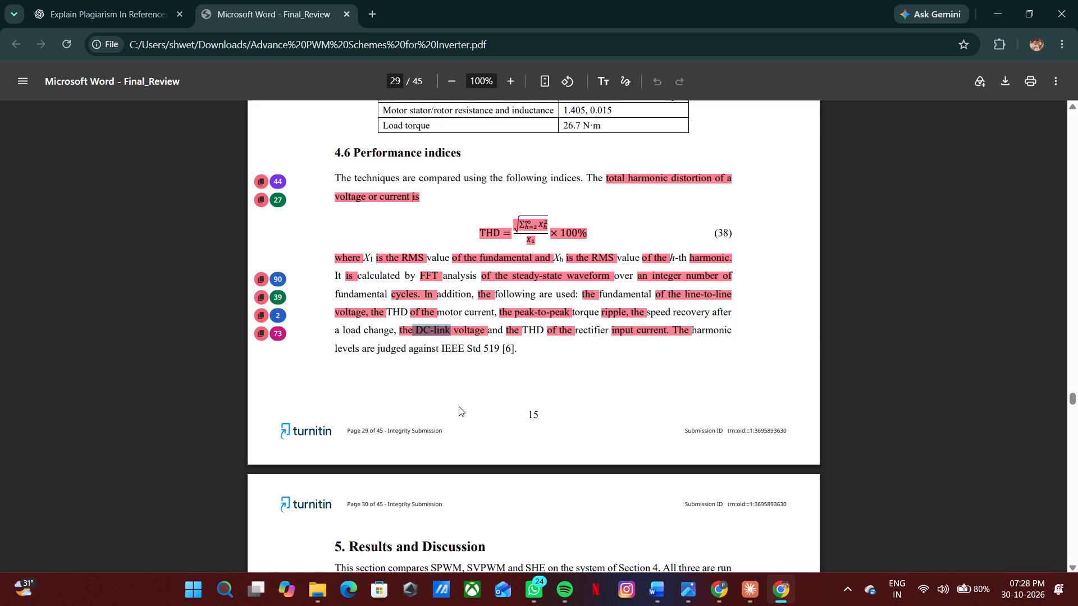
key(ctrl+c)
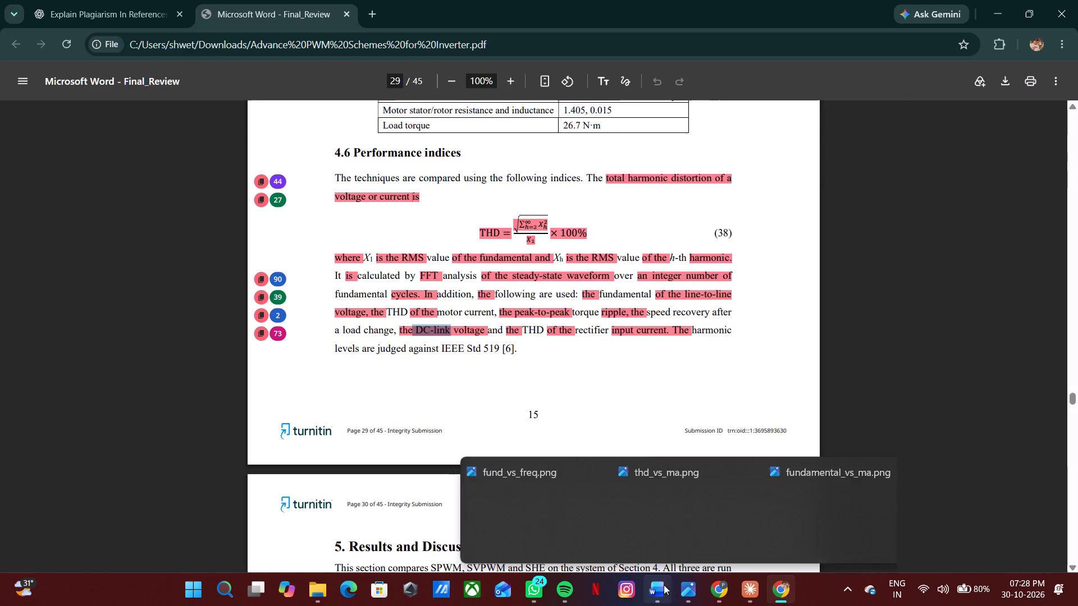
click(623, 496)
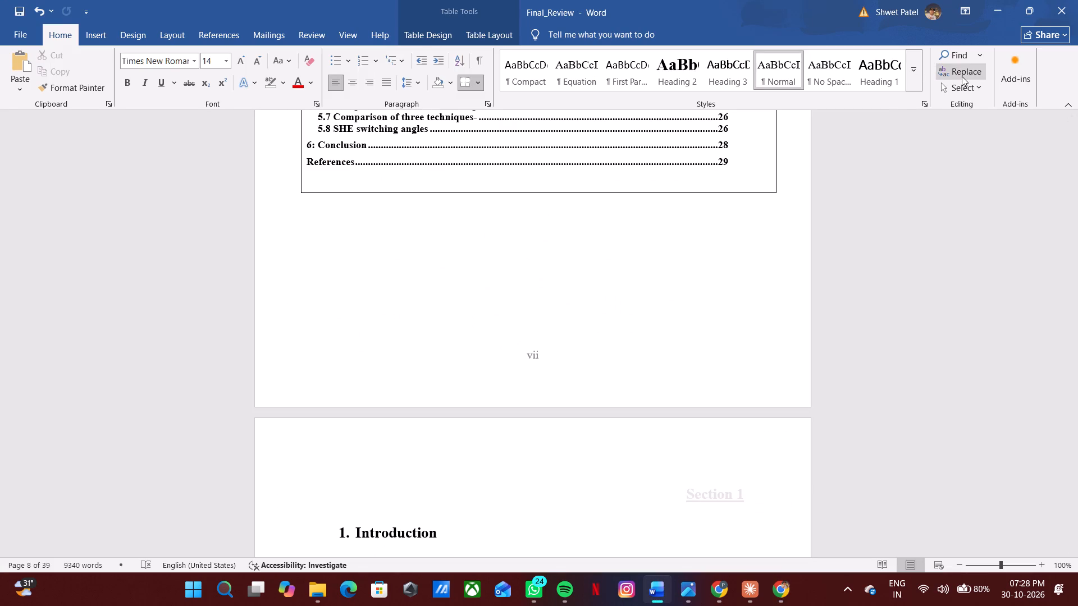
click(962, 75)
key(ctrl+v)
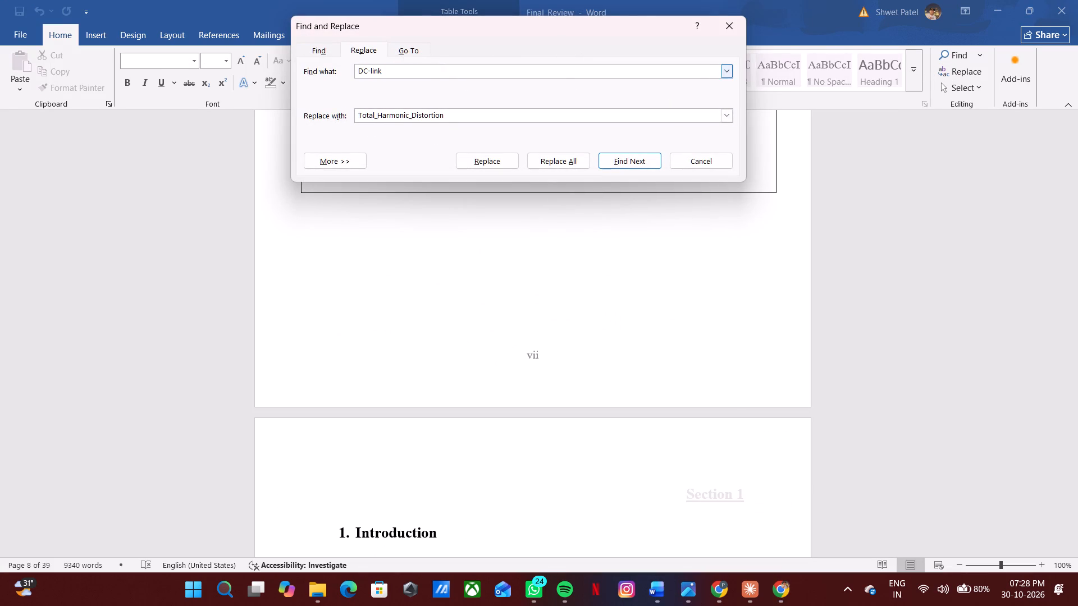
click(453, 118)
key(ctrl+a)
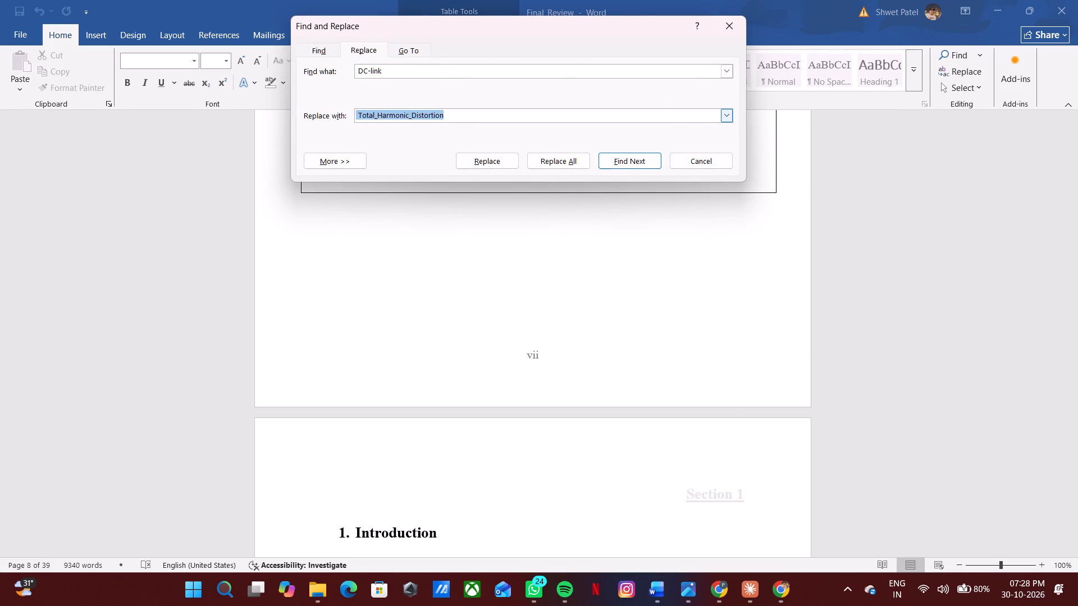
key(ctrl+v)
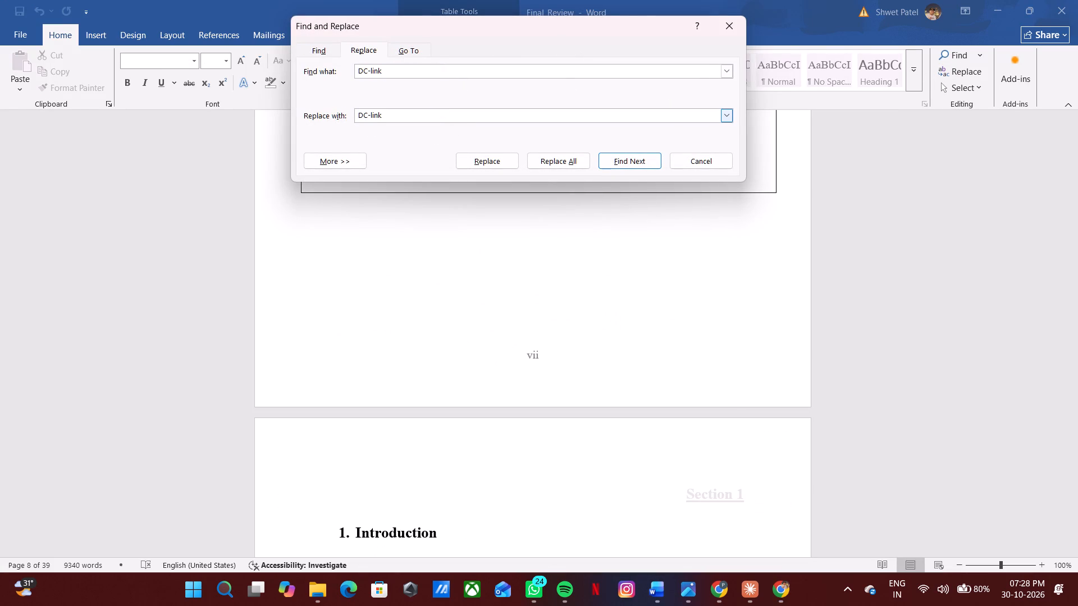
click(371, 120)
key(BackSpace)
key(shift+underscore)
click(547, 157)
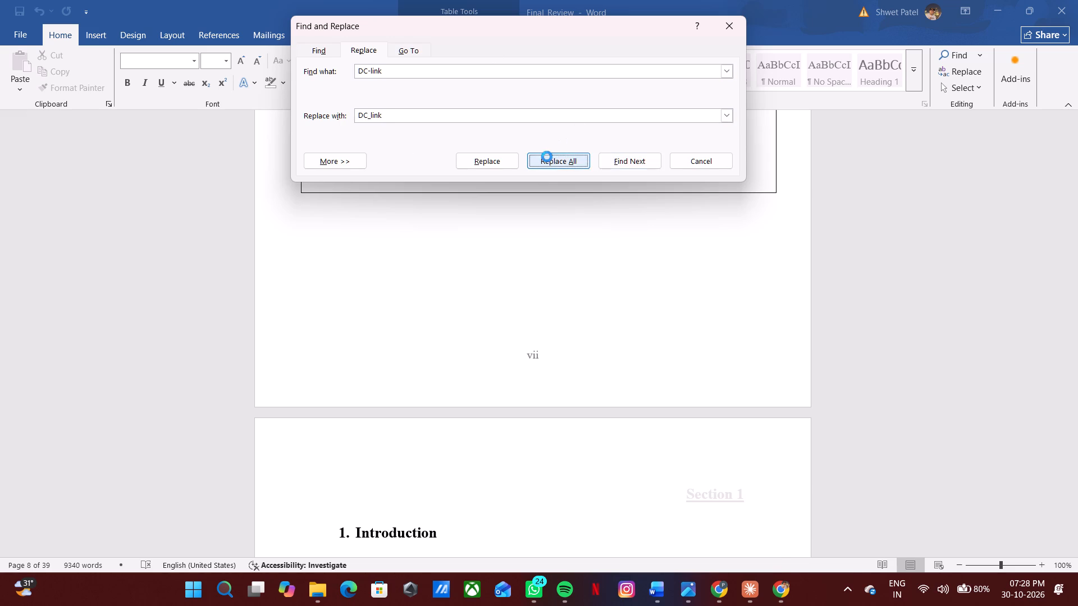
click(616, 134)
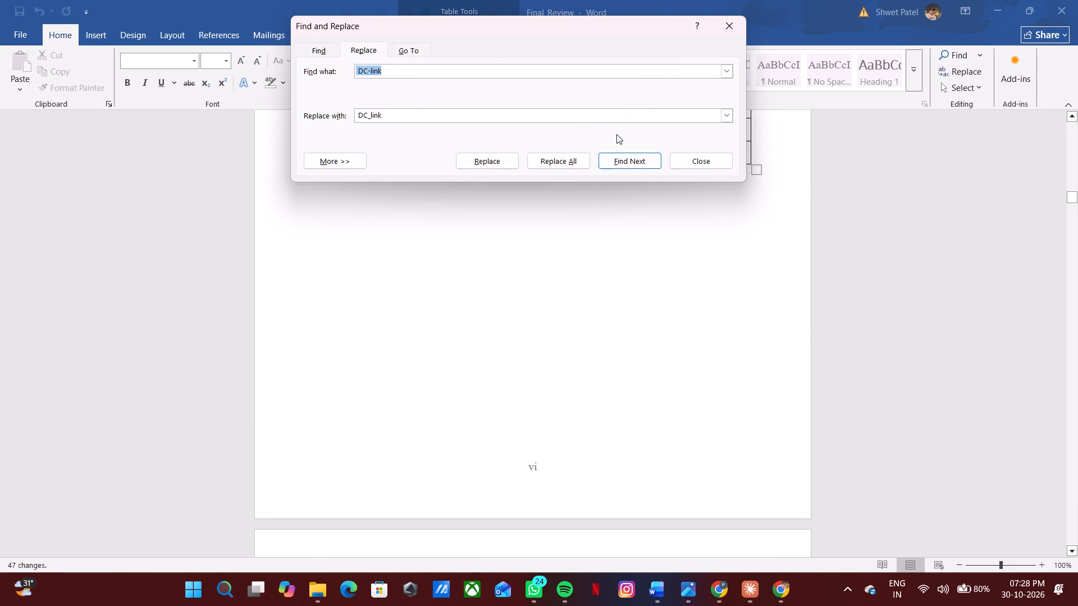
click(698, 158)
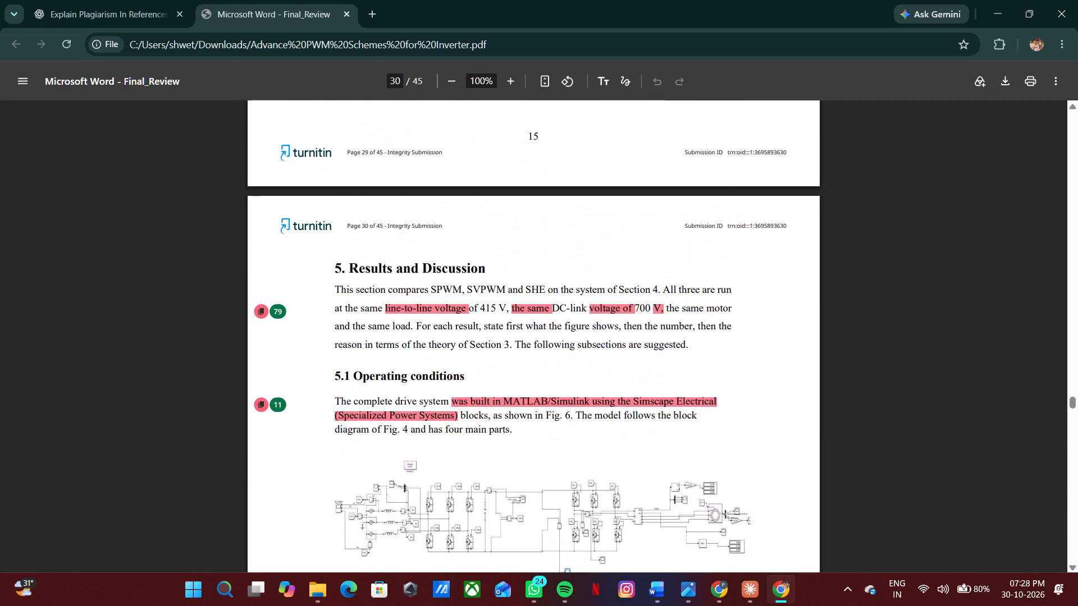
scroll(503, 327, down, 1)
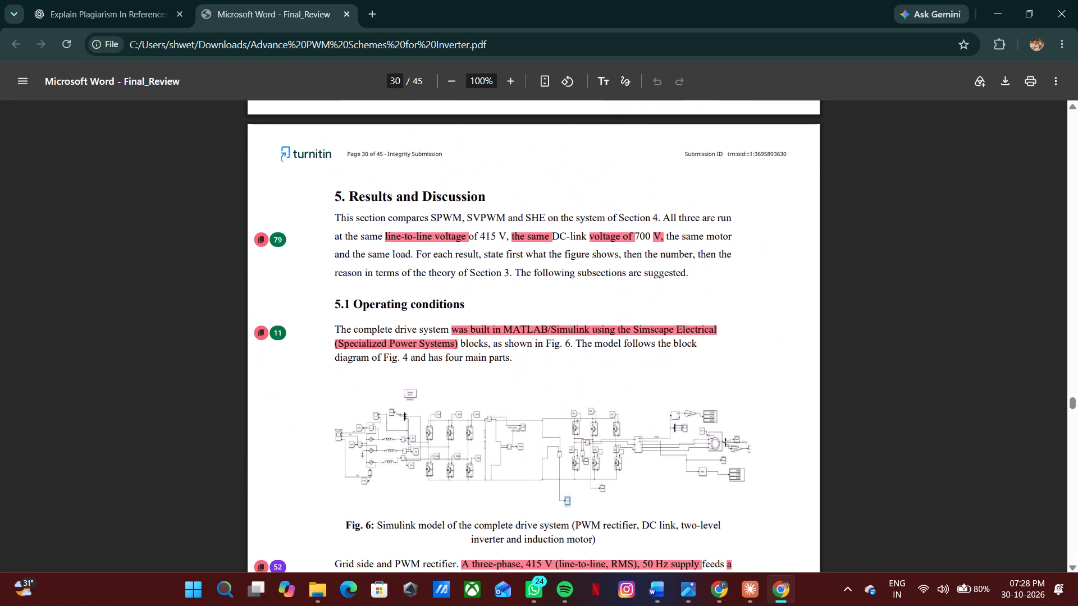
scroll(506, 329, down, 6)
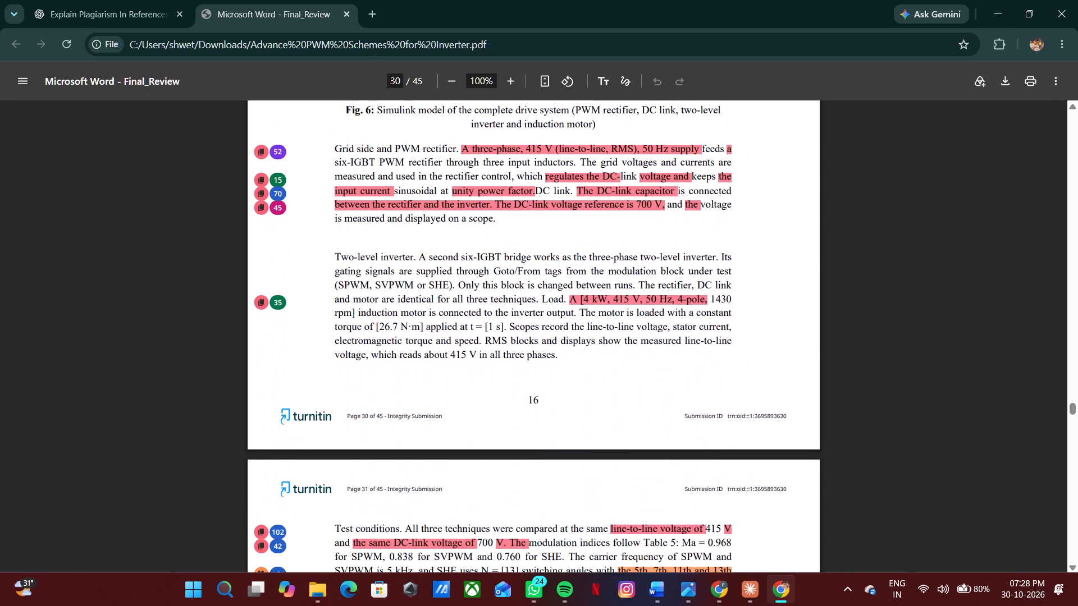
scroll(500, 334, up, 2)
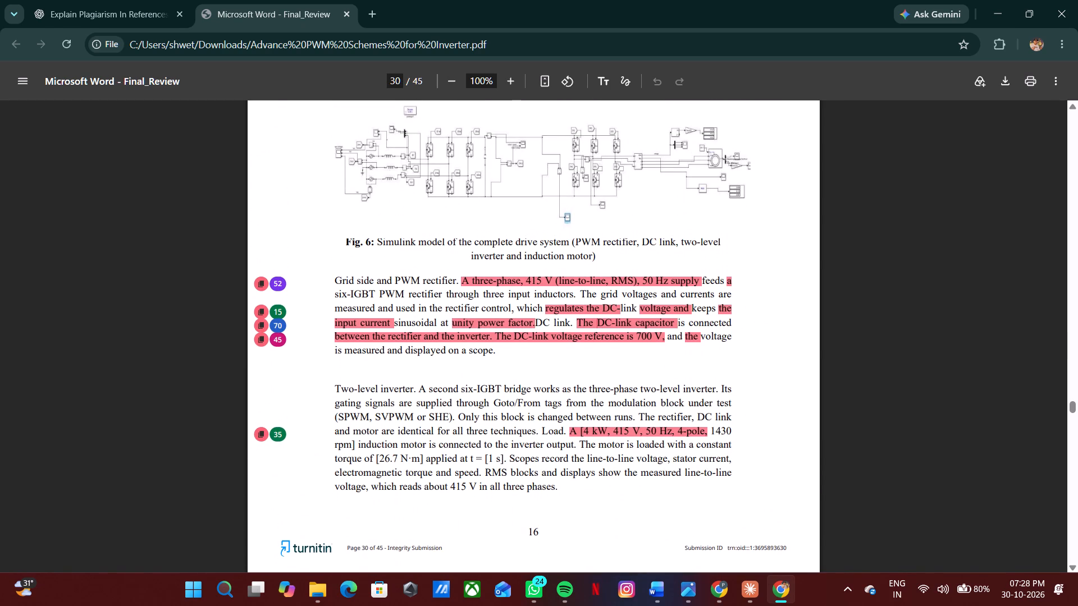
click(608, 325)
double_click(613, 323)
double_click(637, 327)
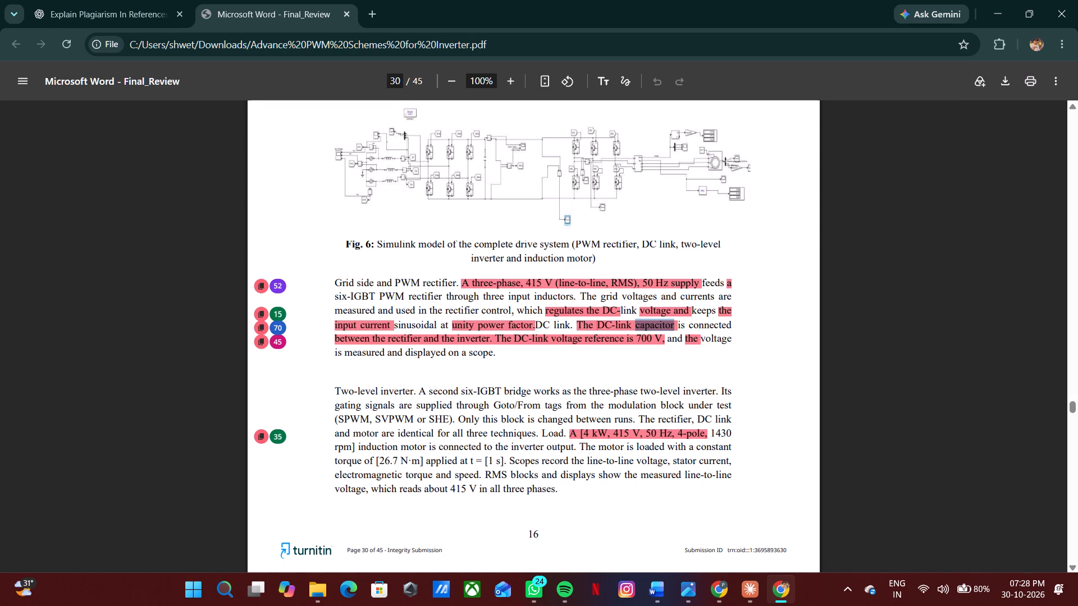
Copy line-to-line from the grid side and PWM rectifier paragraph and replace every instance in the Word document Final_Review with line_to_line.
drag(559, 281, 604, 283)
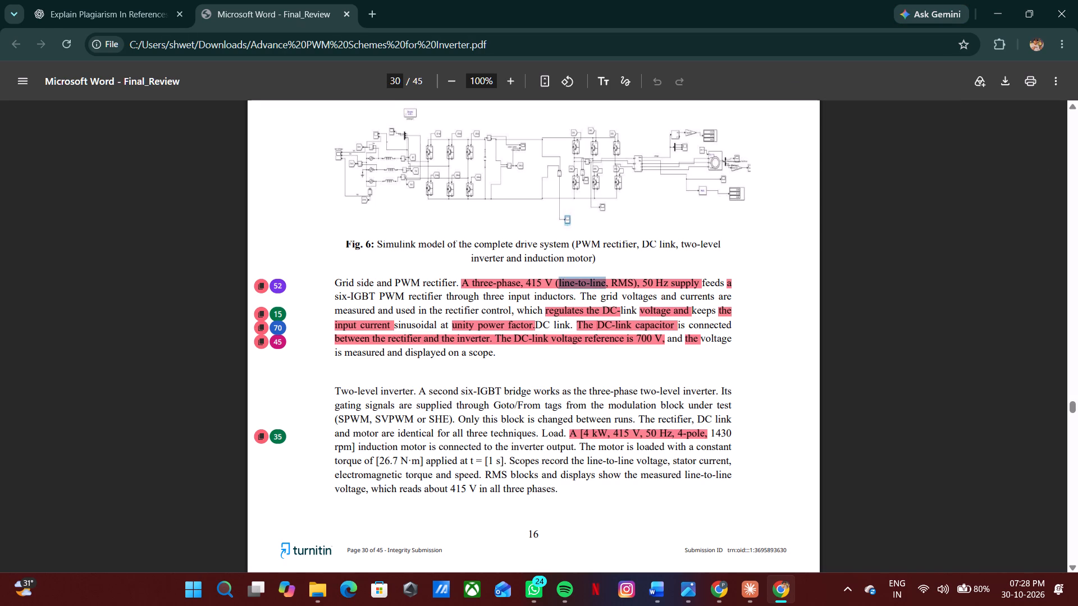
key(ctrl+c)
click(1004, 7)
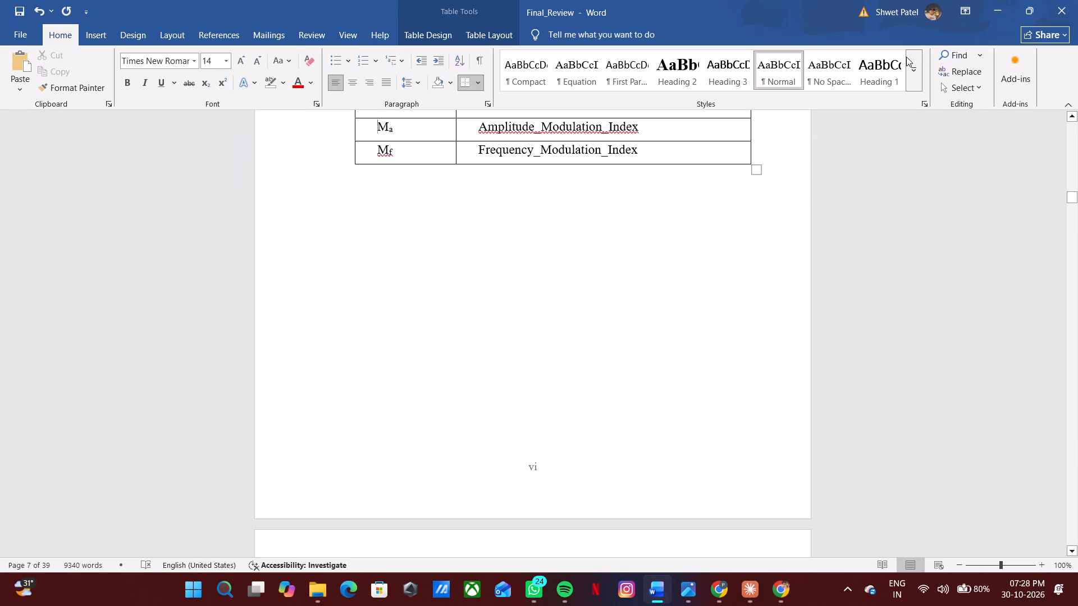
click(960, 76)
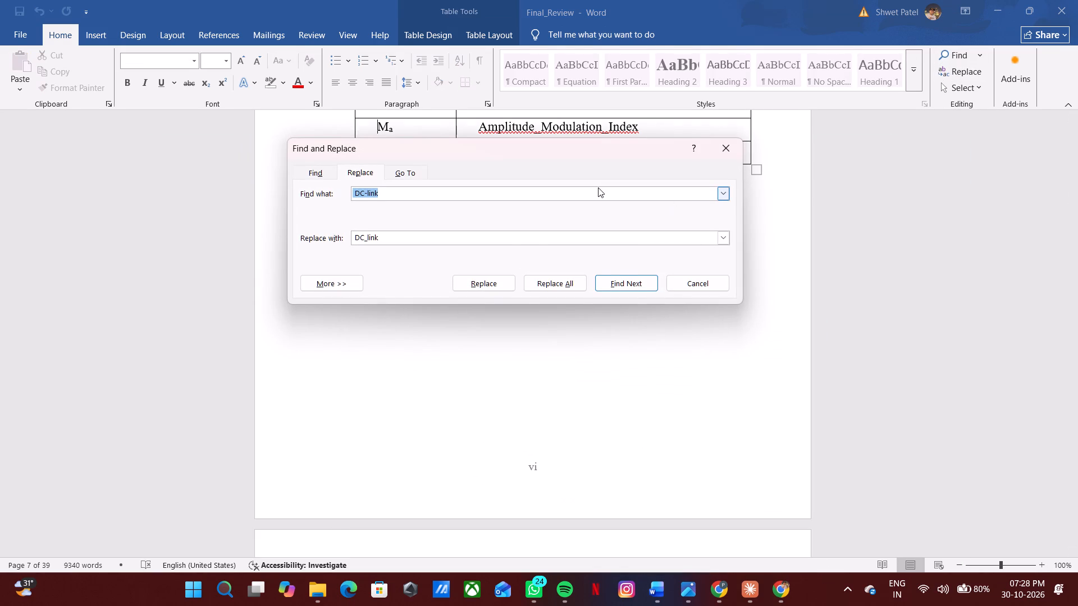
key(ctrl+v)
click(488, 242)
key(ctrl+a)
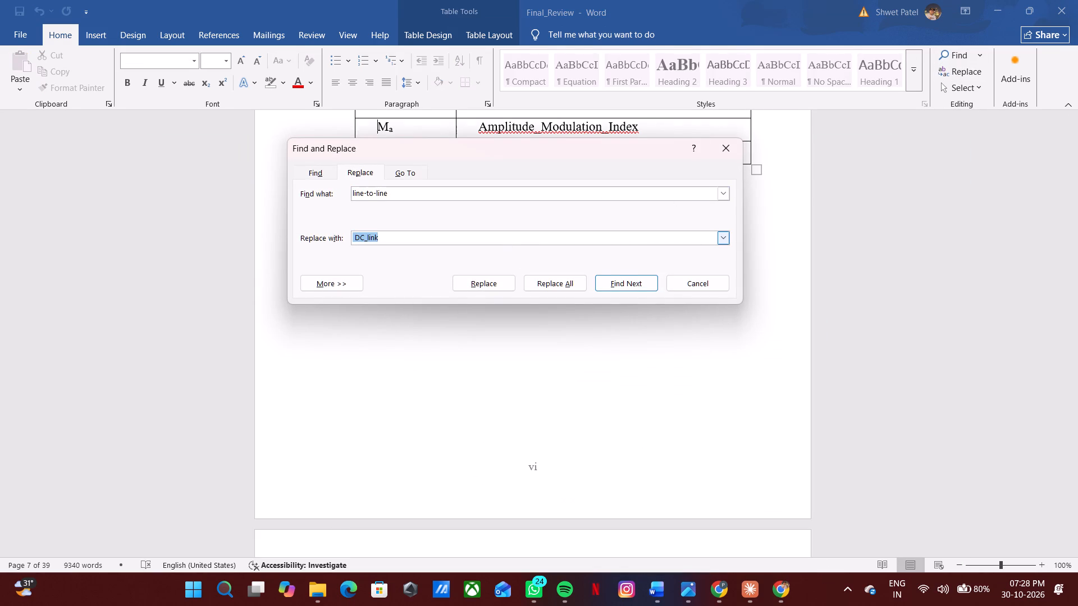
key(ctrl+v)
click(376, 235)
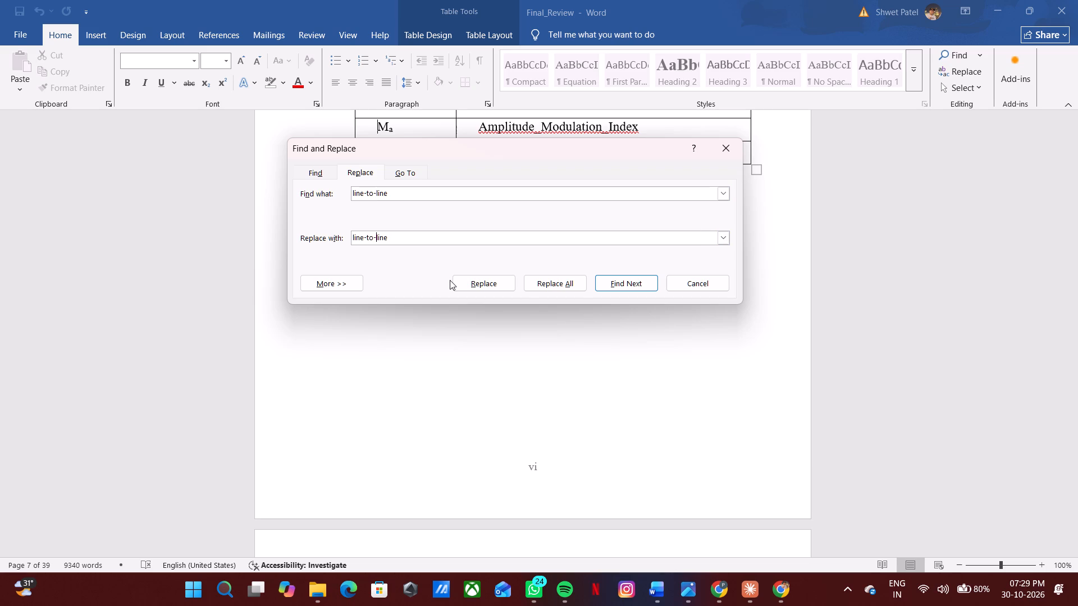
key(BackSpace)
key(shift+underscore)
key(Left)
key(Left)
key(Left)
key(BackSpace)
key(shift+underscore)
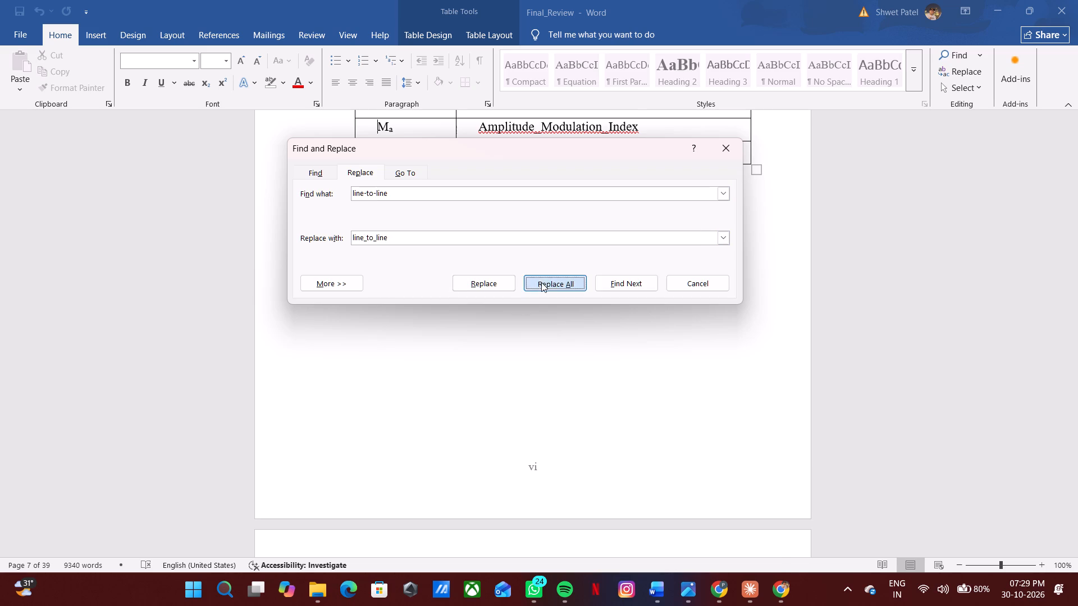
click(541, 282)
click(597, 263)
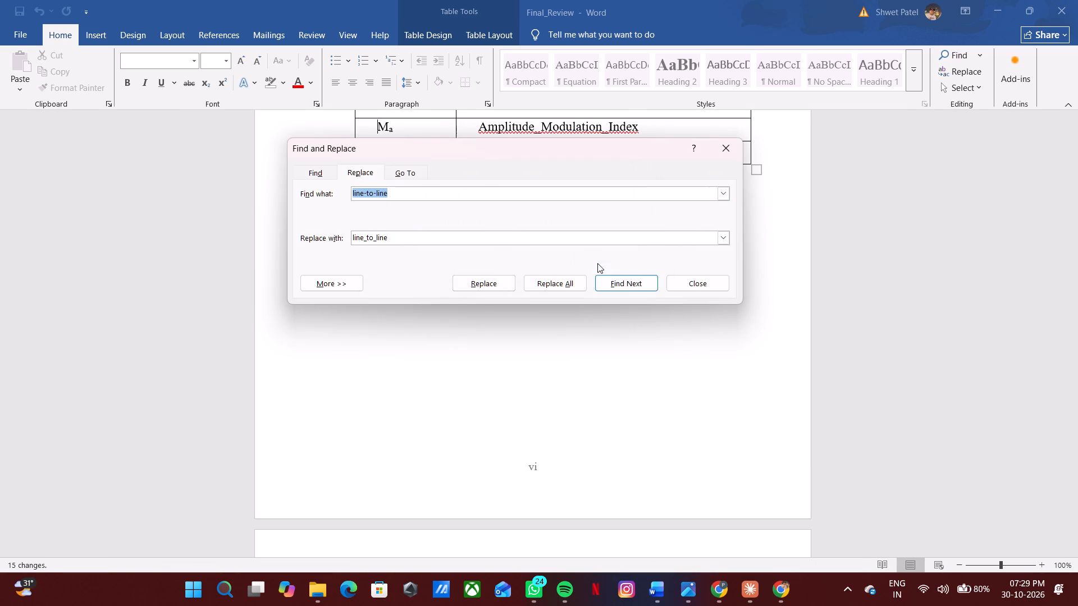
click(730, 157)
Switch to the Turnitin PDF in Chrome and examine the flagged passages from the test conditions and section 5.2 through the References.
scroll(533, 403, down, 1)
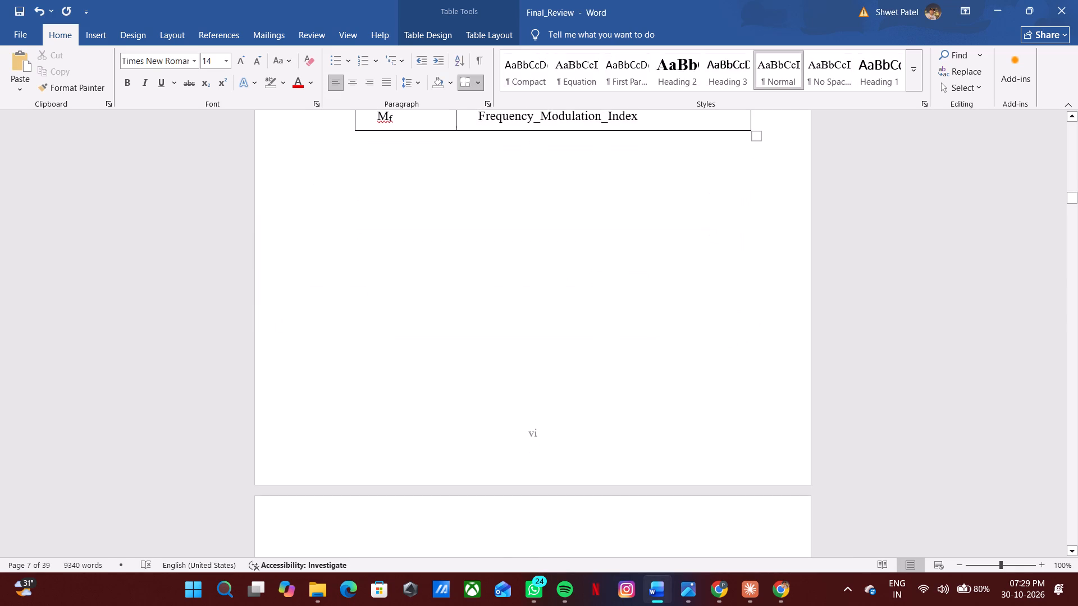
scroll(532, 401, down, 1)
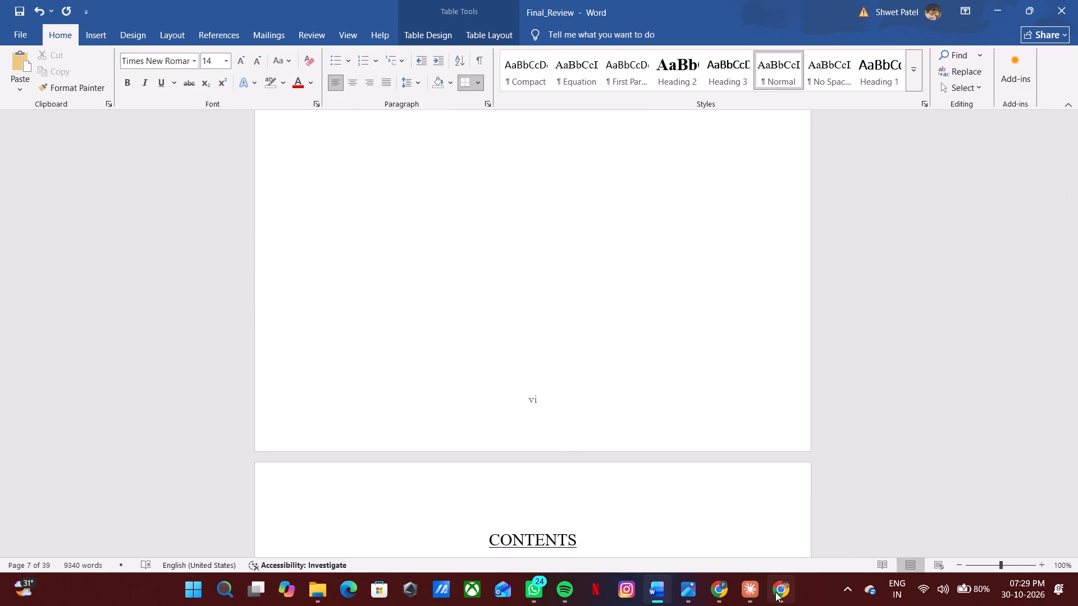
click(782, 587)
scroll(603, 373, down, 6)
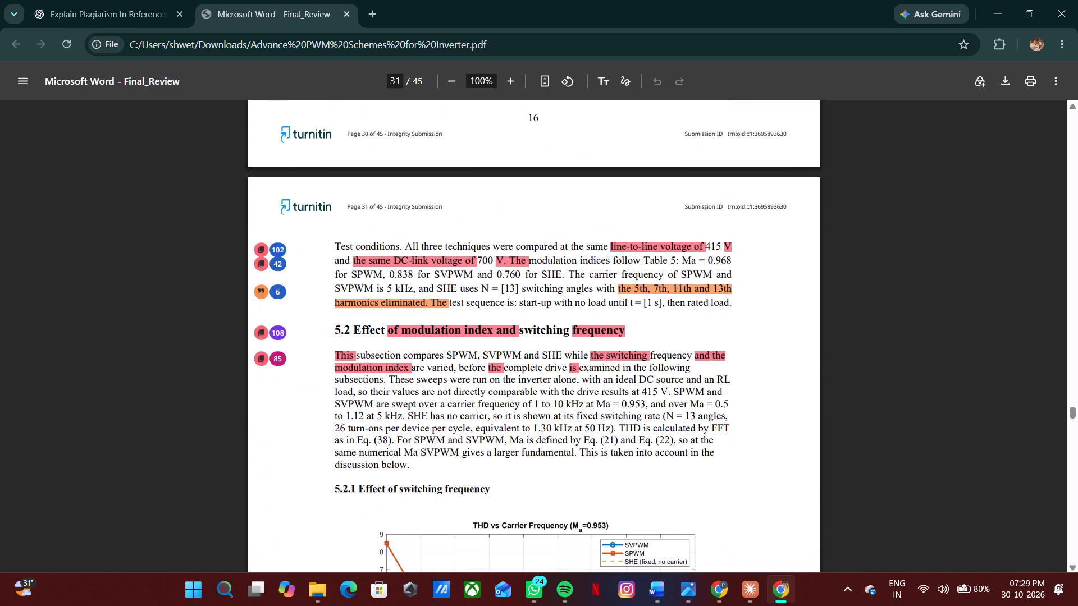
scroll(592, 398, down, 3)
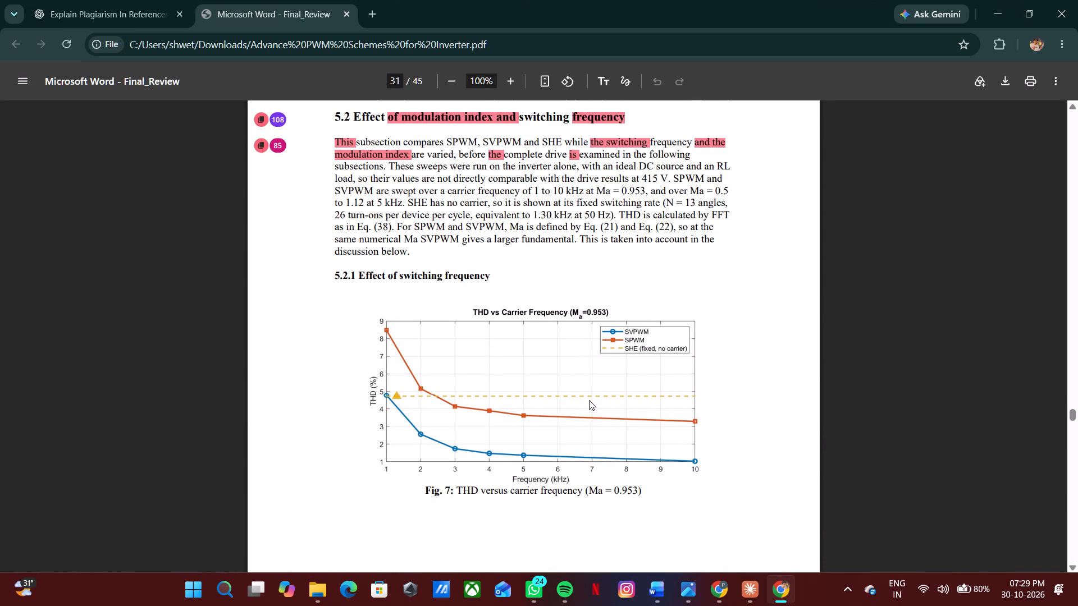
scroll(582, 406, down, 5)
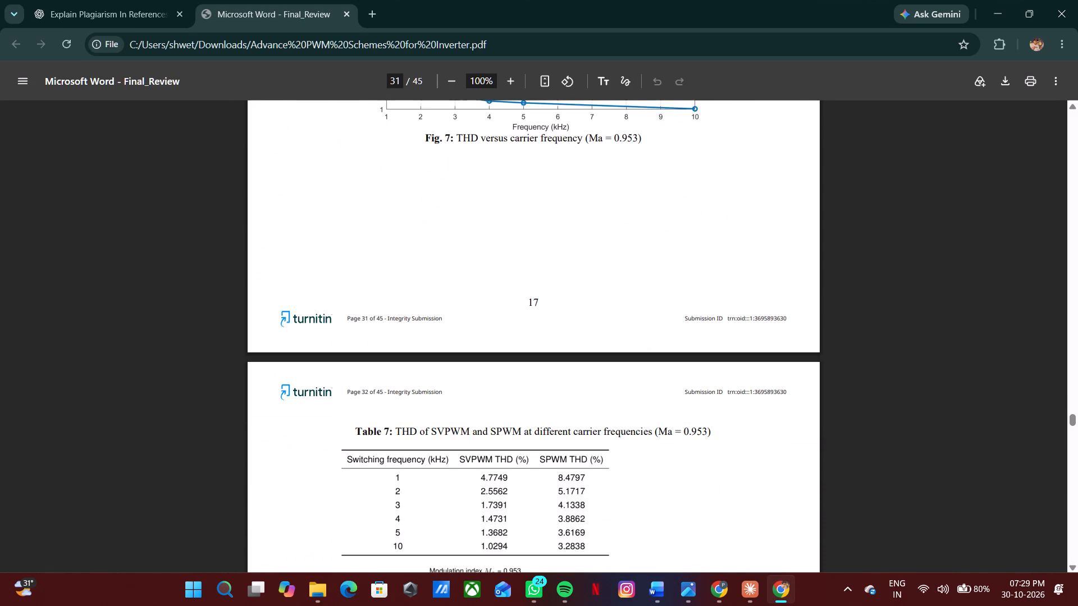
scroll(546, 440, down, 7)
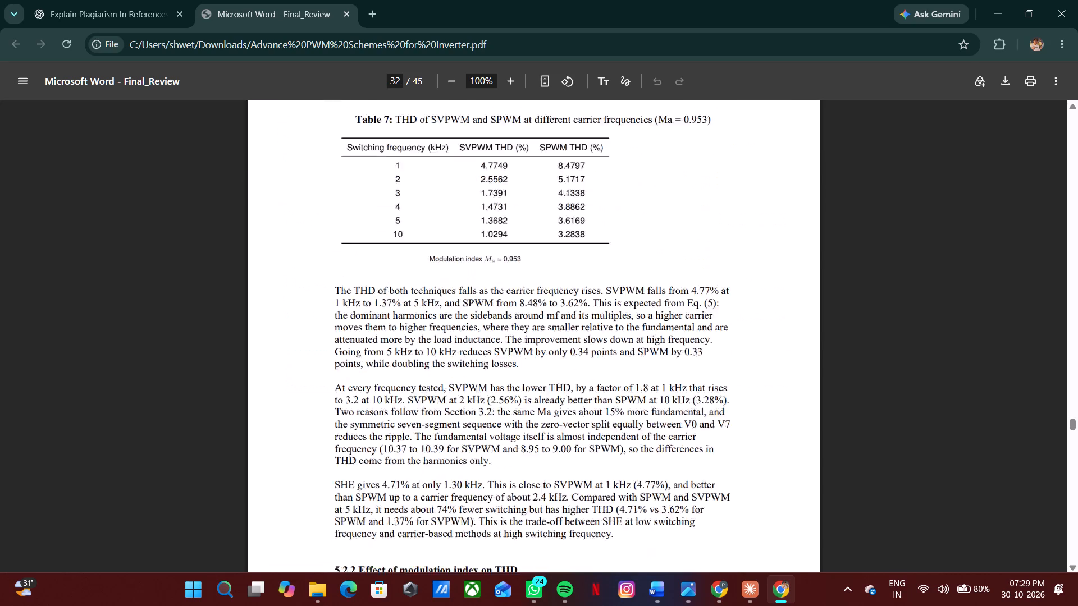
scroll(532, 461, down, 7)
scroll(527, 466, down, 20)
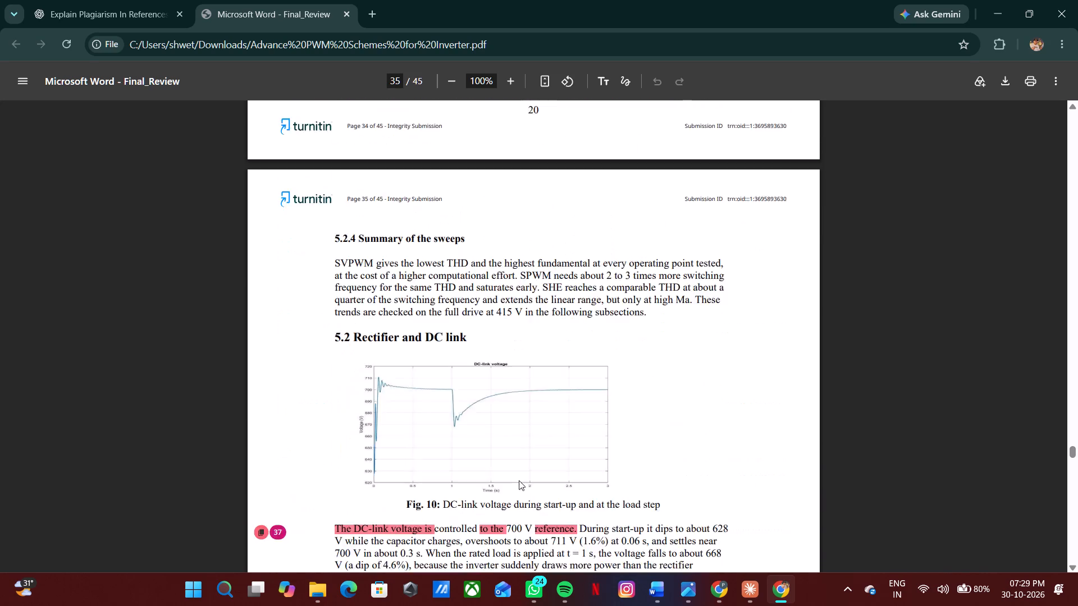
scroll(519, 480, down, 20)
scroll(519, 480, down, 14)
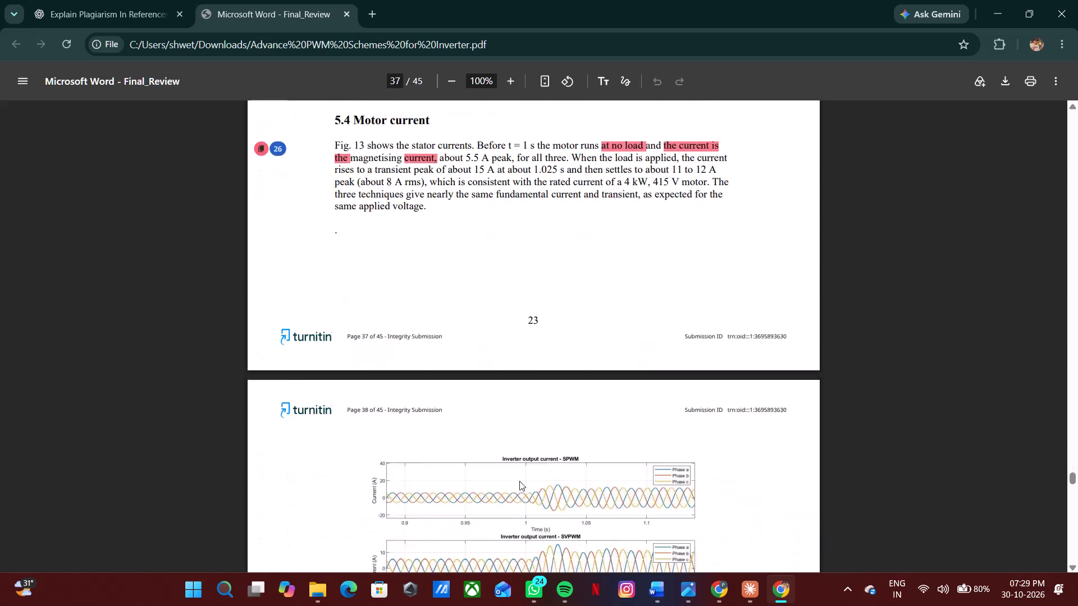
scroll(519, 481, down, 20)
scroll(519, 481, down, 14)
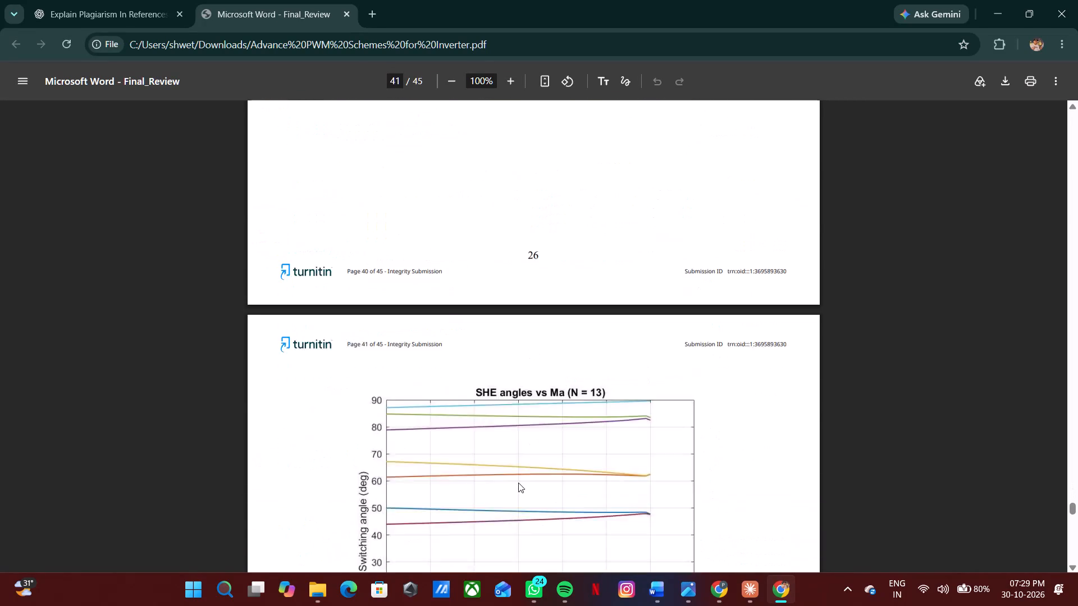
scroll(518, 483, down, 20)
scroll(518, 483, down, 14)
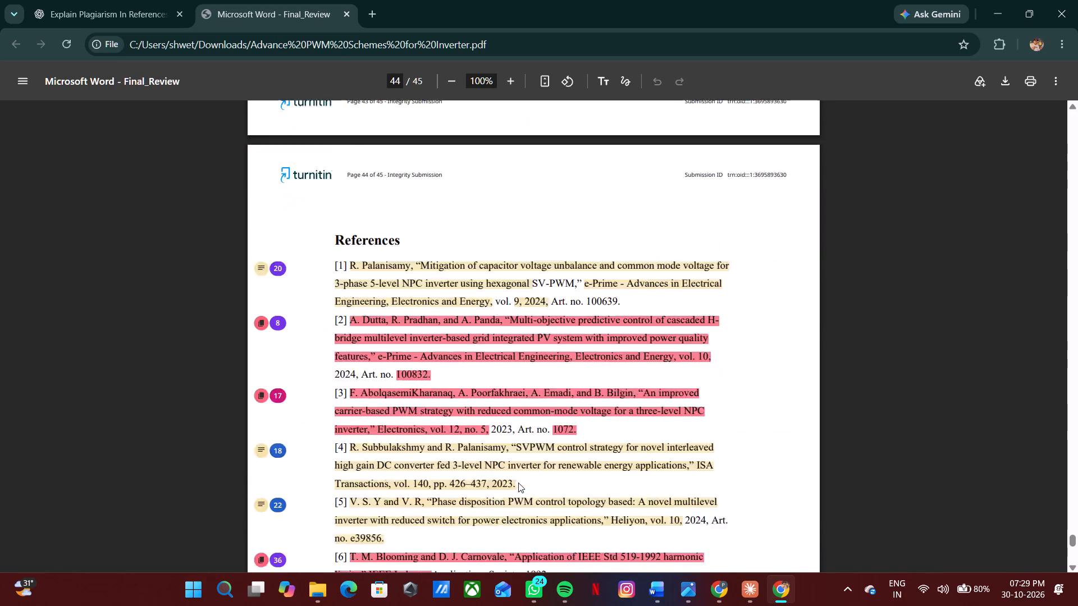
scroll(518, 483, down, 13)
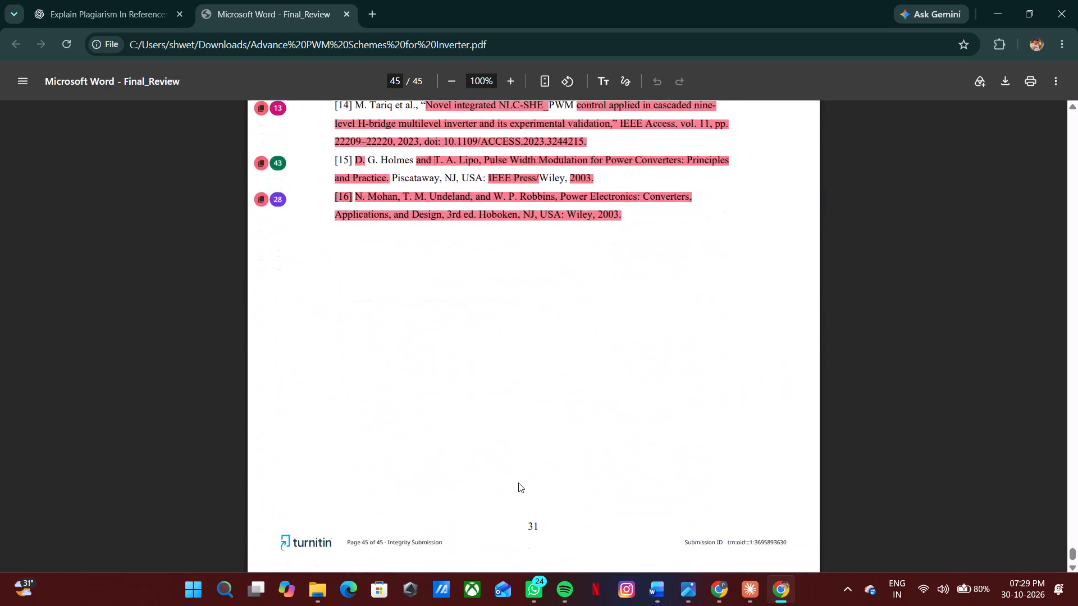
Return to the Final_Review document in Word and save it.
click(997, 8)
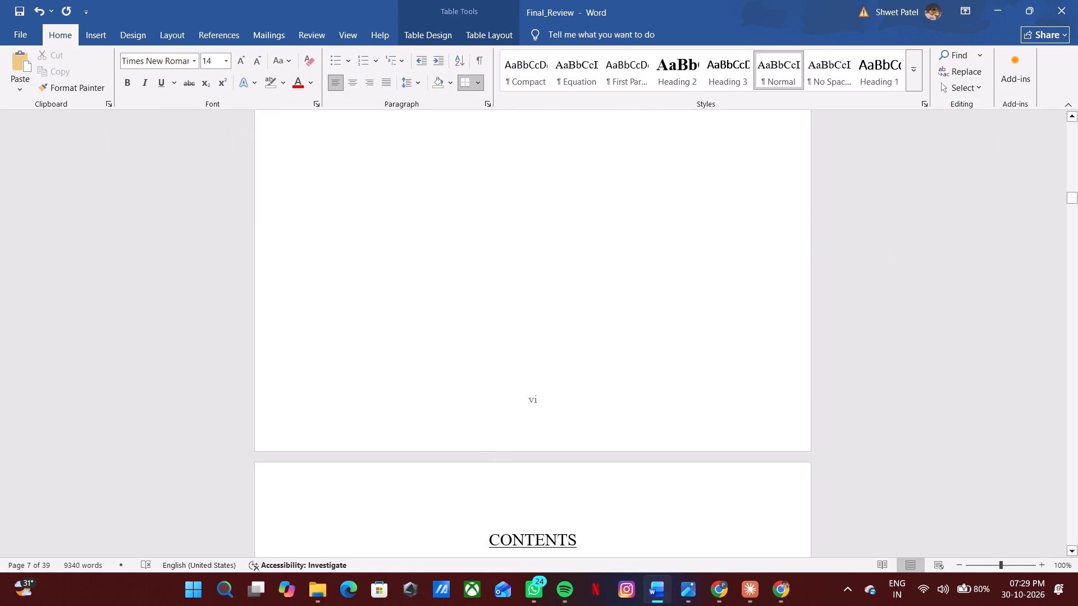
scroll(480, 458, up, 20)
scroll(480, 458, up, 8)
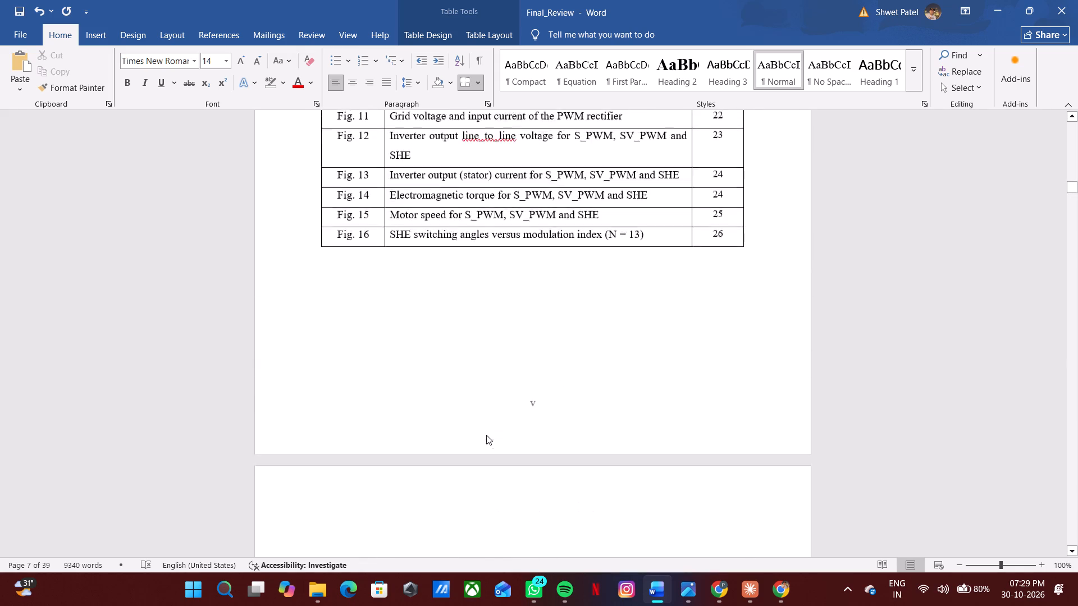
scroll(486, 435, up, 15)
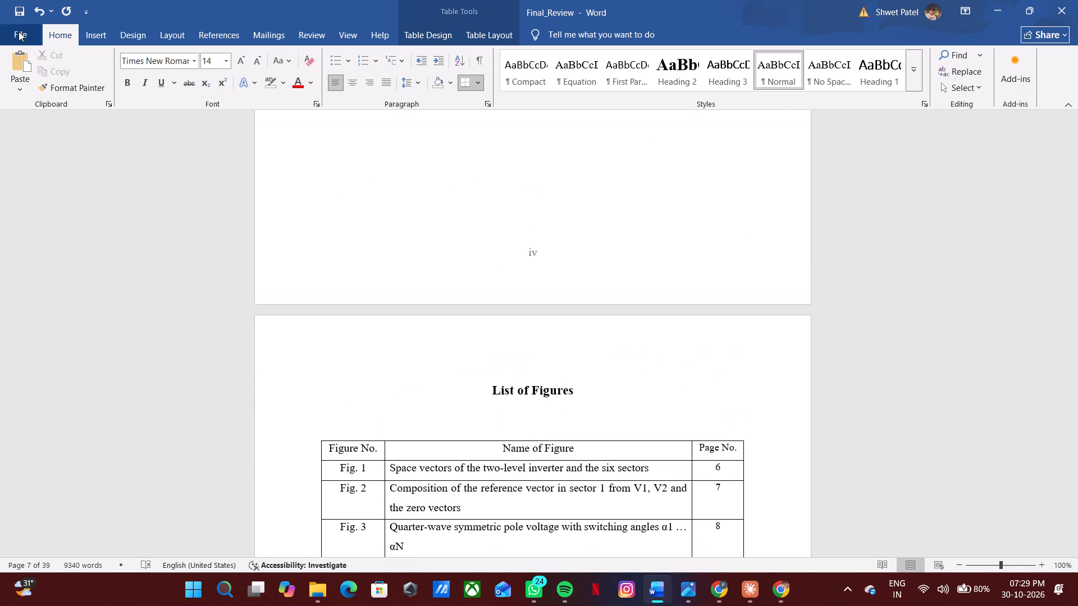
click(19, 31)
click(20, 39)
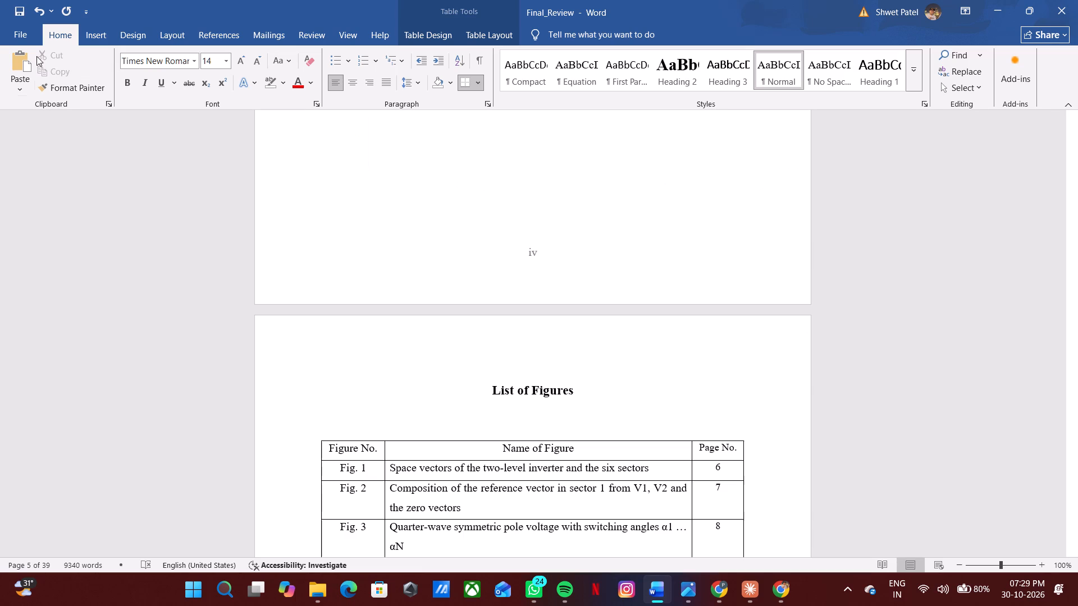
key(ctrl+s)
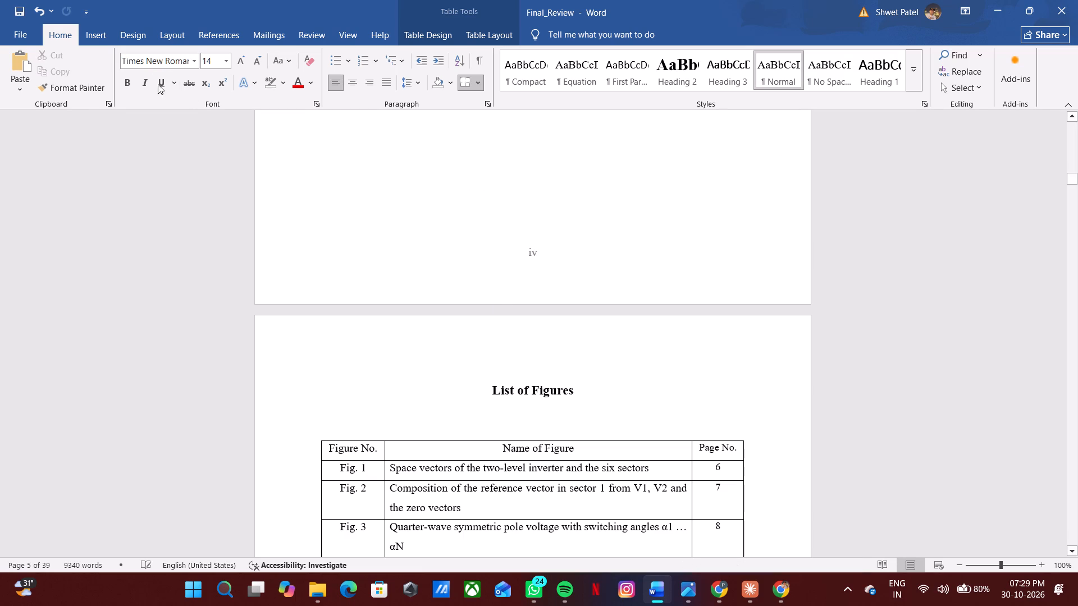
Open the print preview of Final_Review and examine the front pages from the title page to the Abstract and List of Figures.
click(36, 35)
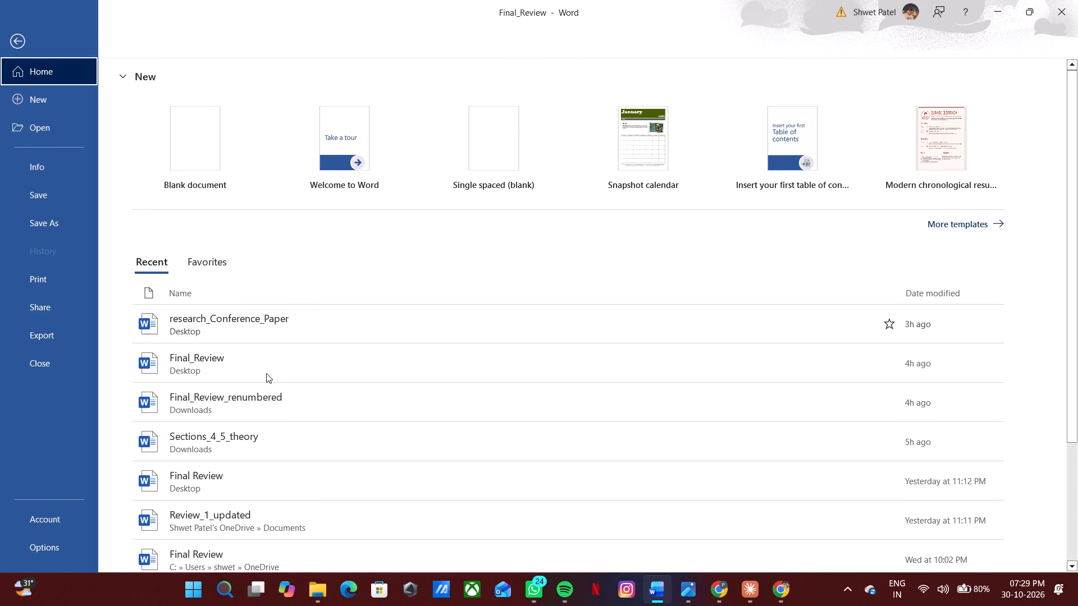
click(38, 278)
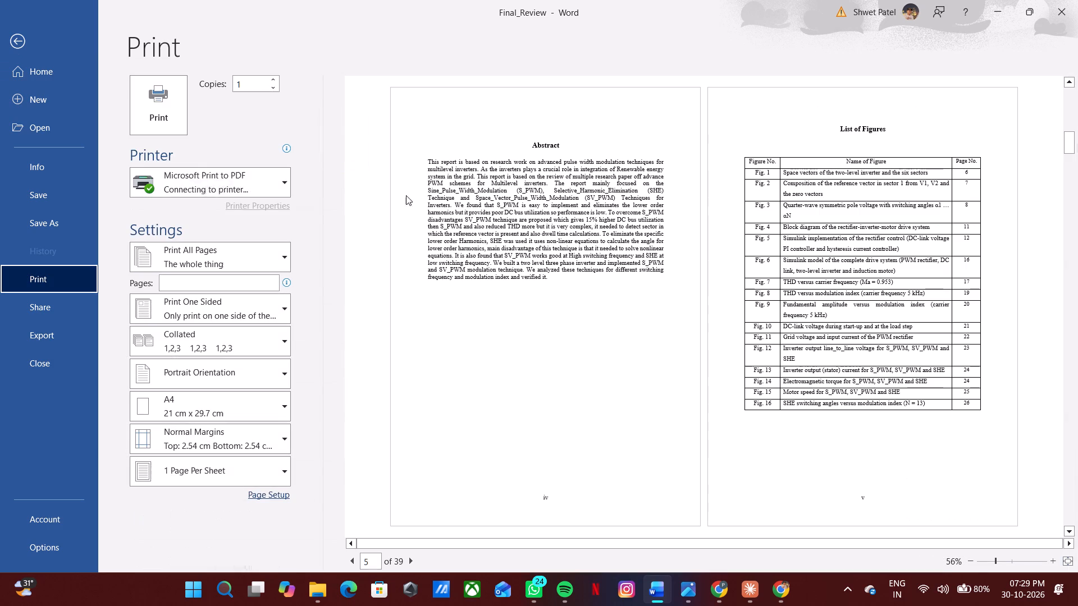
scroll(532, 325, up, 4)
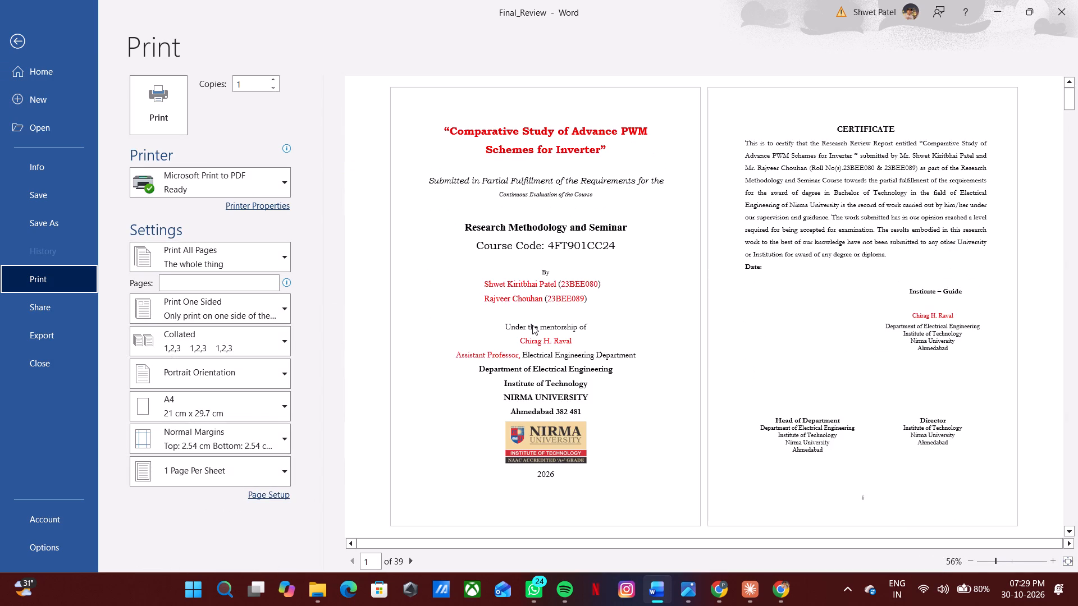
scroll(532, 325, down, 4)
scroll(532, 325, up, 8)
scroll(532, 325, down, 1)
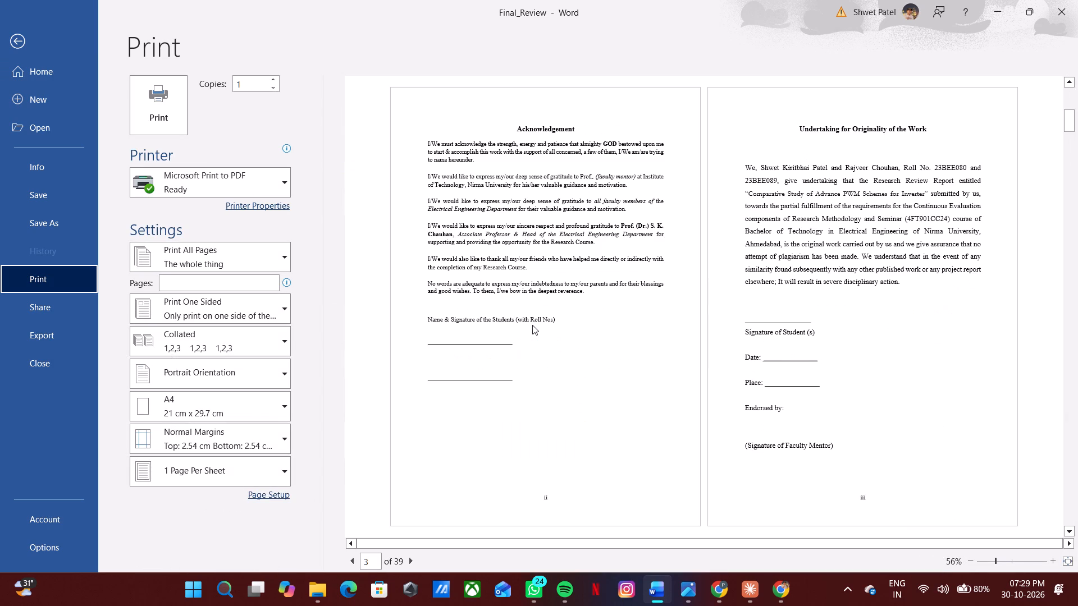
scroll(532, 325, down, 1)
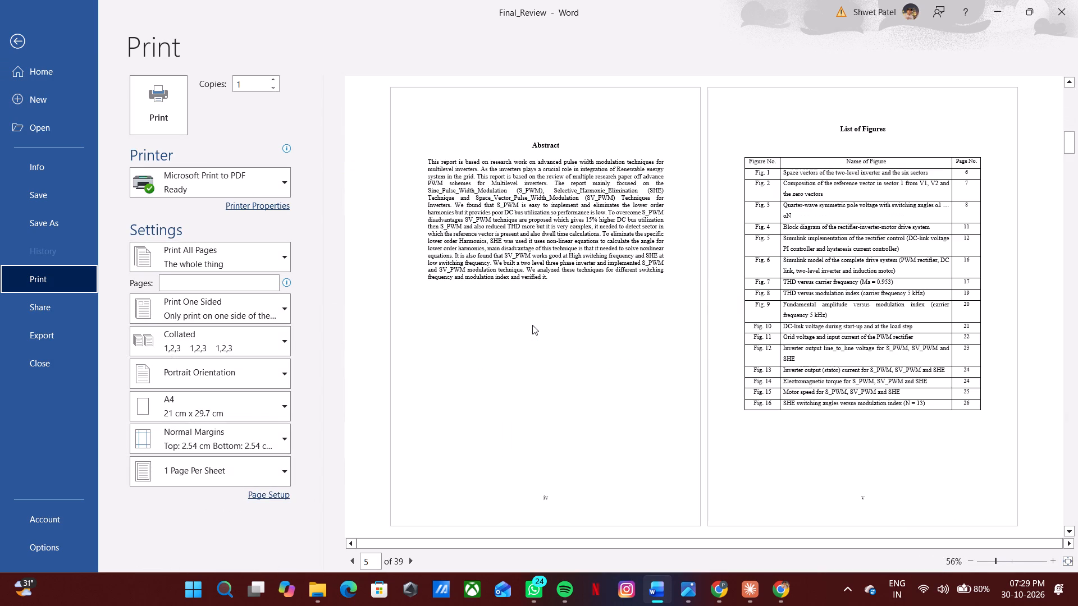
click(532, 325)
scroll(532, 325, up, 3)
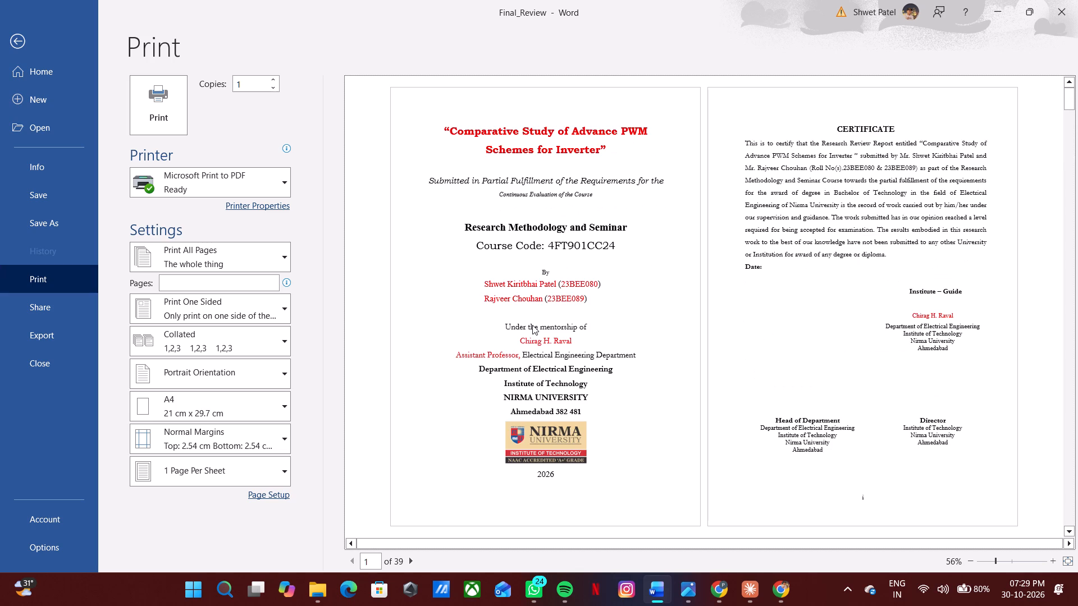
scroll(532, 325, up, 3)
scroll(532, 325, down, 1)
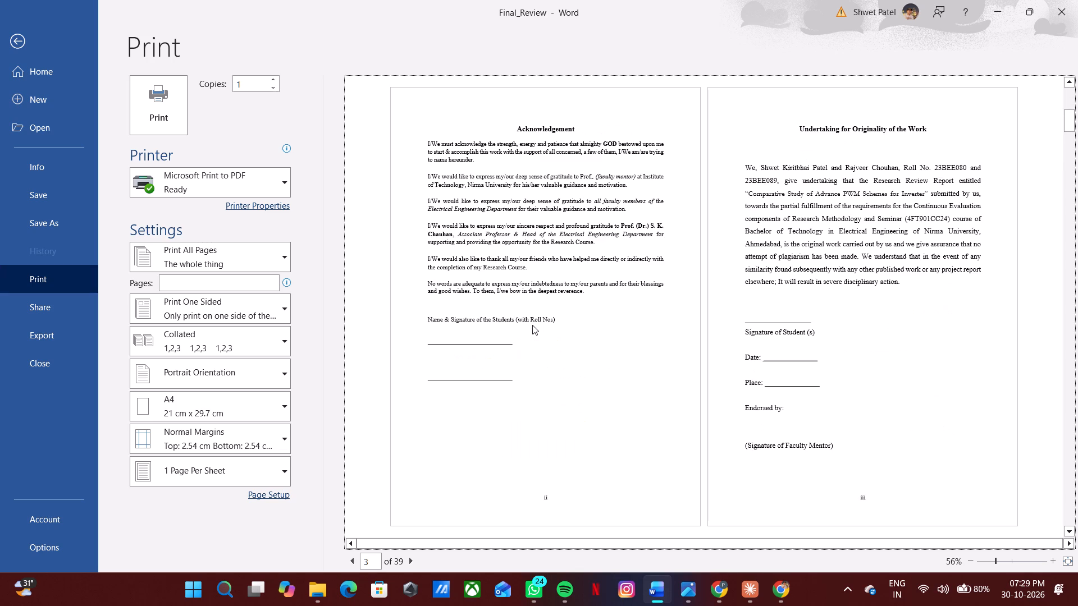
scroll(532, 325, down, 1)
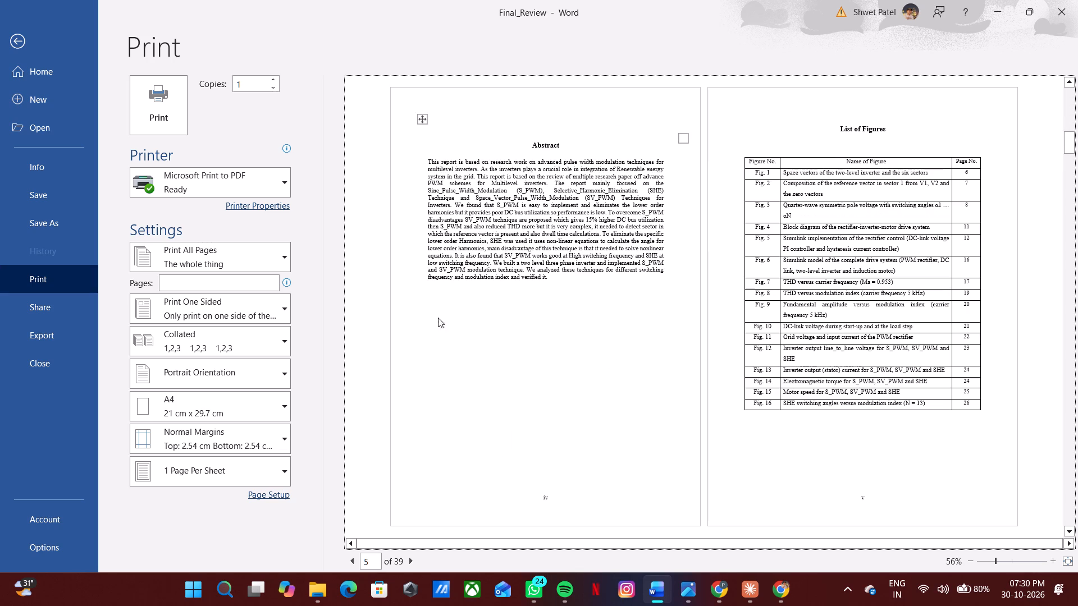
Print pages 5-38 of Final_Review with Microsoft Print to PDF.
click(211, 287)
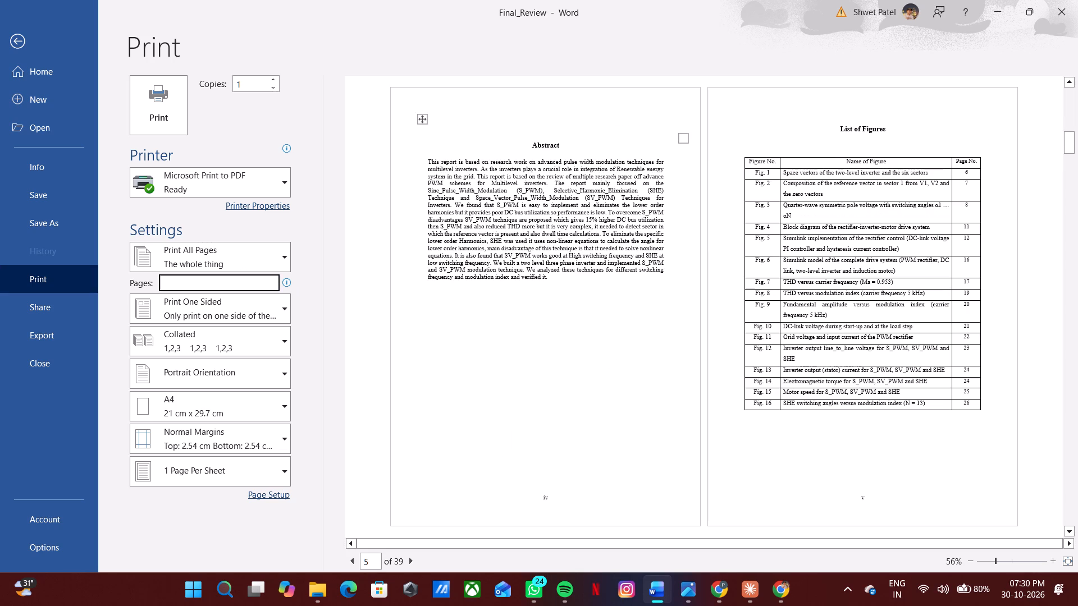
key(5)
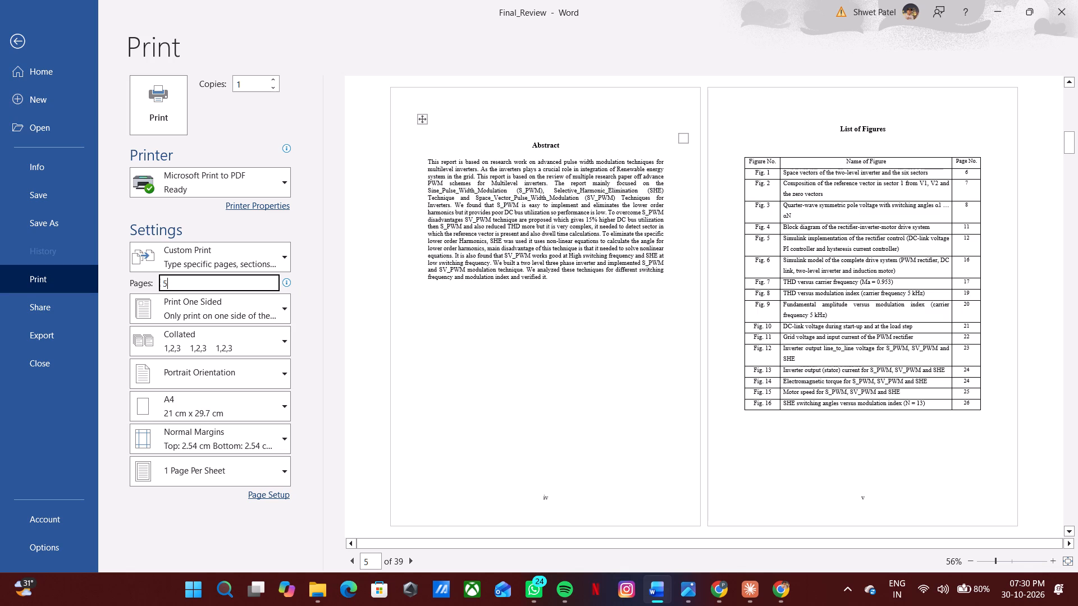
key(minus)
text(38)
click(143, 104)
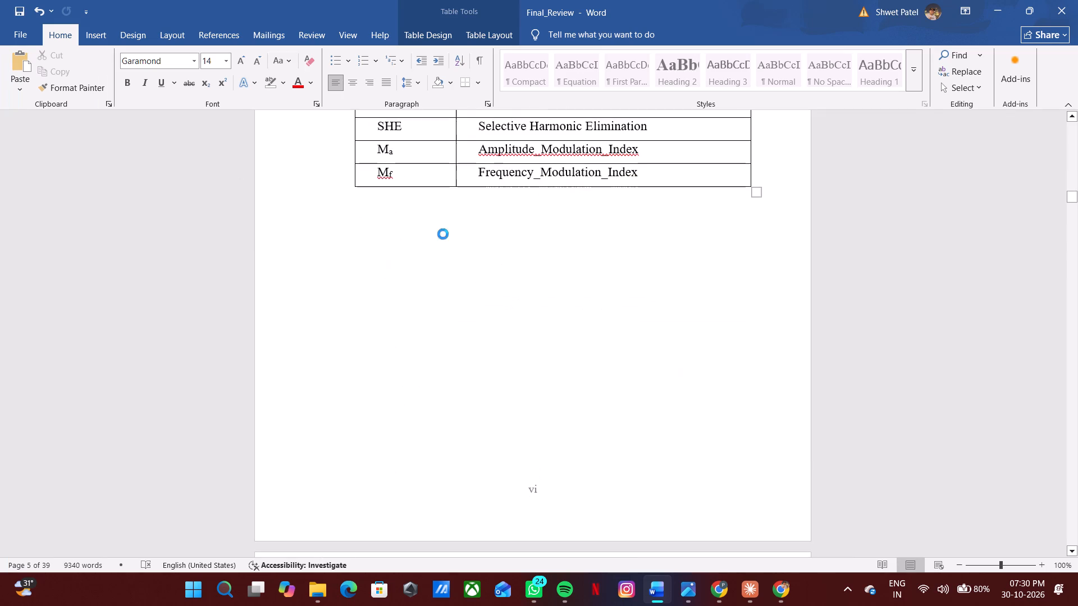
Save the print output in the Downloads folder as a PDF named r1.
click(62, 166)
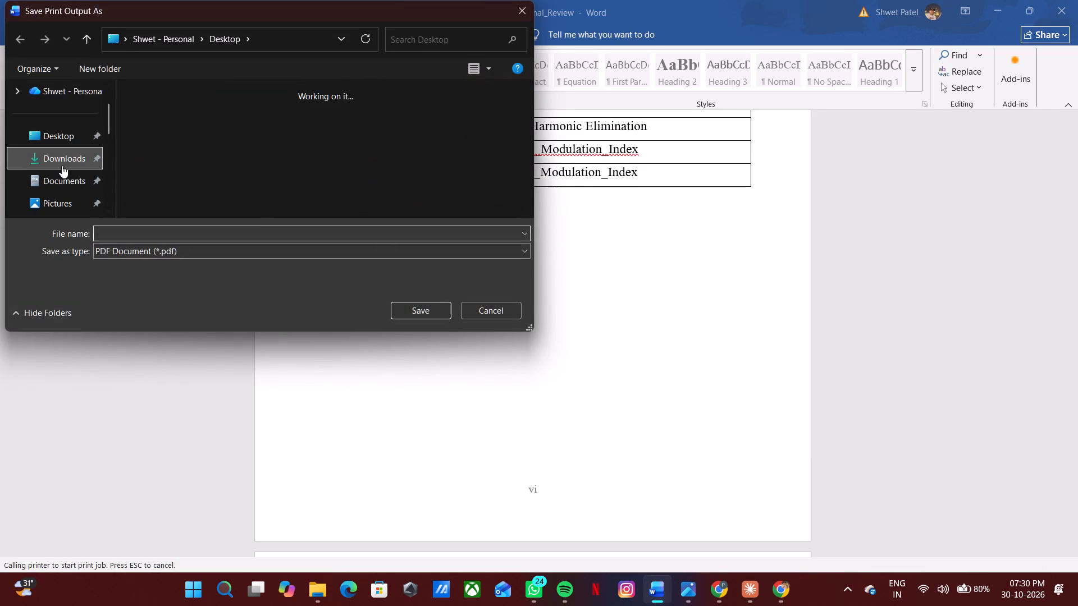
click(149, 231)
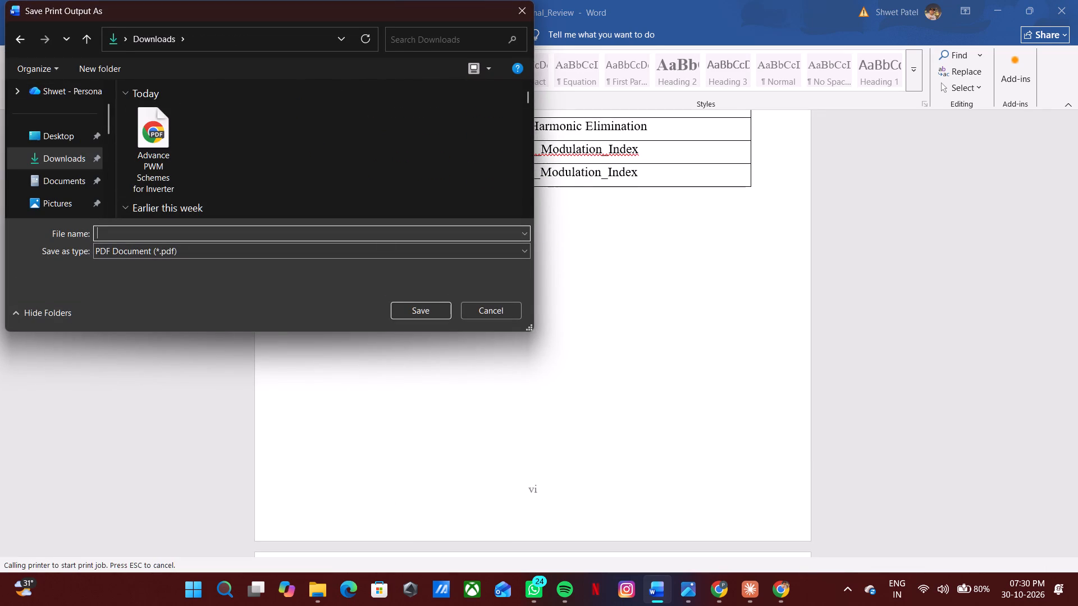
key(shift+f)
key(BackSpace)
text(re)
key(BackSpace)
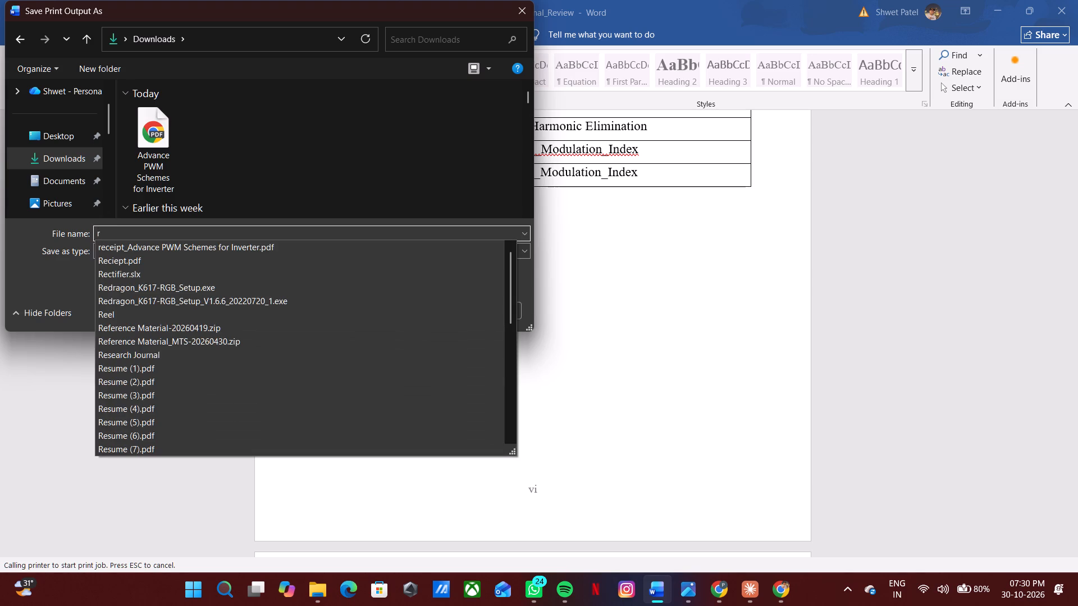
key(1)
key(Return)
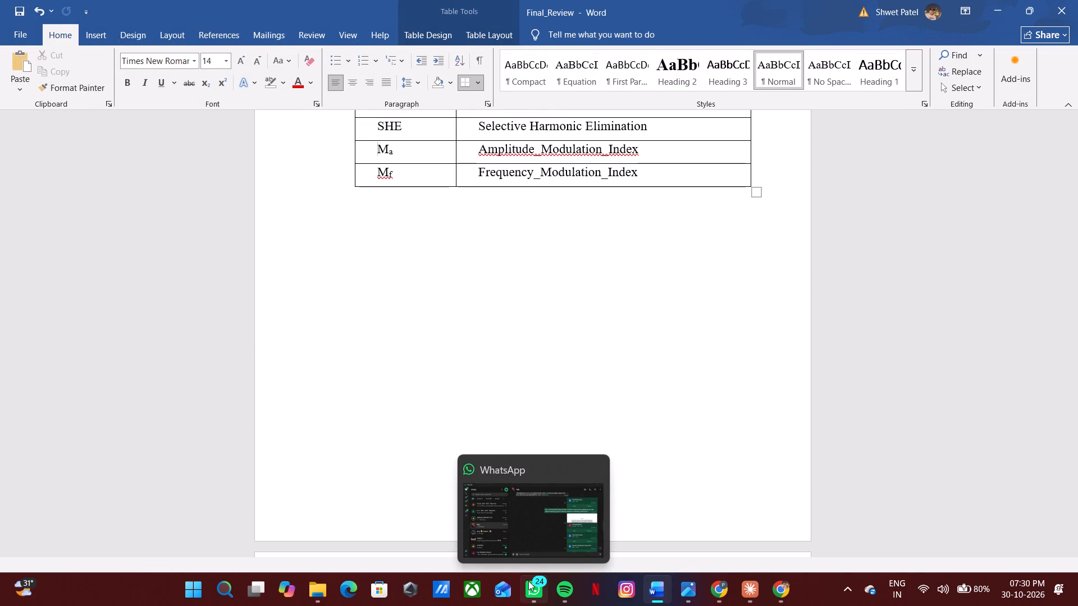
Open the r1 PDF from the Downloads folder, reload it, and examine its first pages.
click(326, 596)
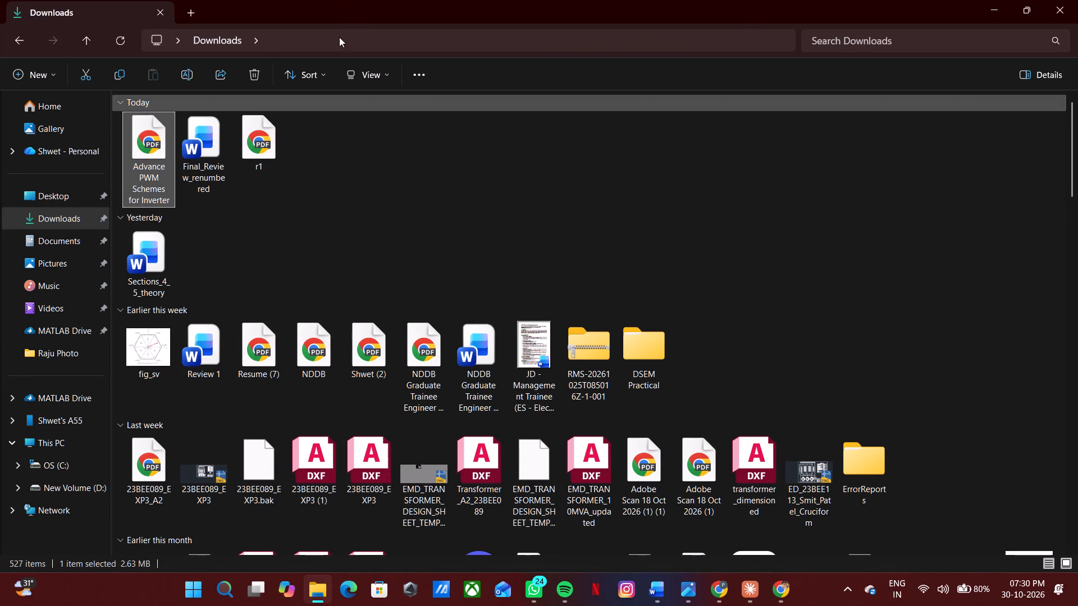
double_click(262, 159)
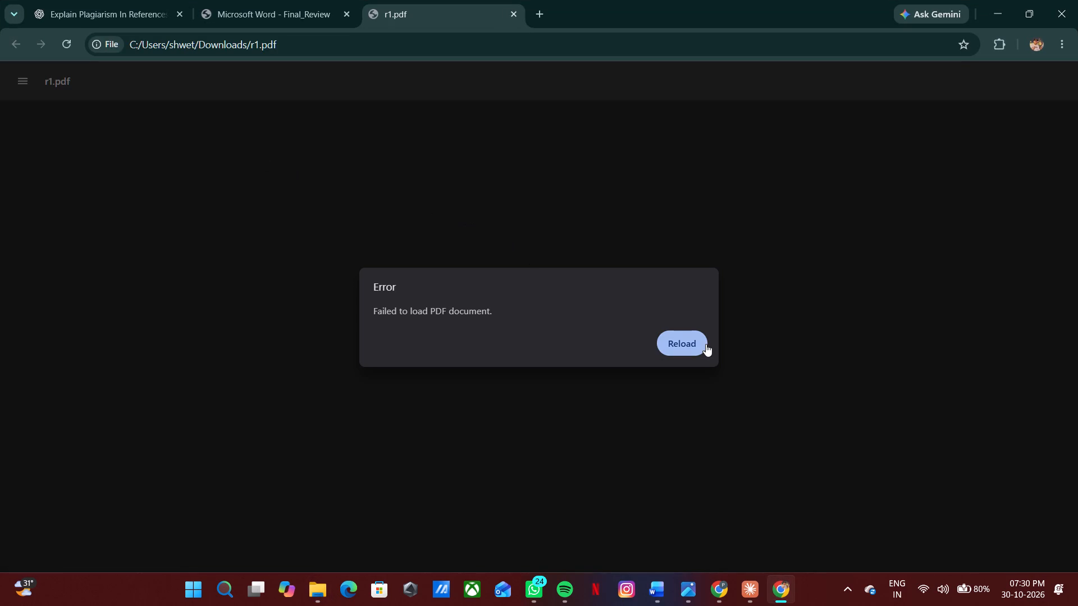
click(698, 343)
scroll(664, 339, up, 8)
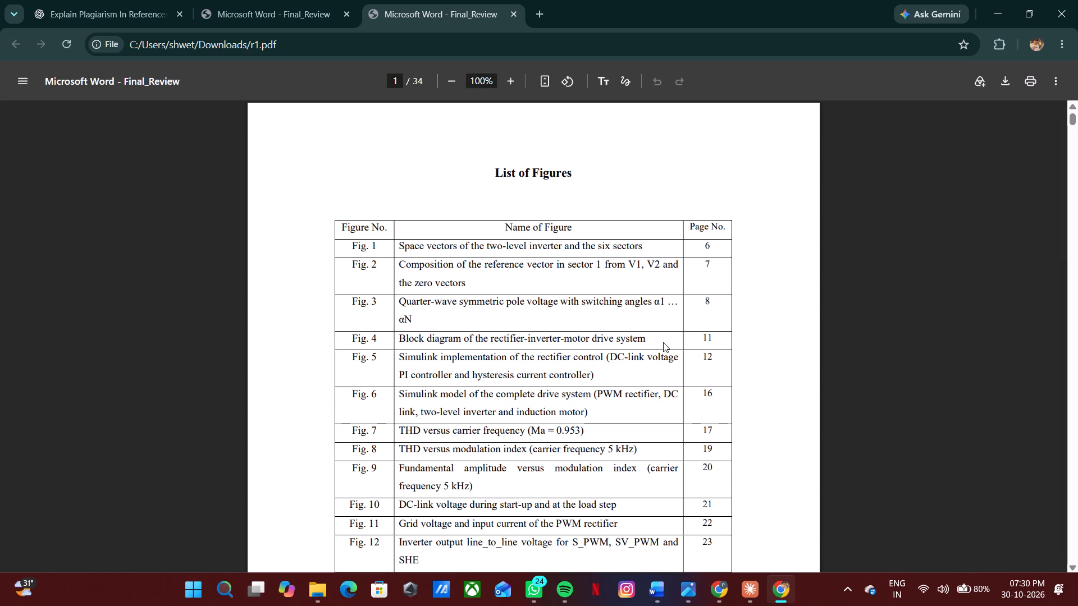
scroll(663, 342, down, 10)
scroll(663, 343, up, 4)
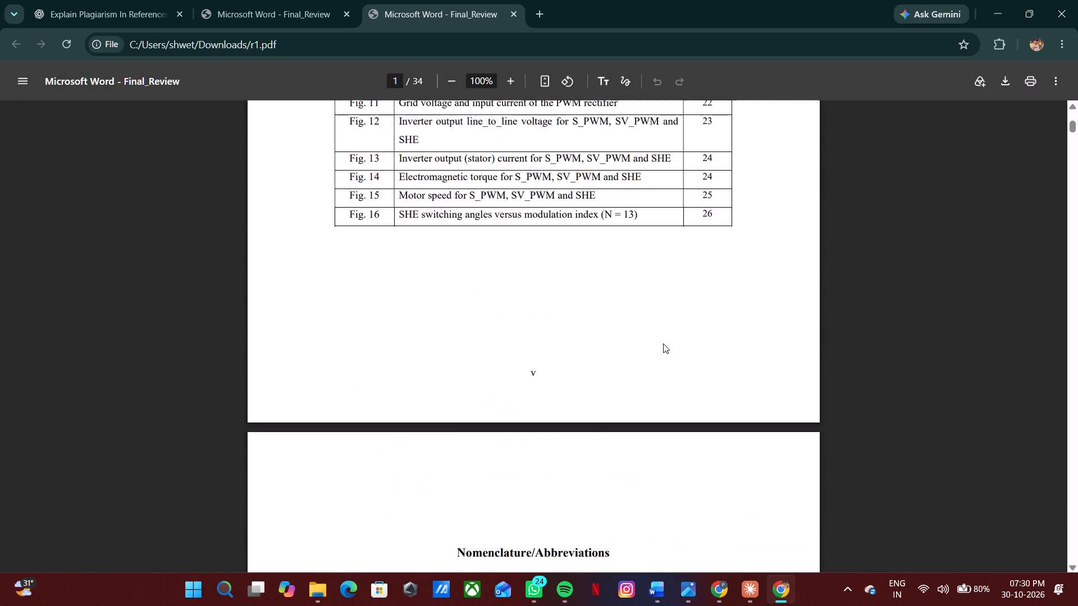
scroll(663, 343, up, 8)
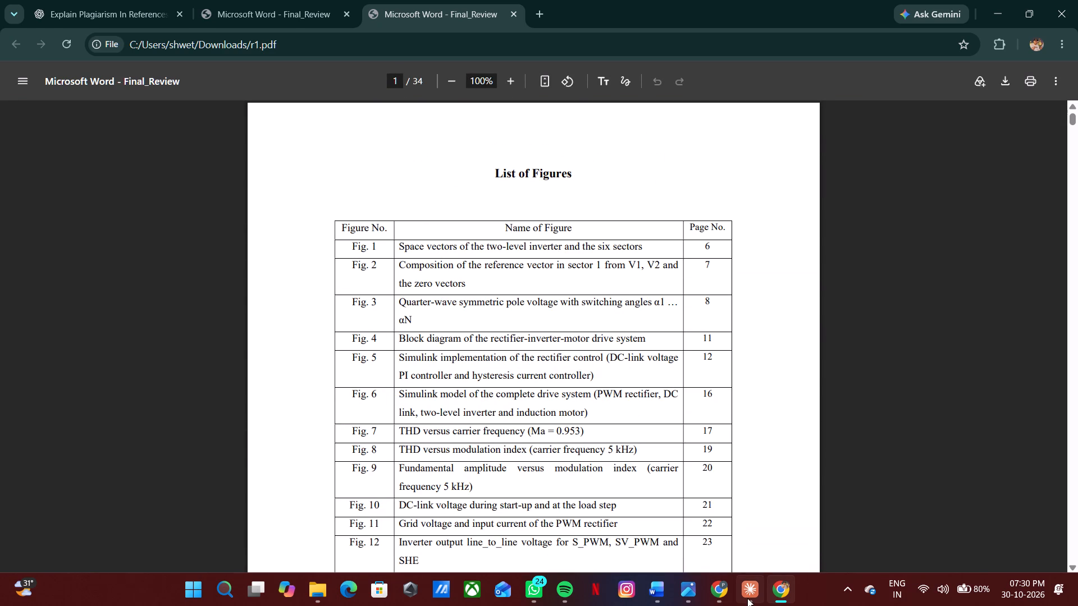
Return to Final_Review in Word and examine the front pages from the Nomenclature back to the Abstract.
click(698, 599)
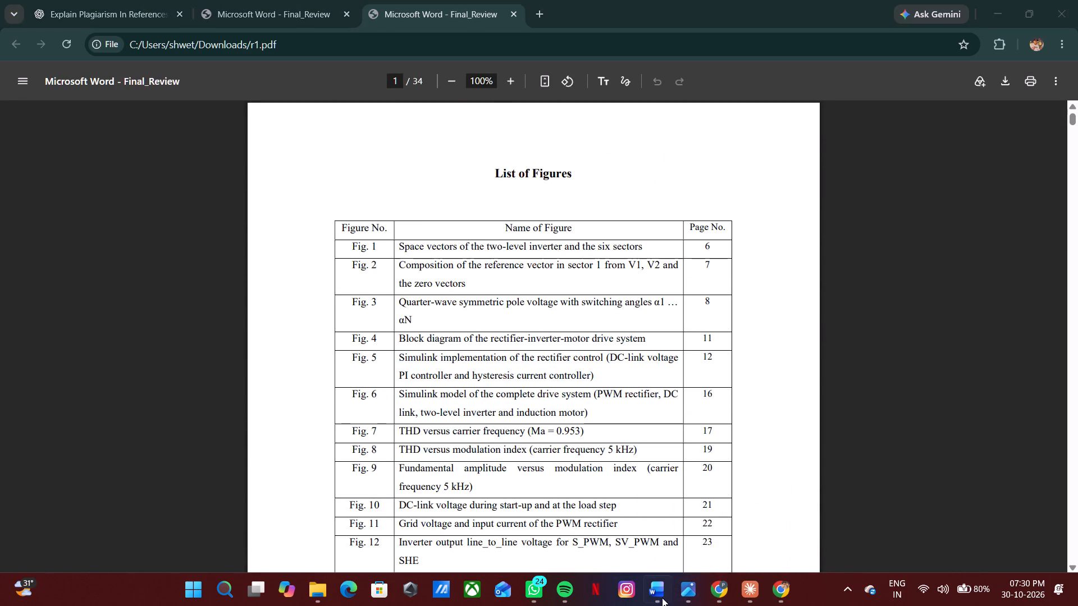
click(661, 598)
scroll(570, 443, up, 19)
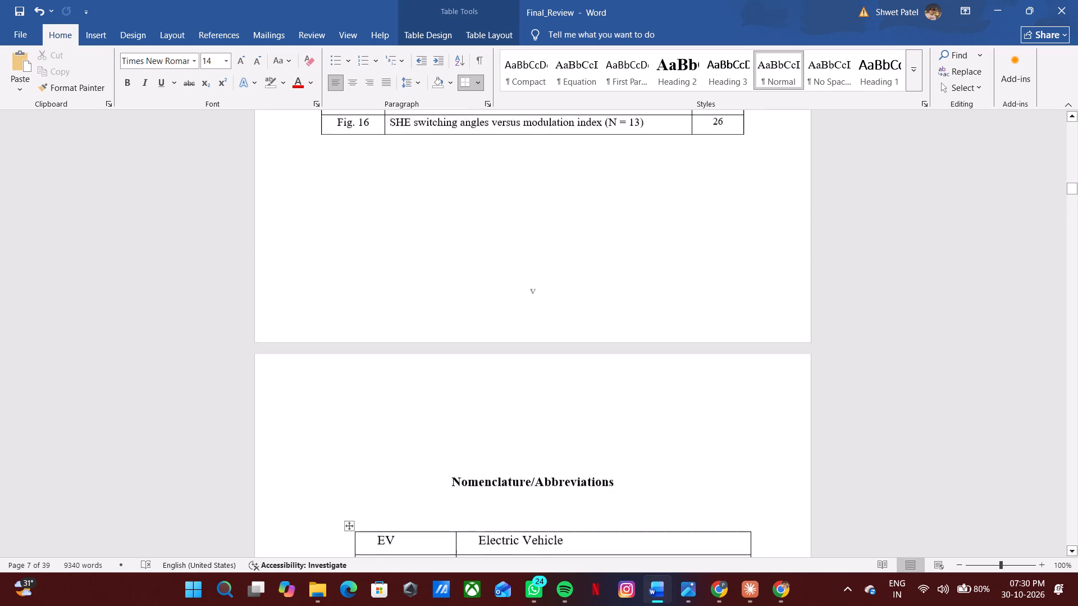
scroll(570, 443, up, 20)
scroll(570, 443, up, 10)
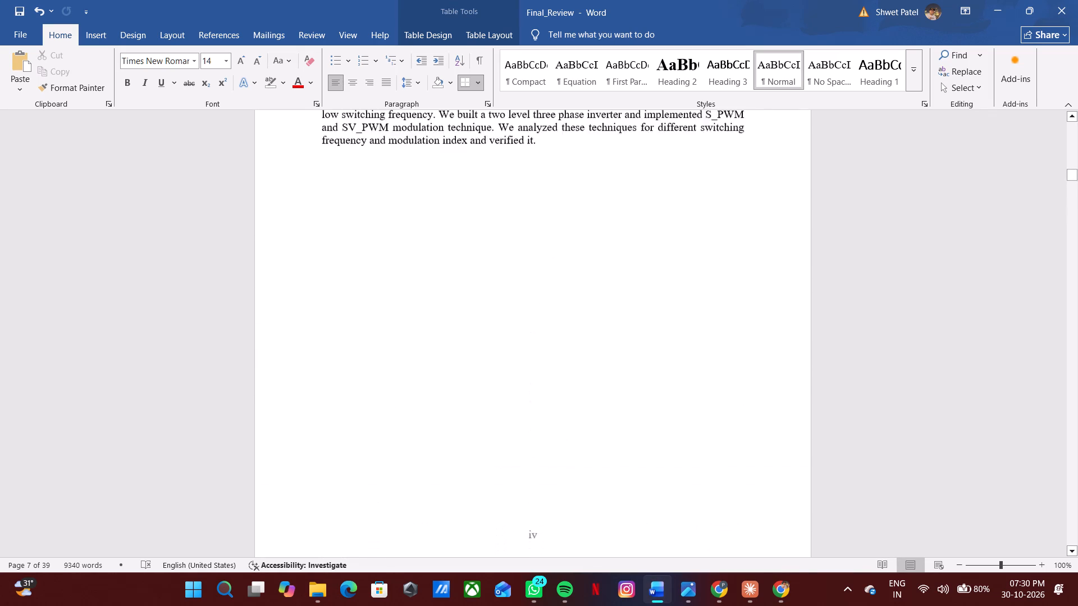
scroll(567, 439, up, 9)
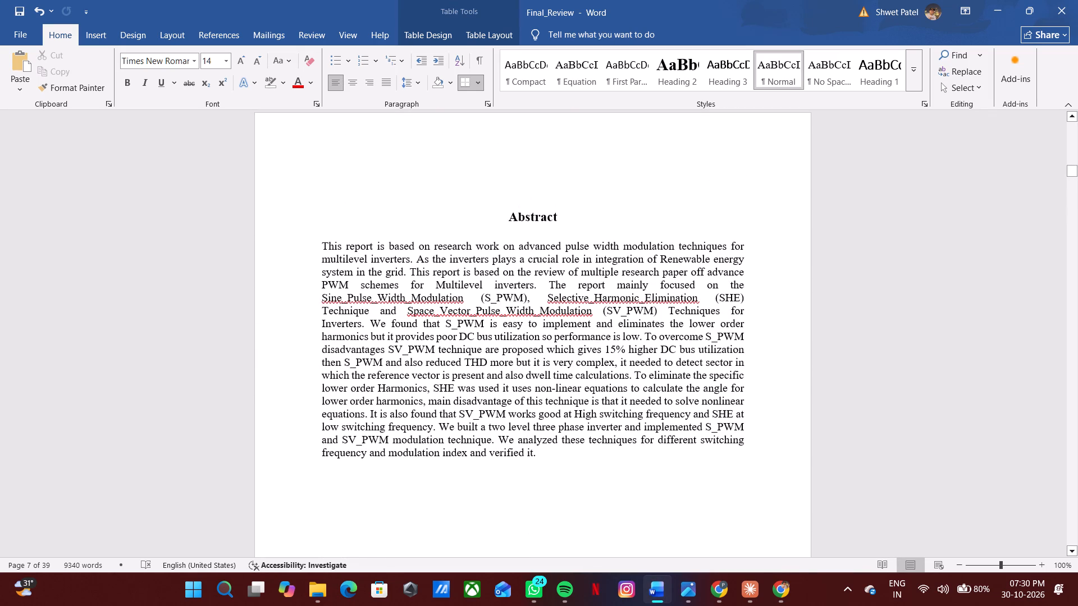
Examine the closing pages of the r1 PDF in Chrome and compare its last references page with the Turnitin report.
click(796, 593)
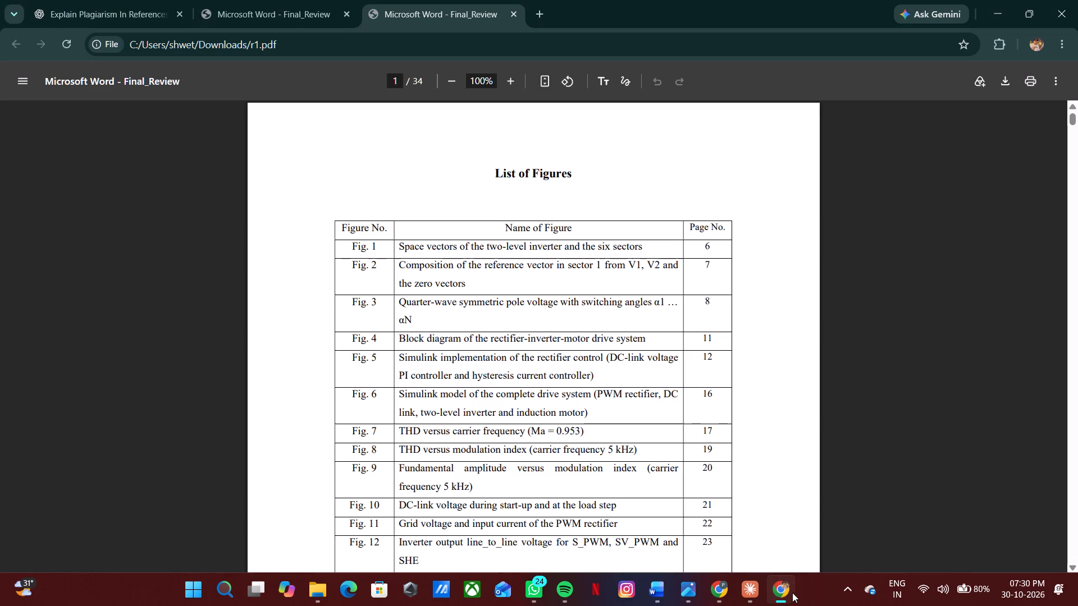
scroll(625, 381, down, 5)
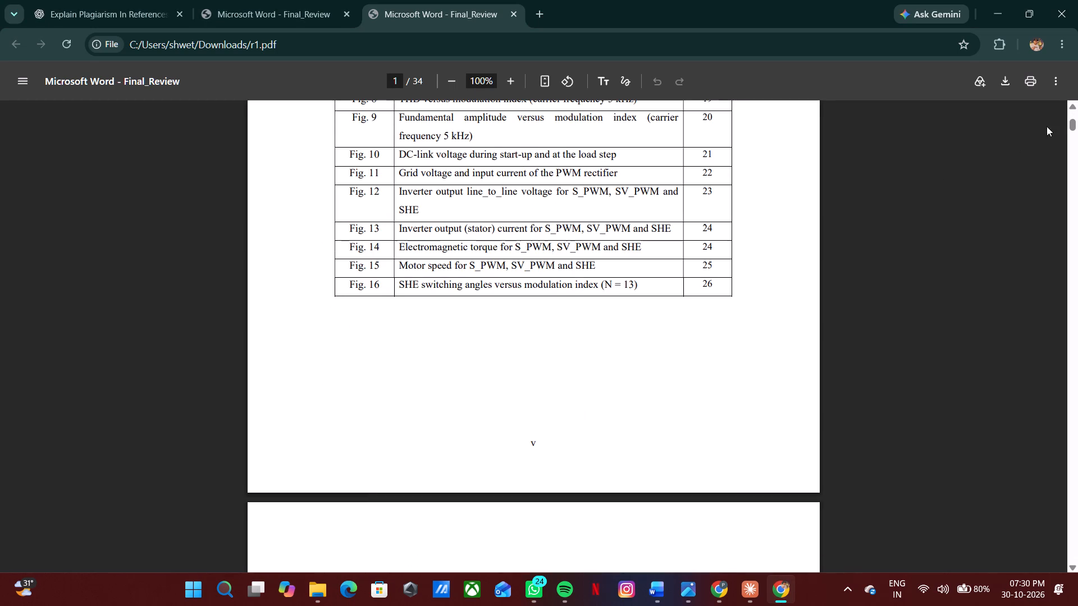
drag(1073, 123, 1077, 559)
scroll(687, 452, up, 7)
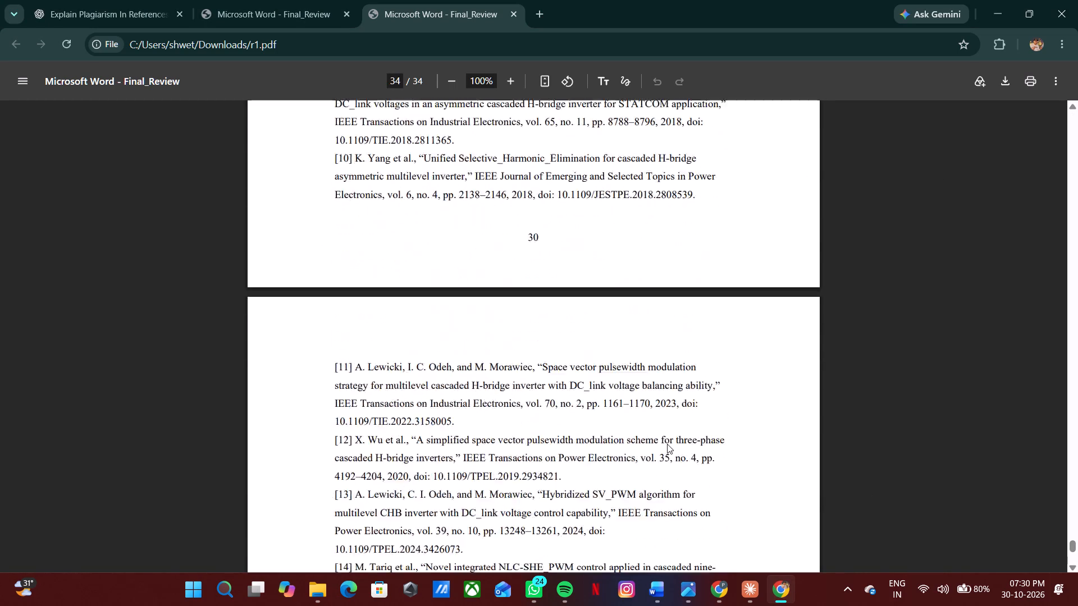
scroll(667, 444, up, 17)
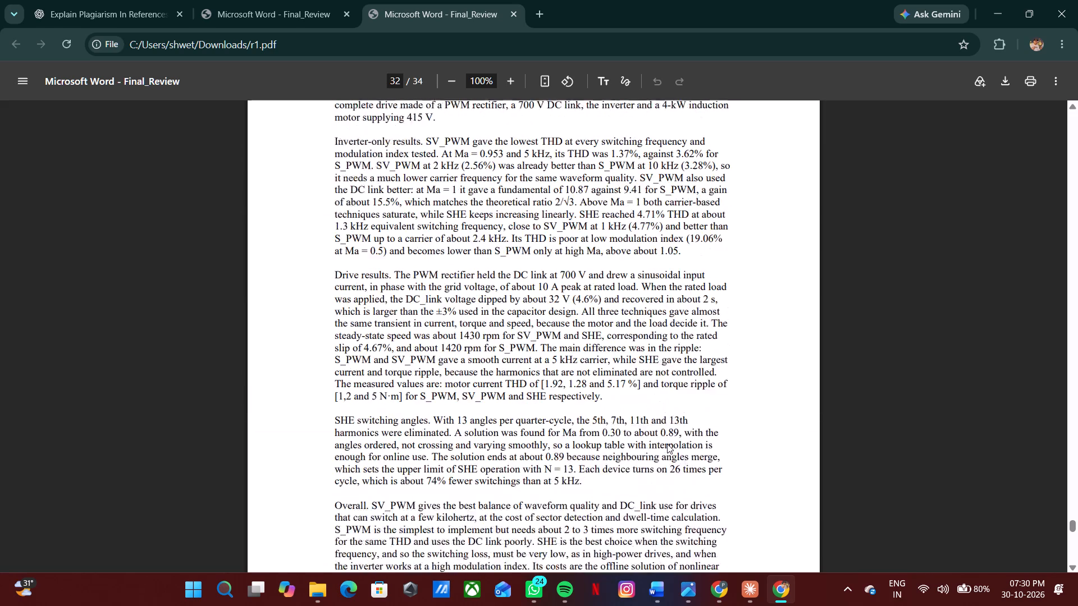
scroll(667, 444, down, 20)
scroll(667, 444, down, 9)
scroll(663, 446, up, 1)
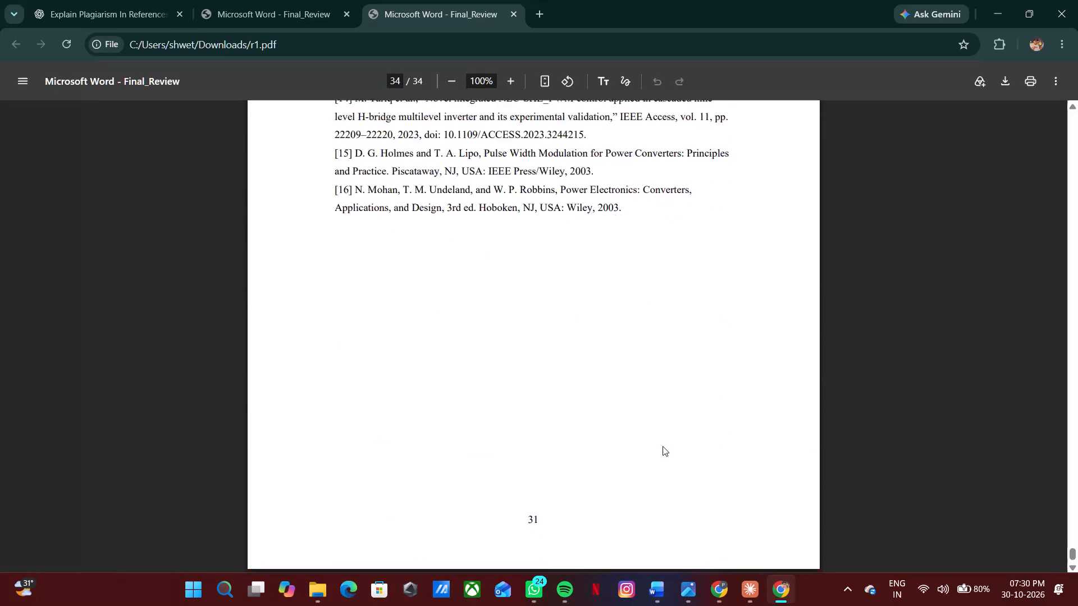
scroll(663, 446, up, 2)
scroll(663, 446, down, 9)
click(269, 0)
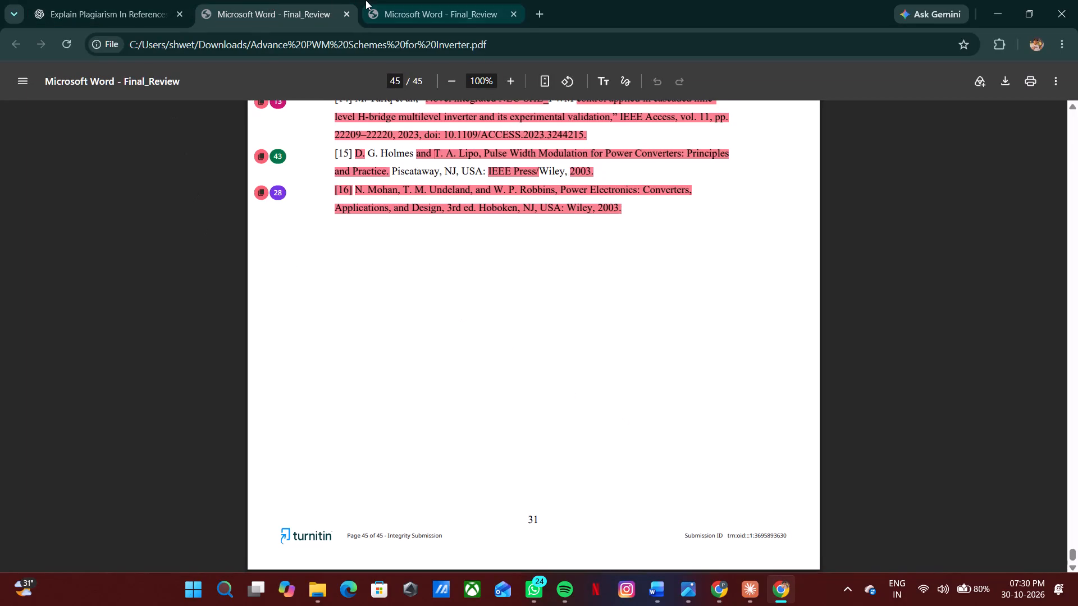
click(366, 0)
Return to Final_Review in Word and print pages 4-38 with Microsoft Print to PDF.
click(1003, 0)
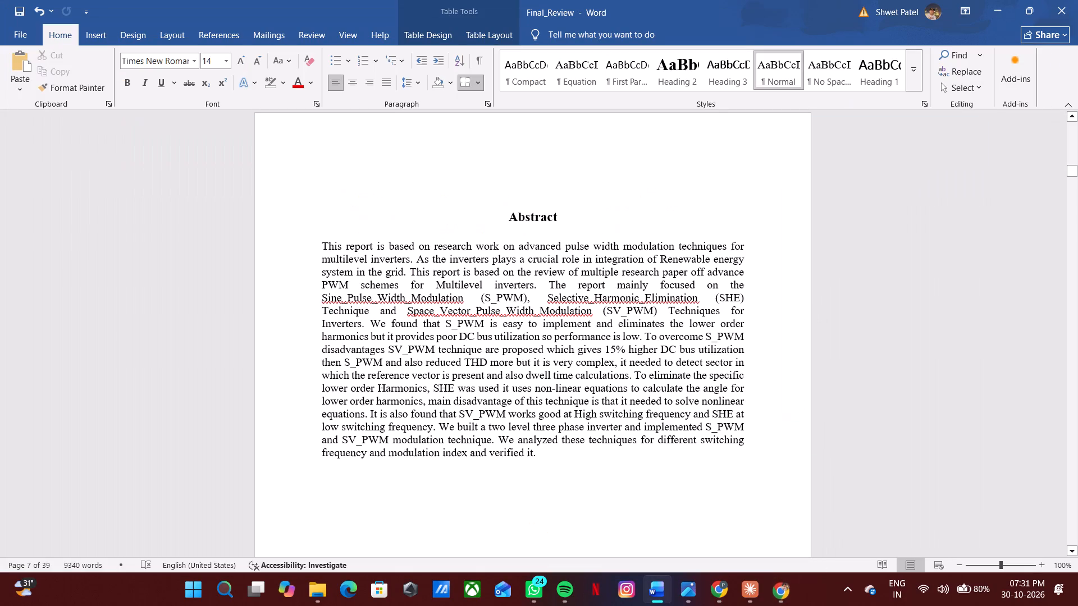
click(15, 37)
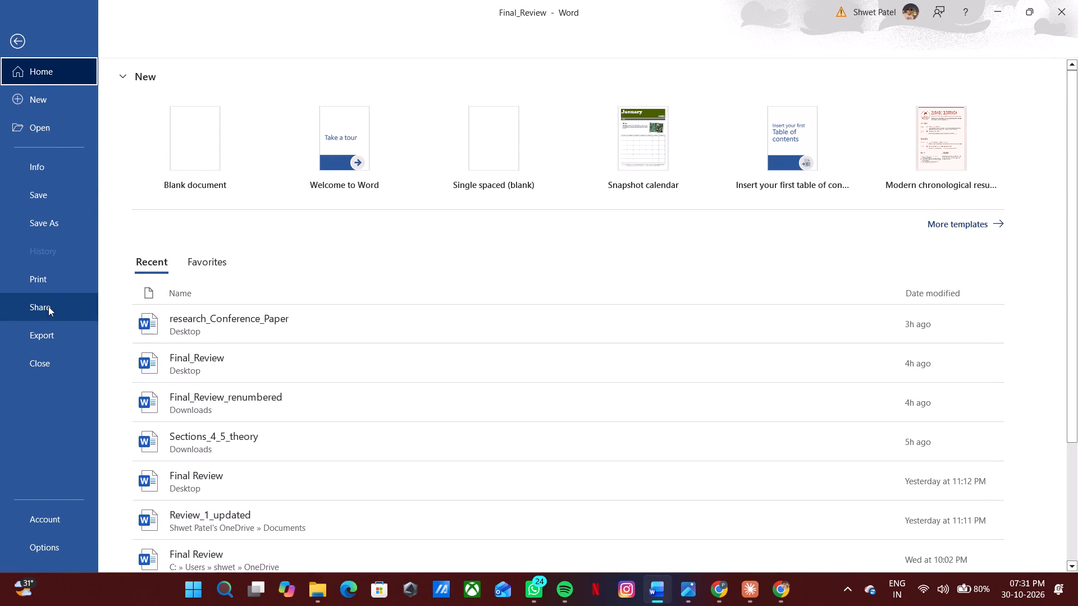
click(42, 283)
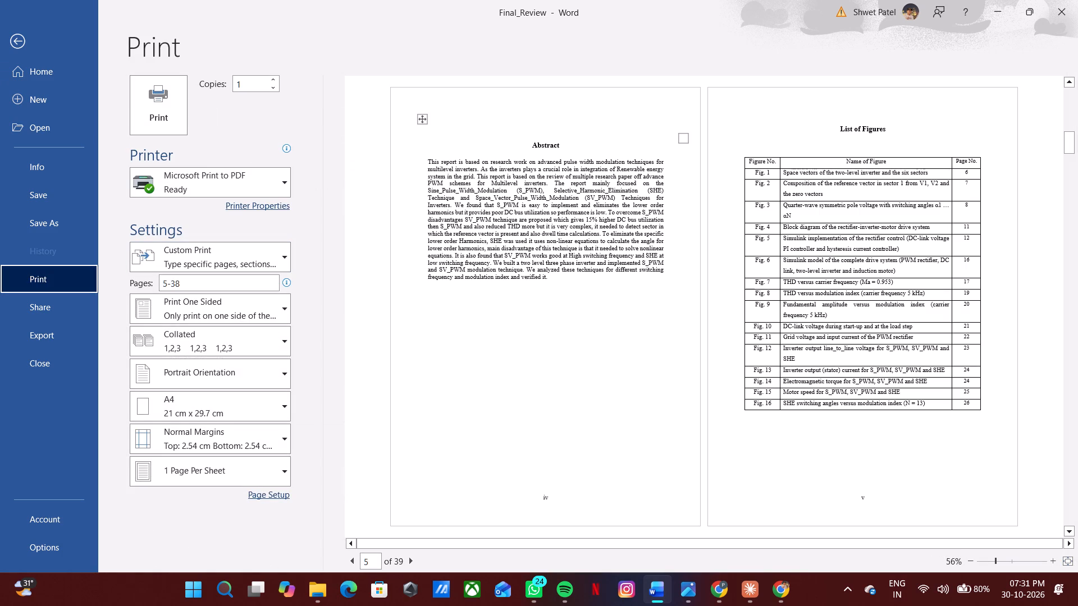
click(165, 286)
click(165, 281)
click(167, 285)
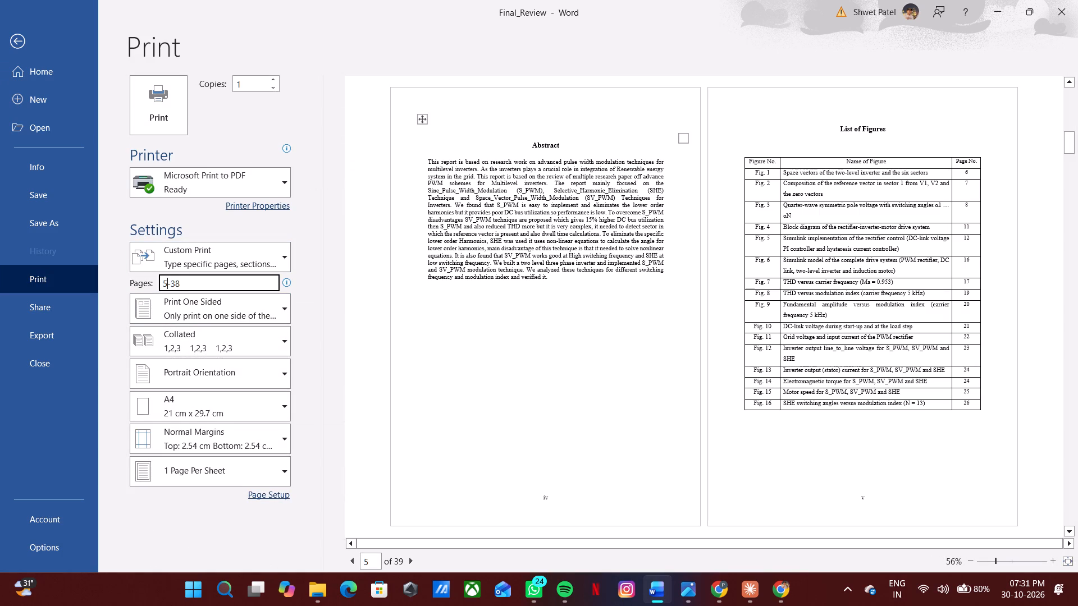
key(BackSpace)
key(4)
click(158, 122)
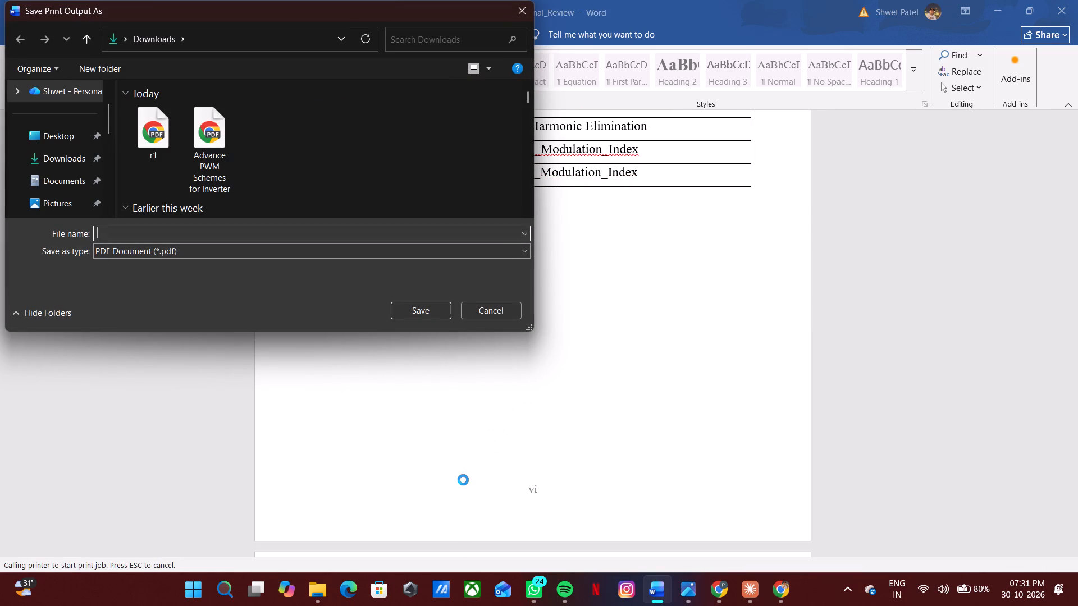
Save the print output in the Downloads folder as a PDF named RMS final, and show that folder.
text(f1)
key(BackSpace)
key(BackSpace)
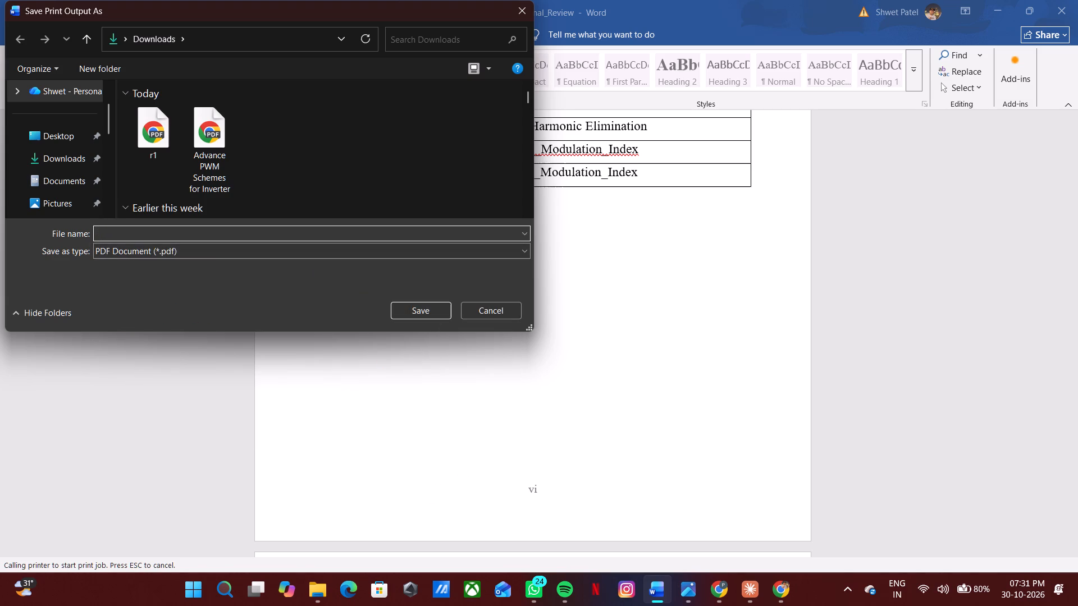
text(RMS final)
key(space)
key(Return)
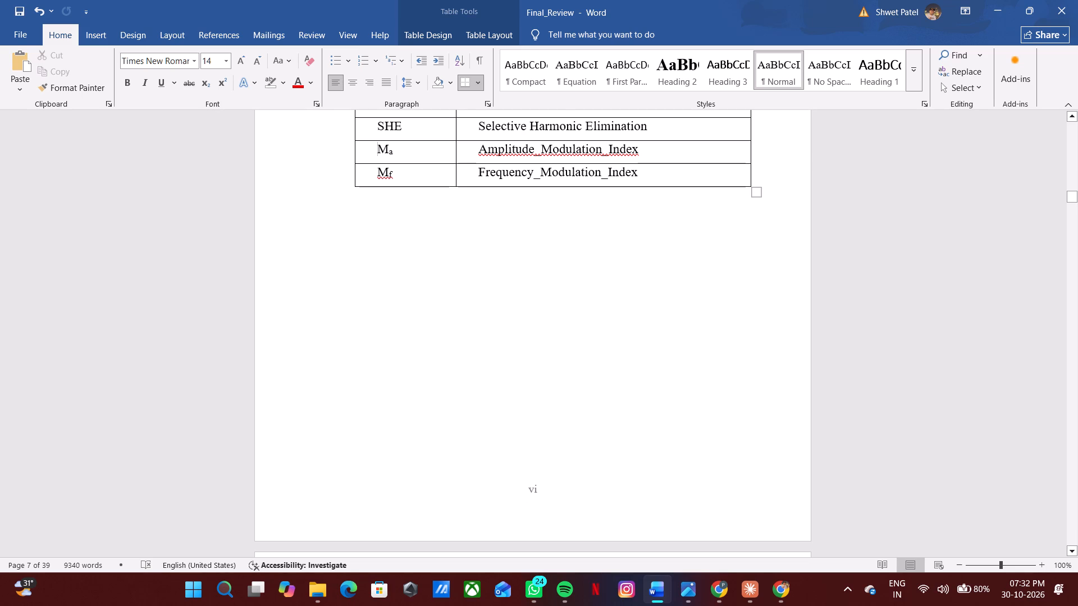
scroll(637, 300, up, 6)
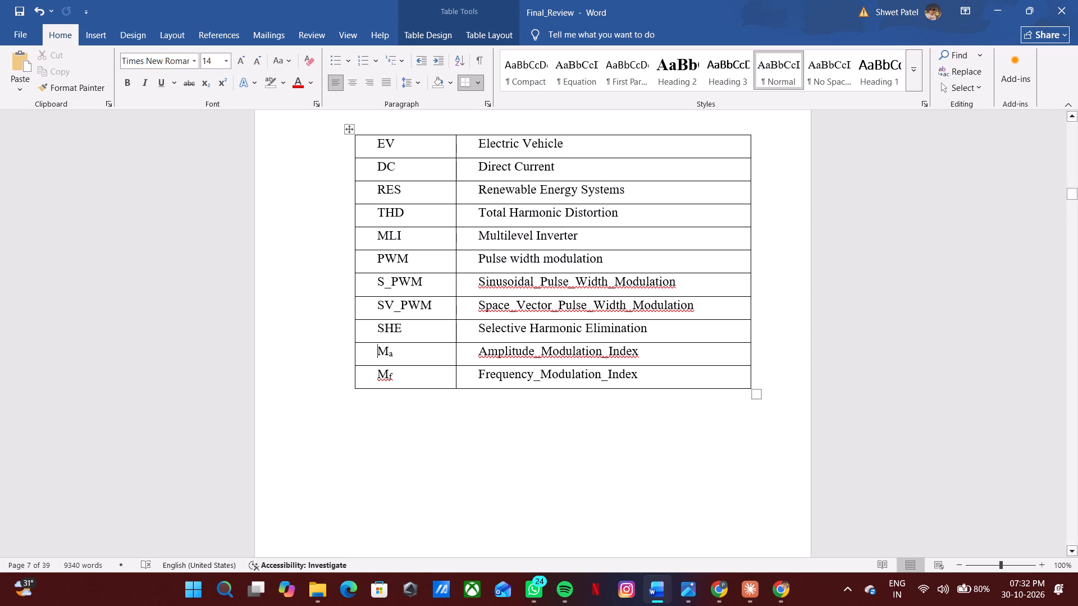
click(323, 595)
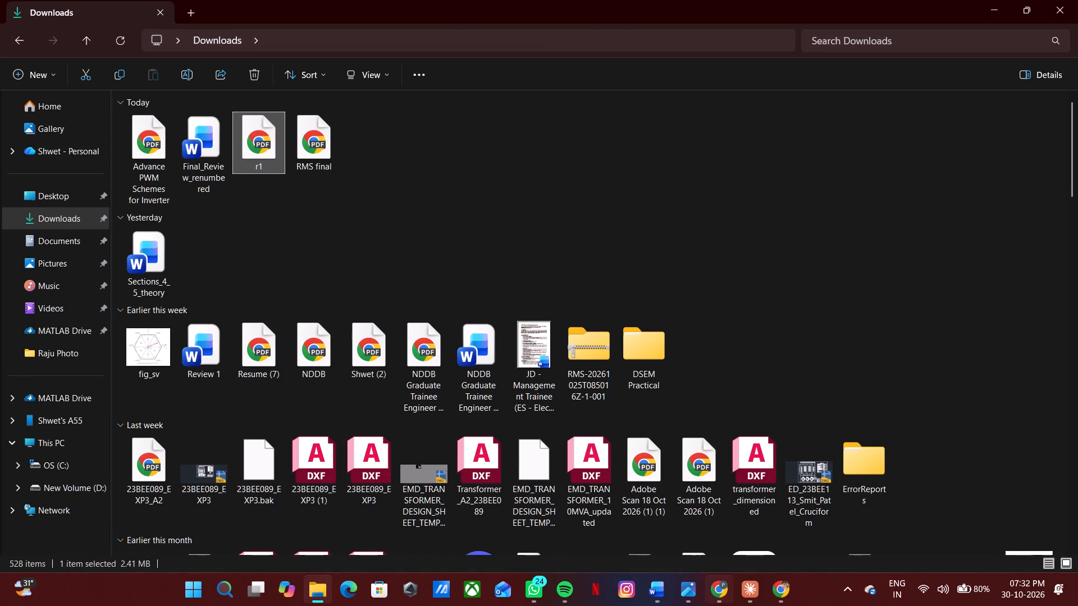
Review the Gmail thread on the RMS Review Report plagiarism check and the earlier Final_Review PDF in Chrome, dismissing the password-expiry prompt.
click(780, 596)
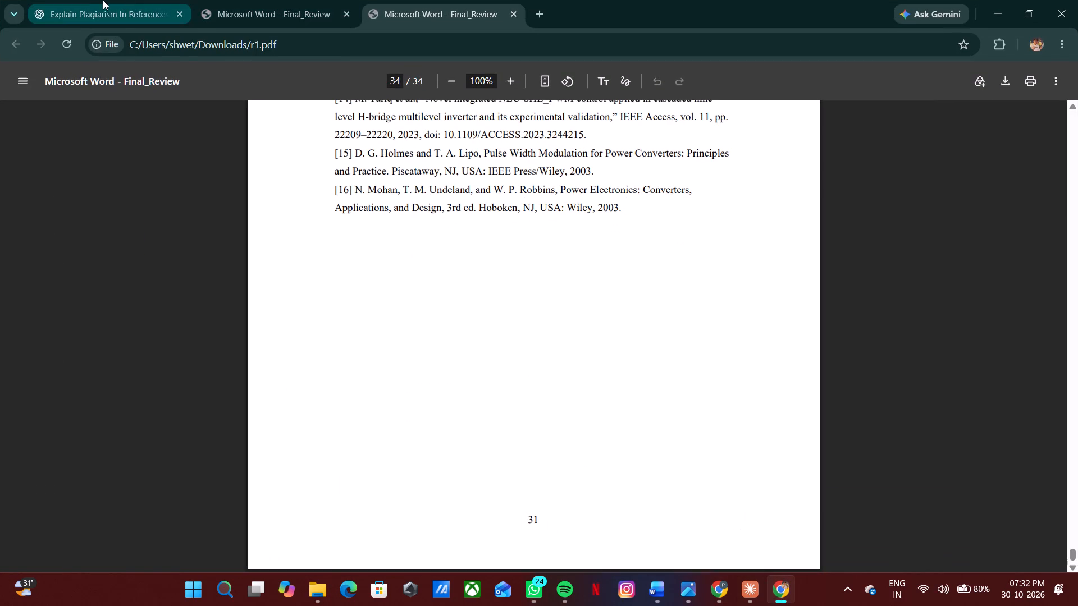
click(103, 0)
click(722, 597)
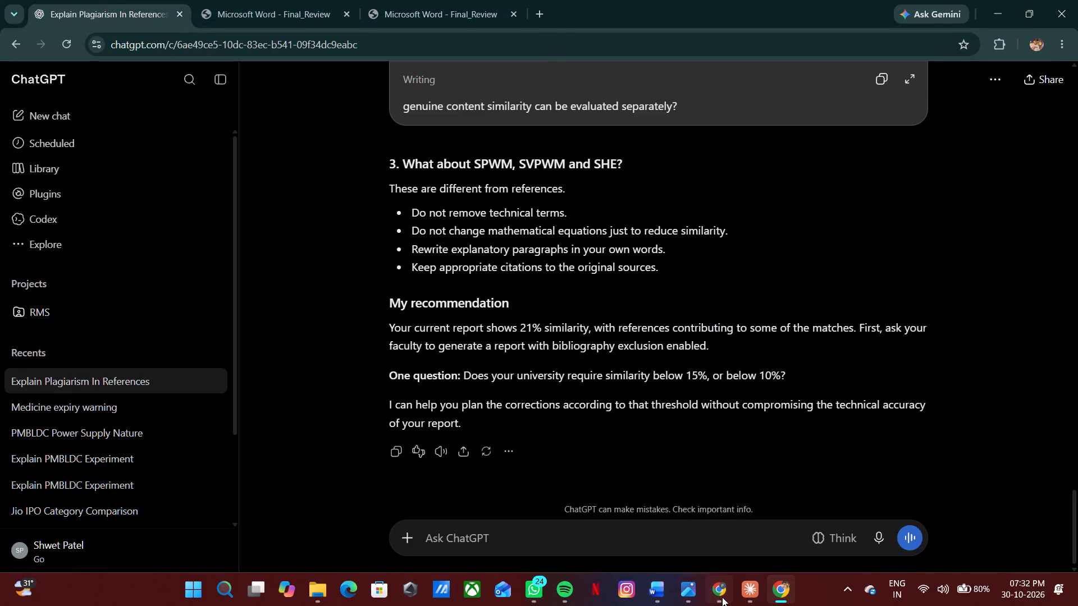
scroll(436, 353, down, 7)
scroll(537, 356, up, 5)
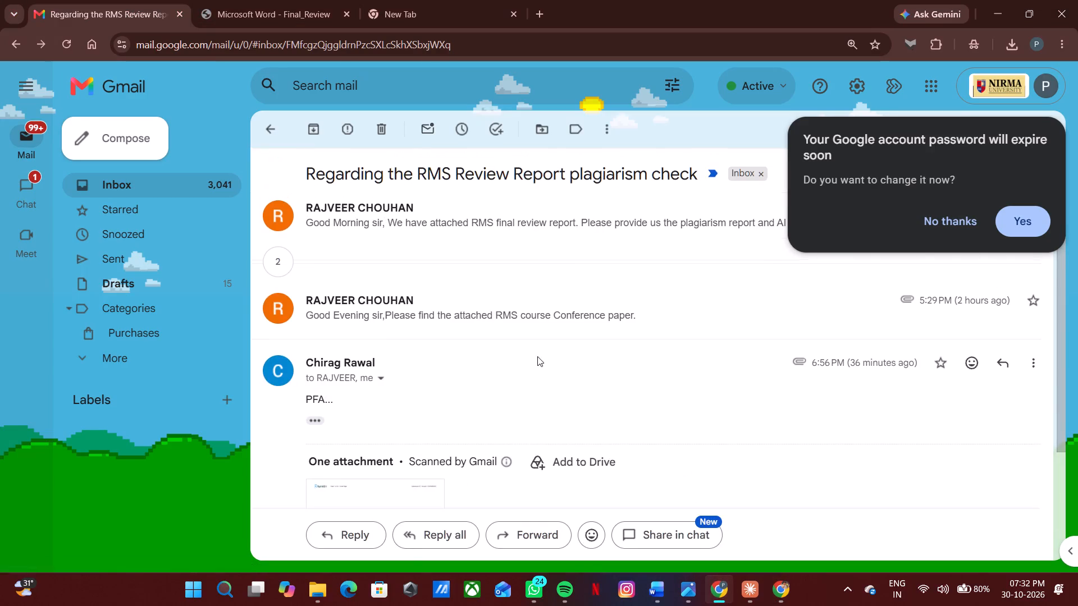
scroll(537, 356, up, 2)
click(940, 208)
scroll(526, 356, down, 4)
scroll(525, 356, up, 6)
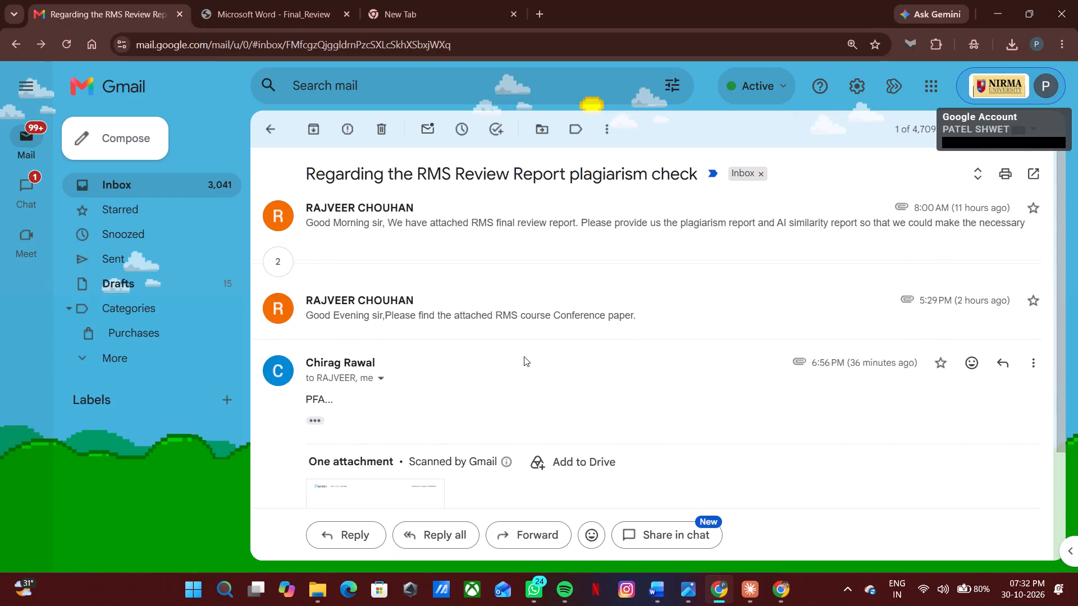
scroll(524, 356, up, 2)
scroll(612, 200, down, 9)
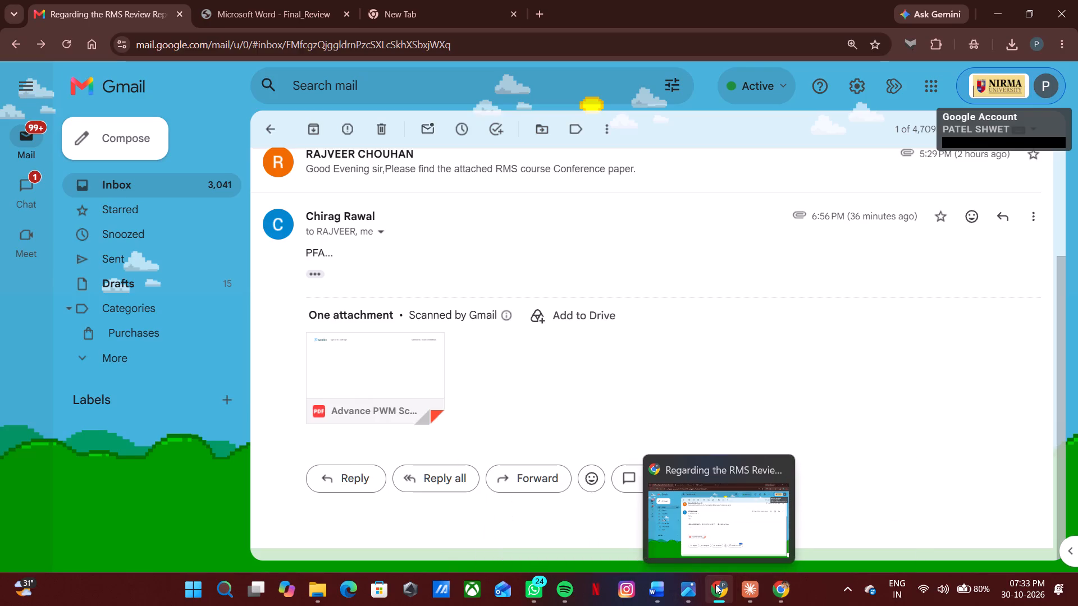
click(207, 0)
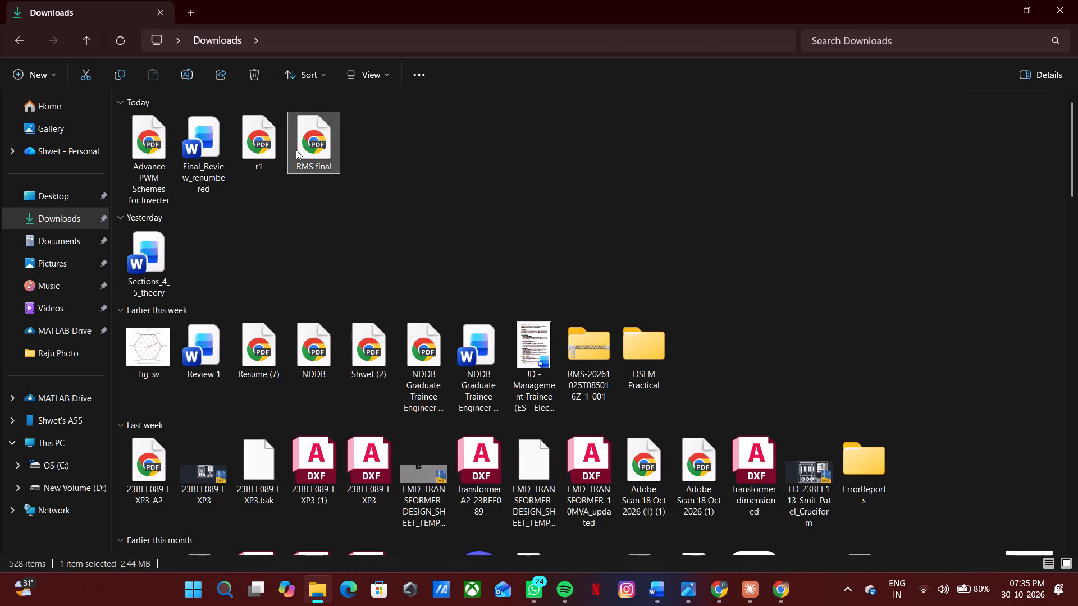
click(654, 10)
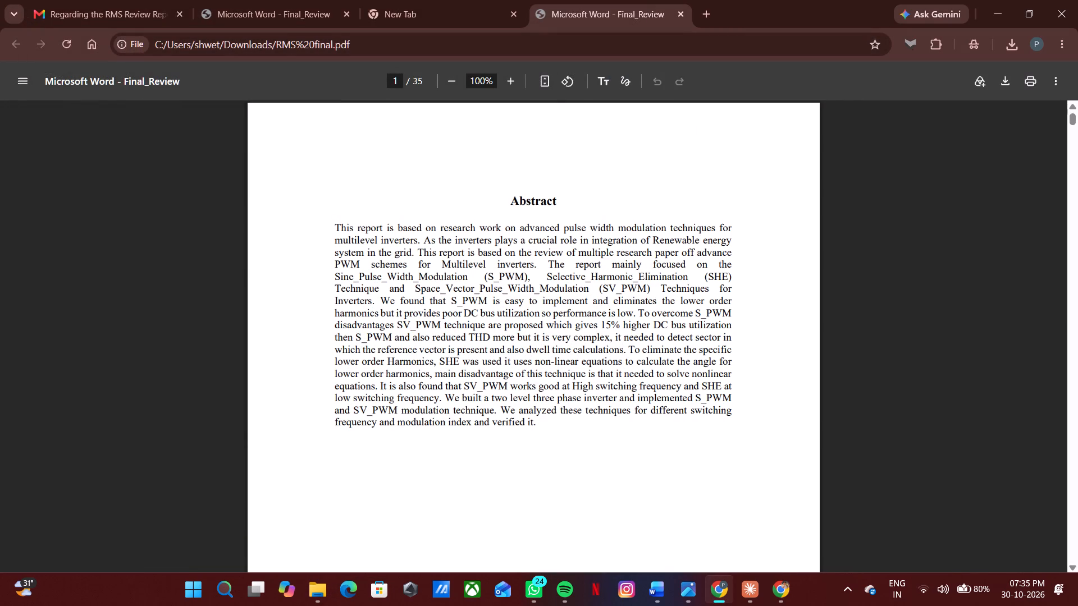
scroll(508, 330, down, 3)
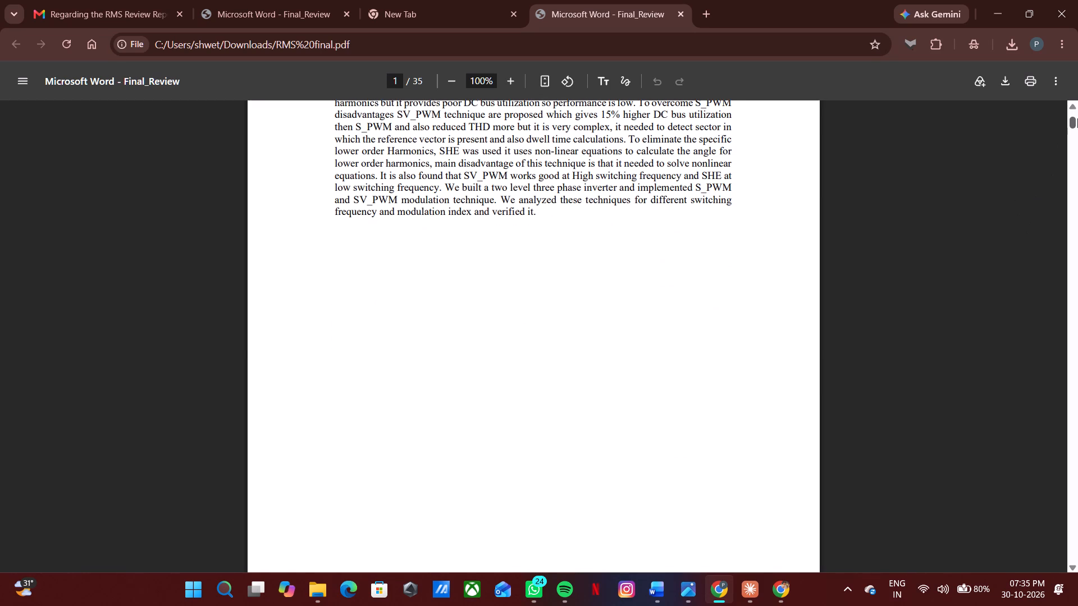
drag(1075, 123, 1077, 605)
scroll(721, 481, up, 14)
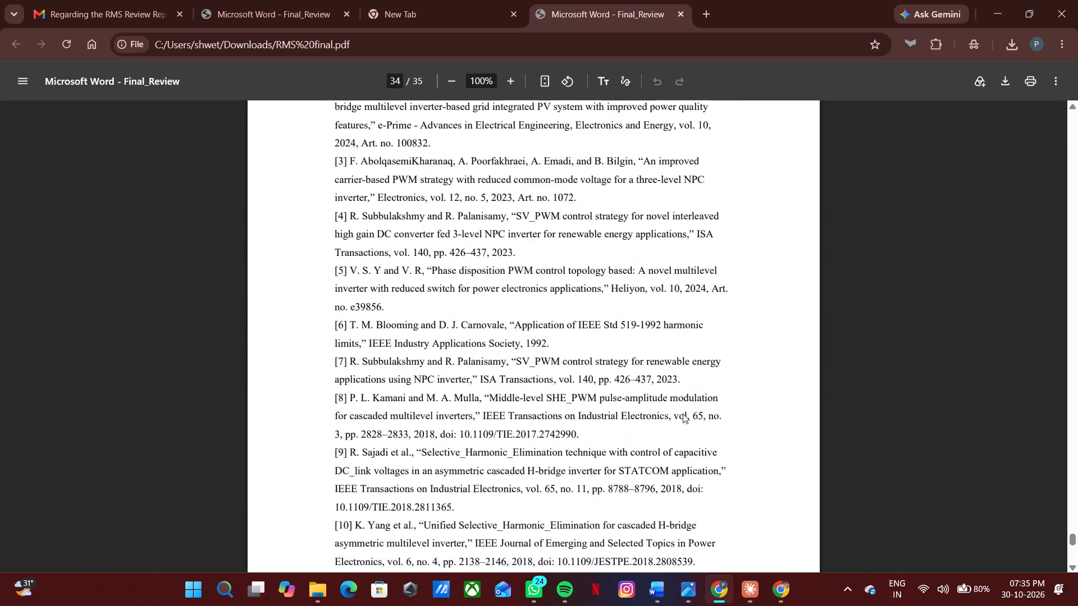
scroll(683, 414, up, 7)
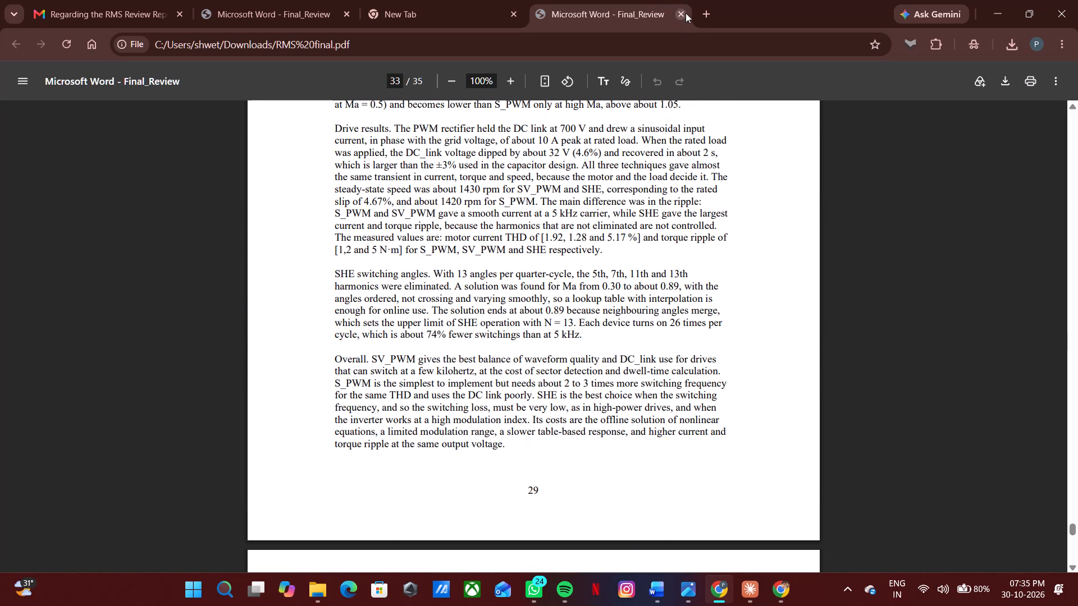
click(681, 11)
click(993, 0)
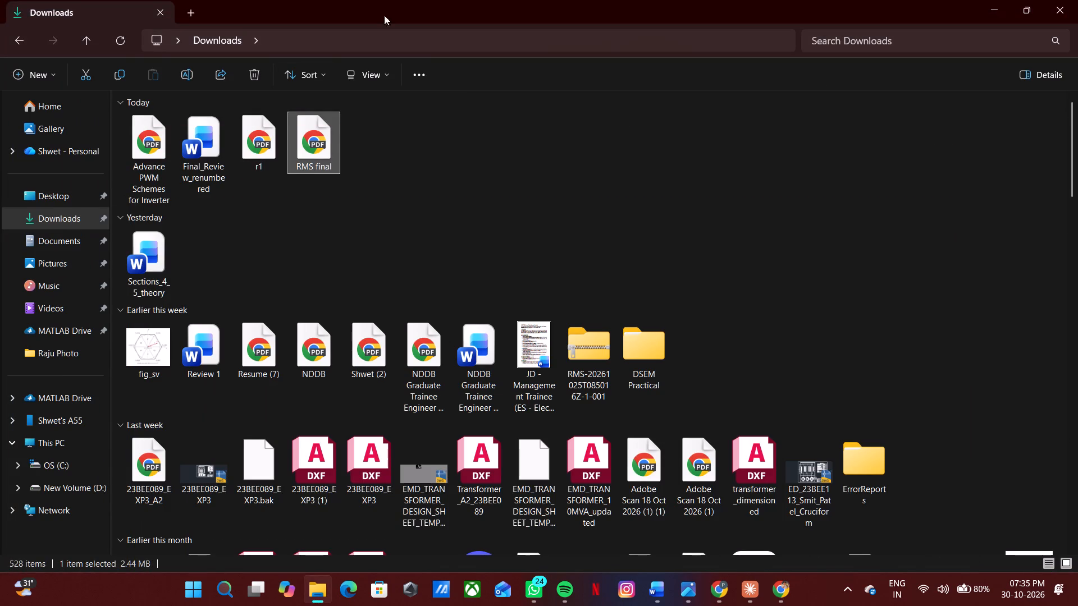
Refresh the Downloads folder, then print pages 4-38 of Final_Review from Word with Microsoft Print to PDF.
click(121, 40)
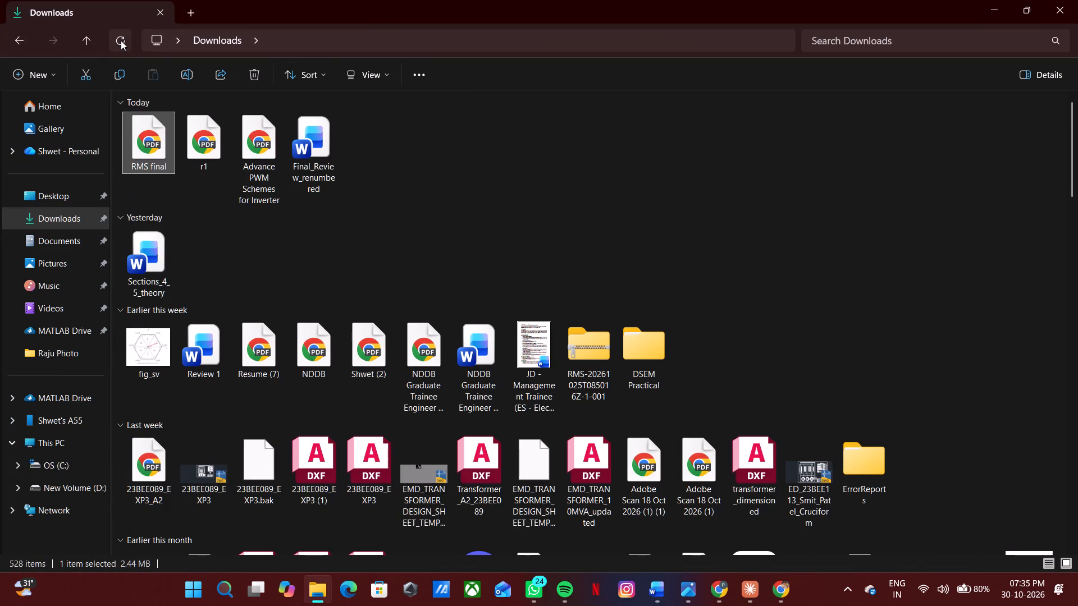
click(121, 40)
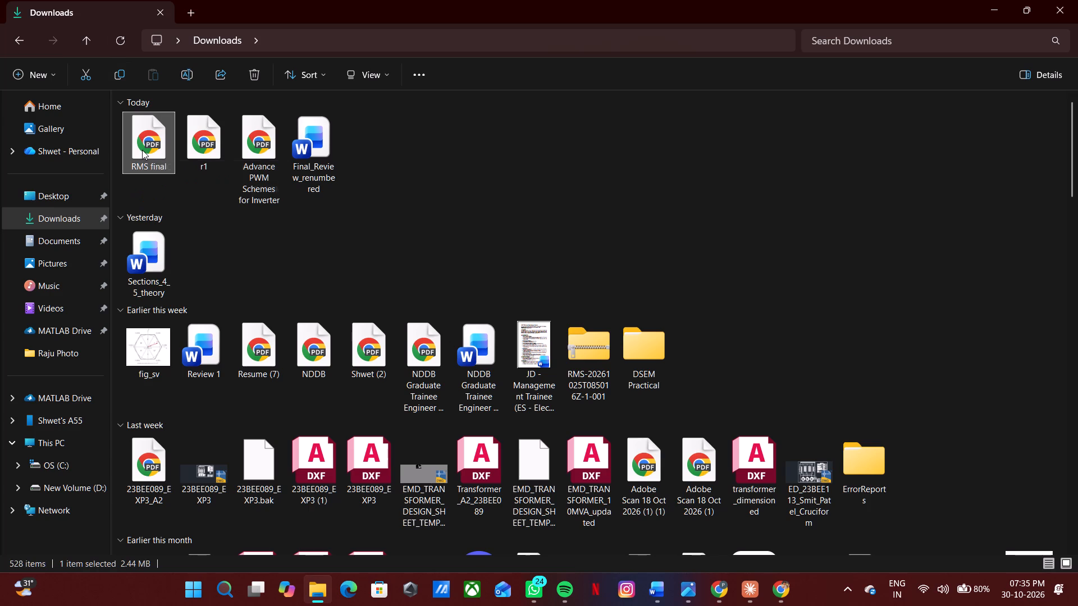
click(647, 599)
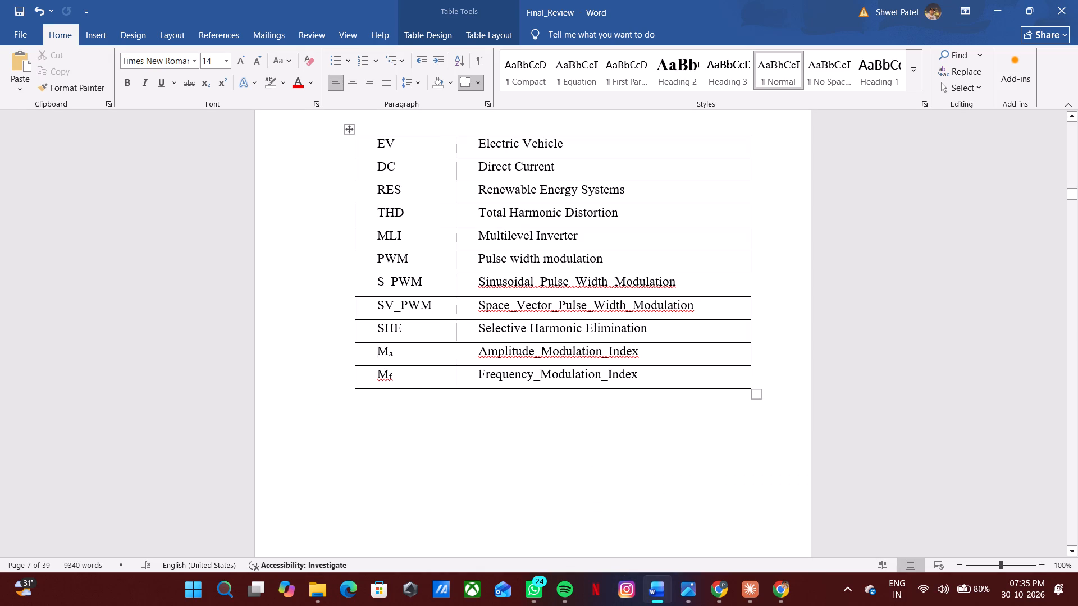
click(20, 38)
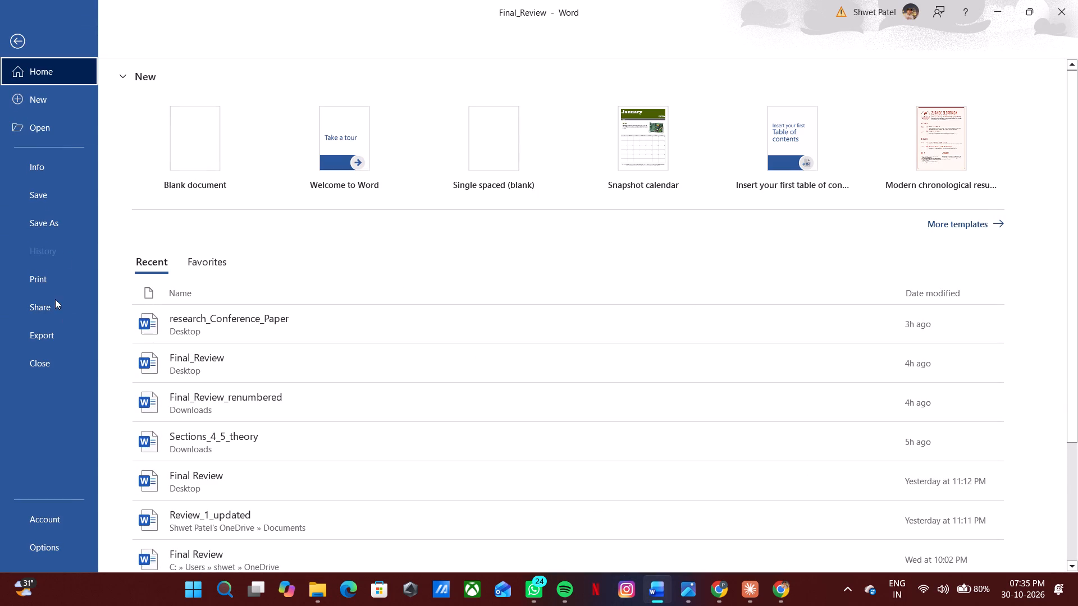
click(54, 279)
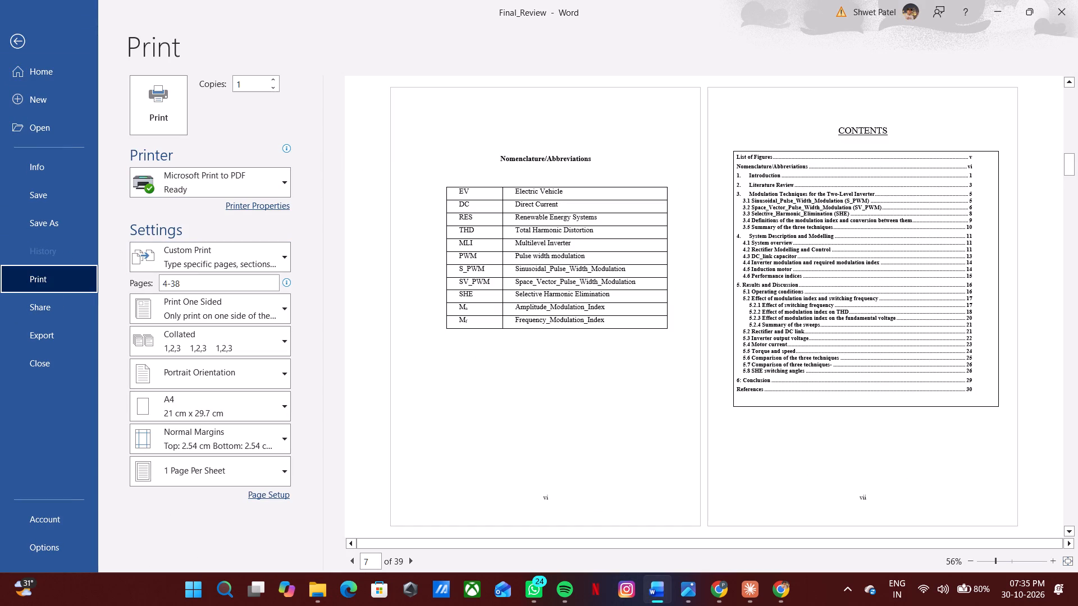
click(191, 281)
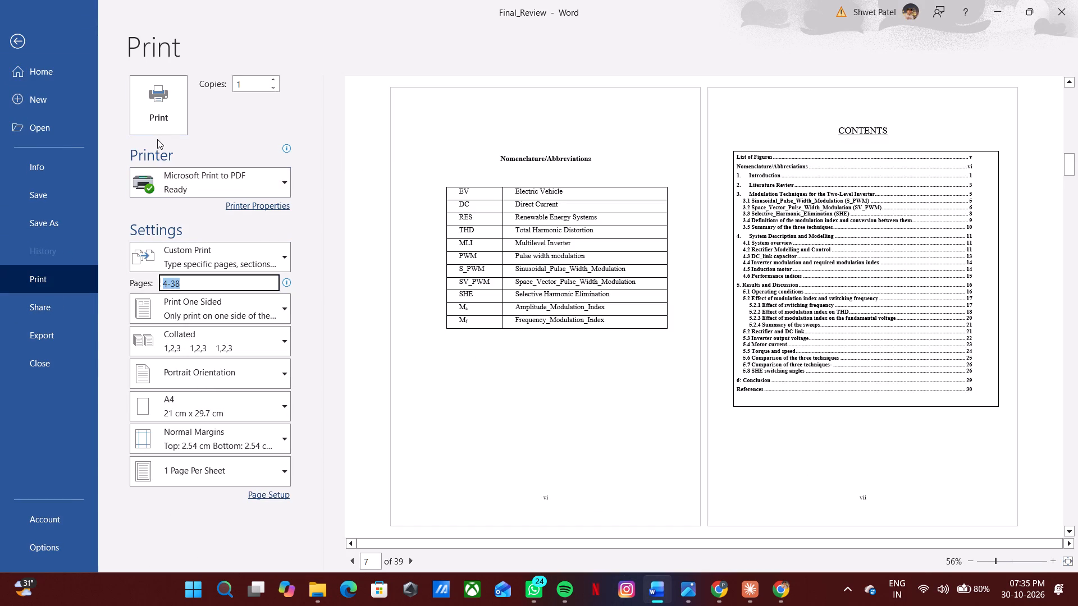
click(157, 113)
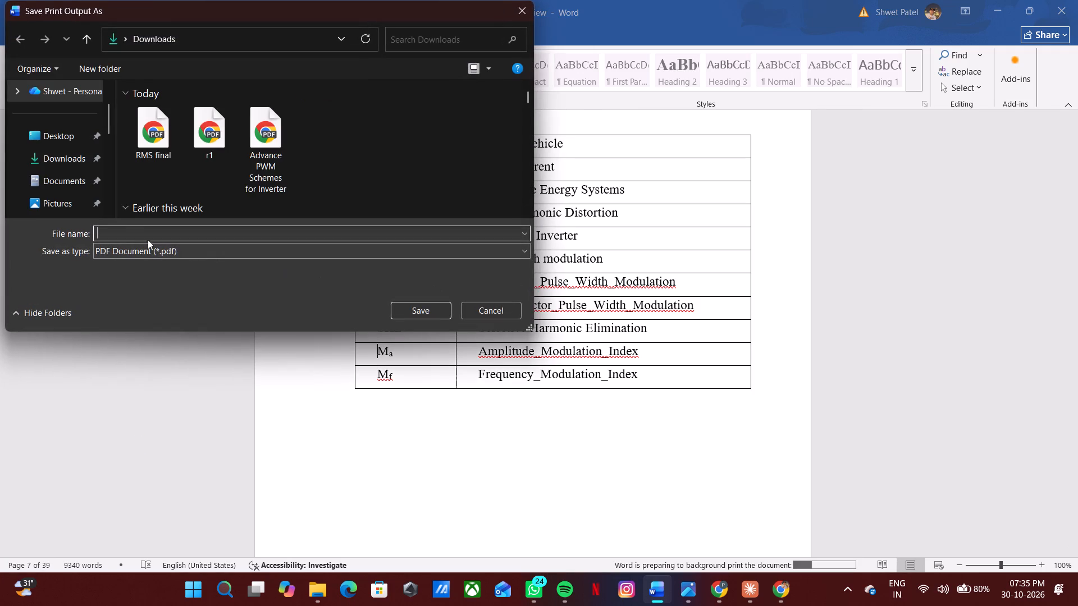
Save the print output in Downloads as a PDF named RMS_Final, and save the Final_Review document.
click(122, 233)
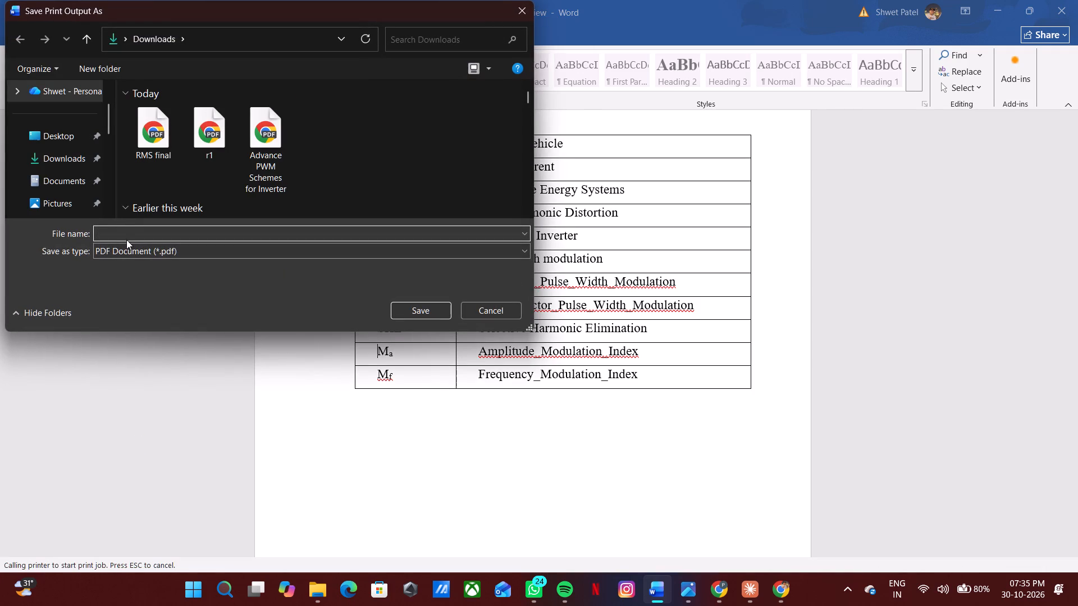
text(RMS)
key(space)
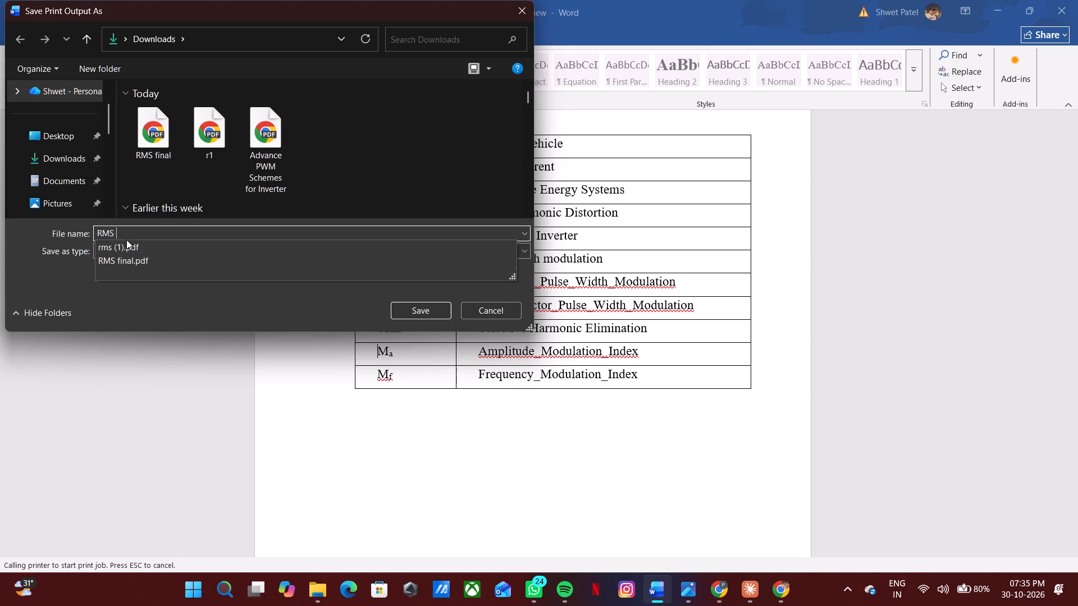
text(value)
key(space)
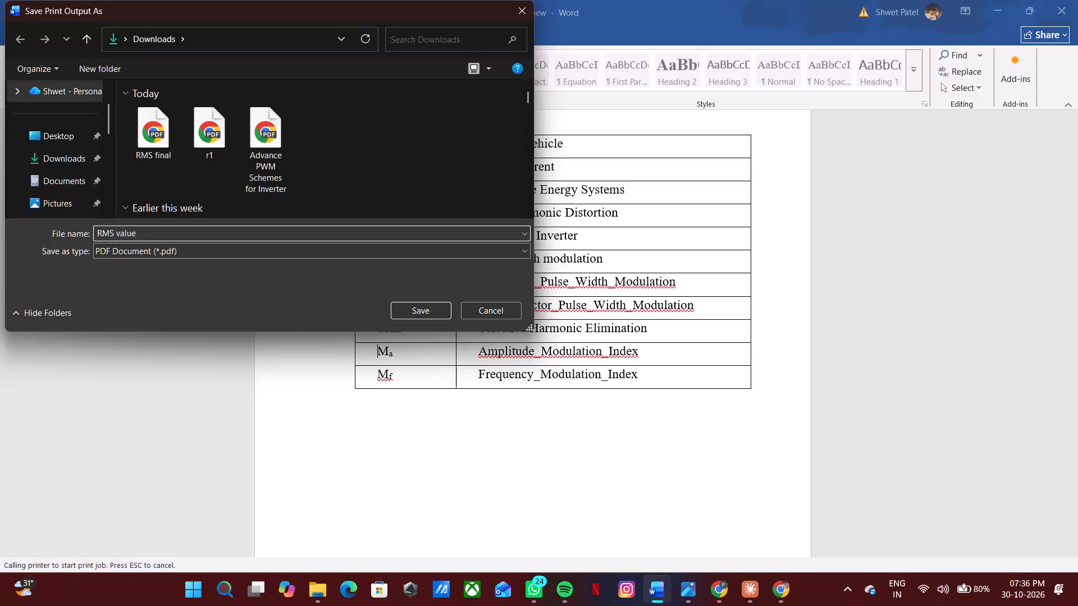
key(BackSpace)
key(BackSpace)
key(BackSpace)
key(BackSpace)
key(BackSpace)
key(BackSpace)
key(BackSpace)
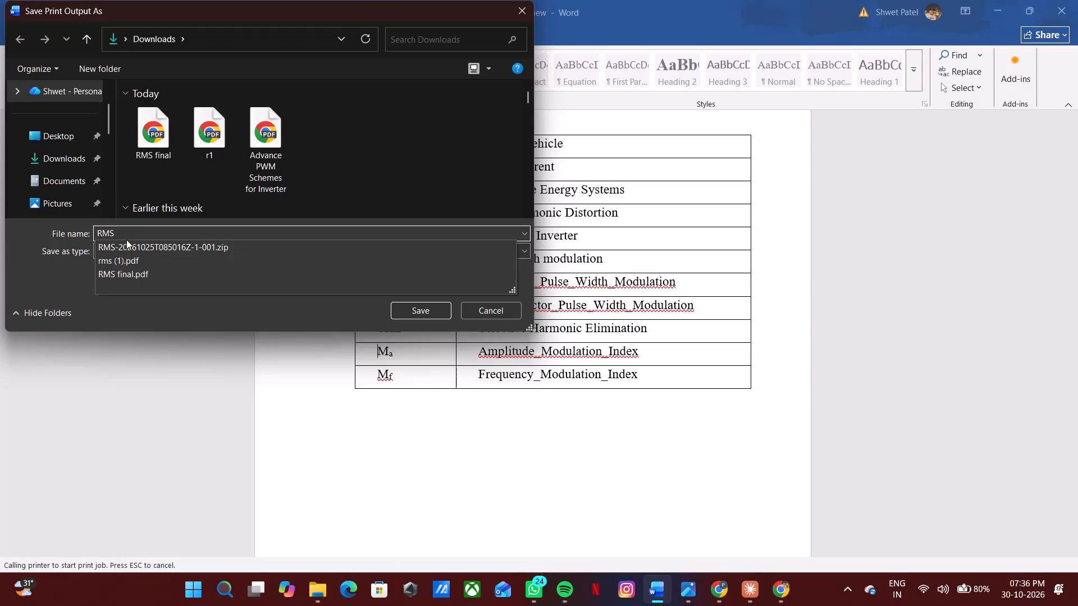
key(shift+underscore)
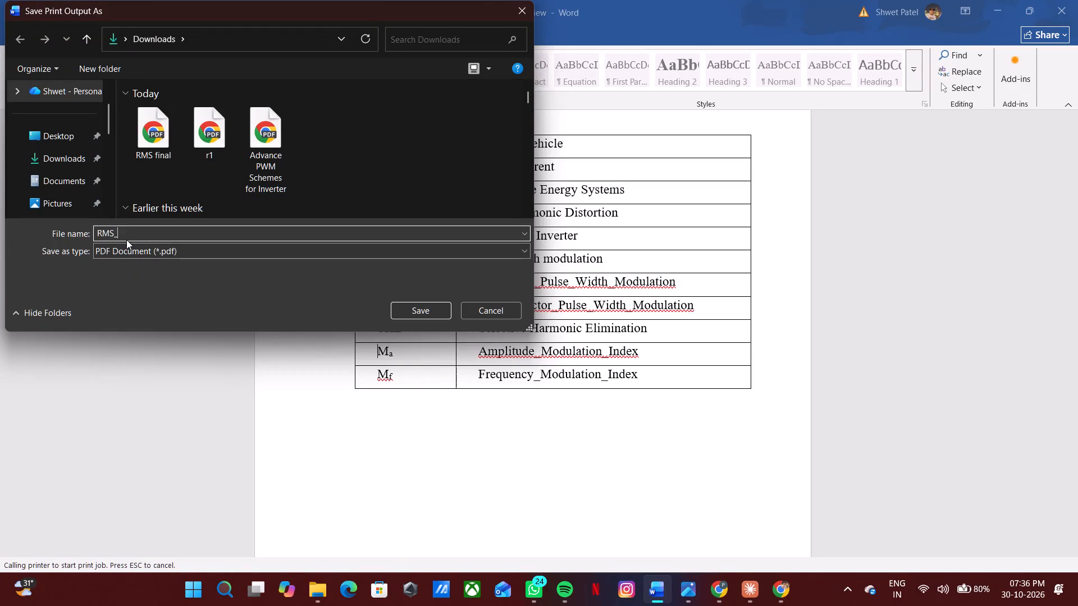
text(Final)
key(Return)
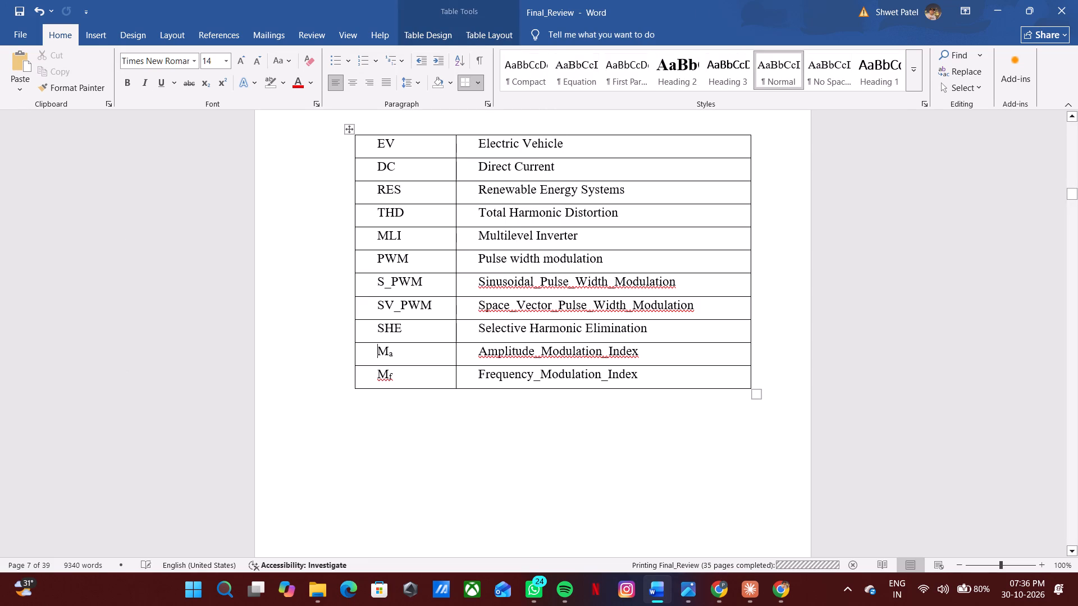
key(ctrl+s)
click(312, 586)
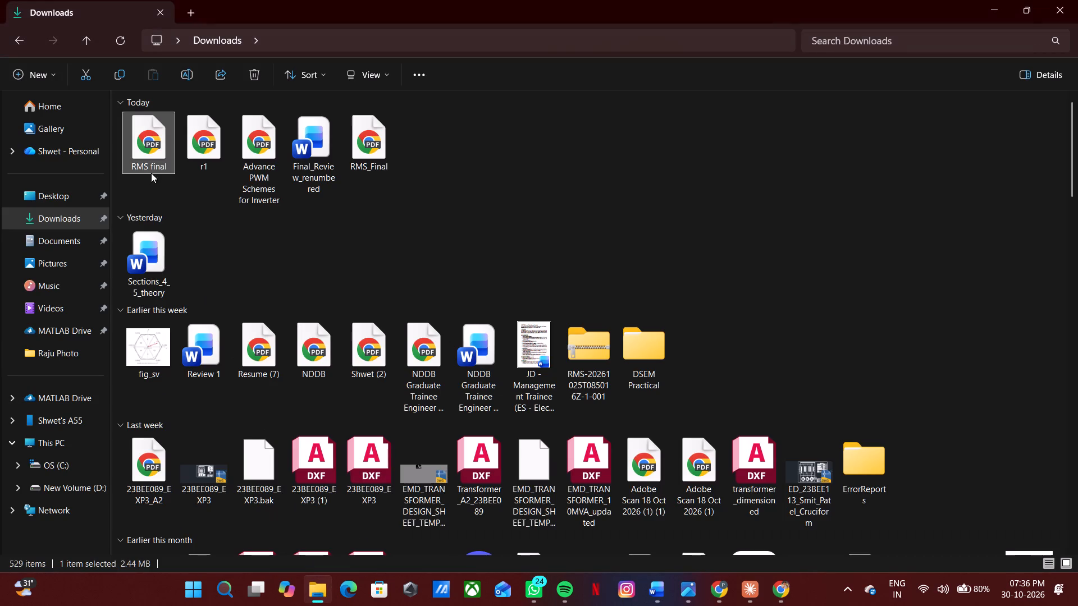
Switch to the Gmail reply draft in Chrome and begin the message with "Good Evening sir".
click(399, 226)
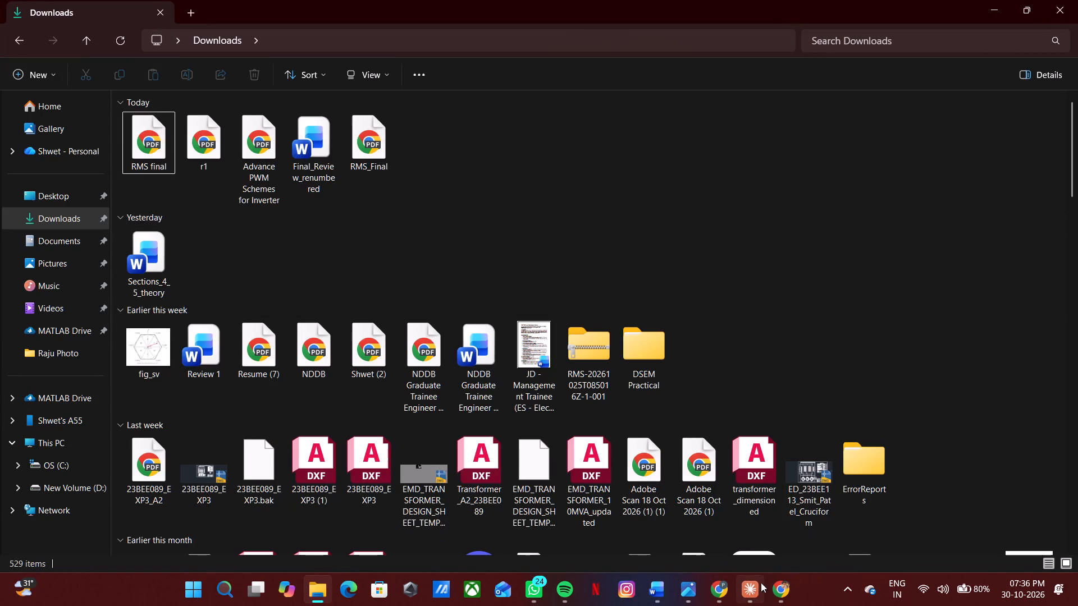
click(728, 595)
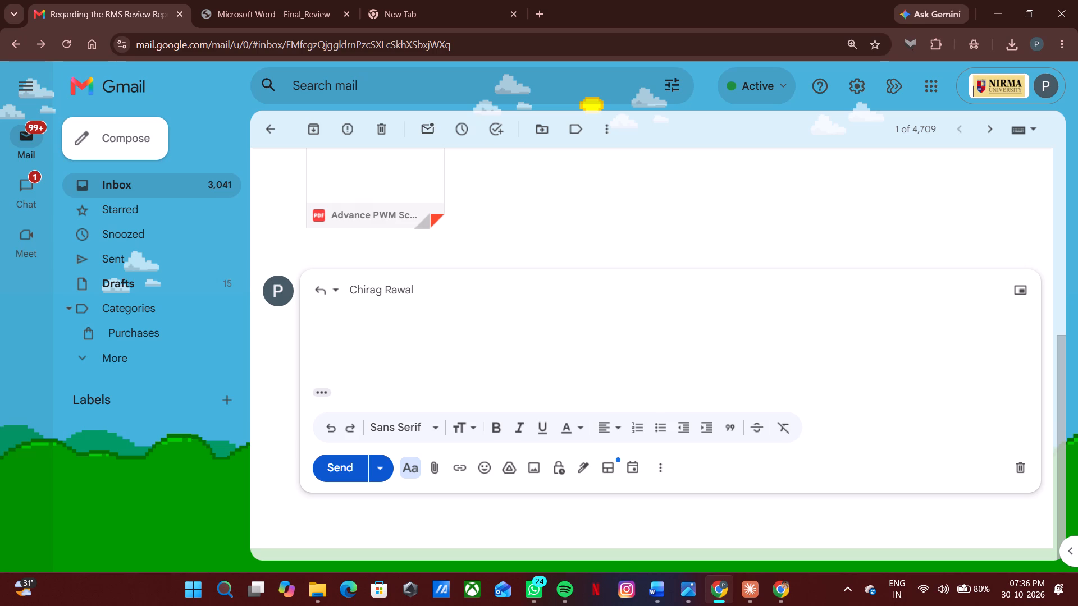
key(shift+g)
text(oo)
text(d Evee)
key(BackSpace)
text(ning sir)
scroll(465, 242, up, 5)
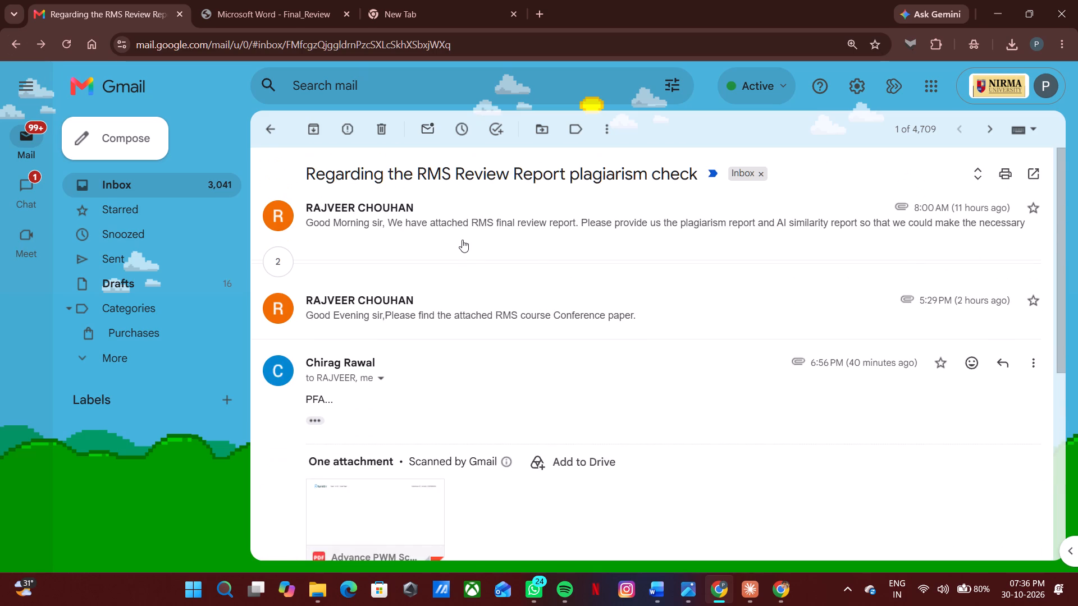
click(395, 302)
scroll(395, 302, down, 5)
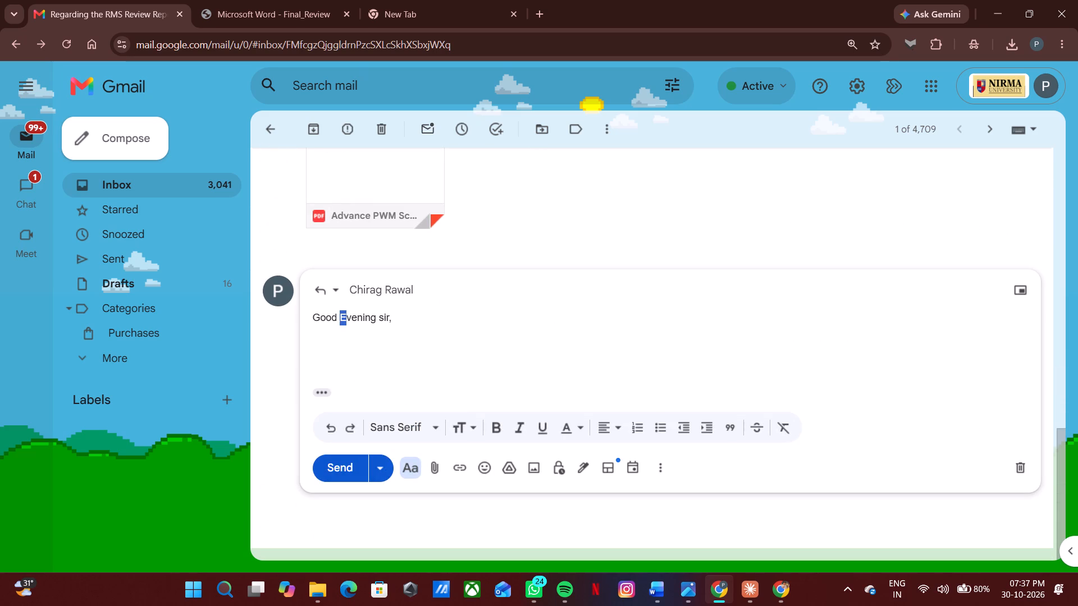
click(324, 346)
click(318, 345)
click(435, 324)
key(Return)
key(Return)
key(ctrl+v)
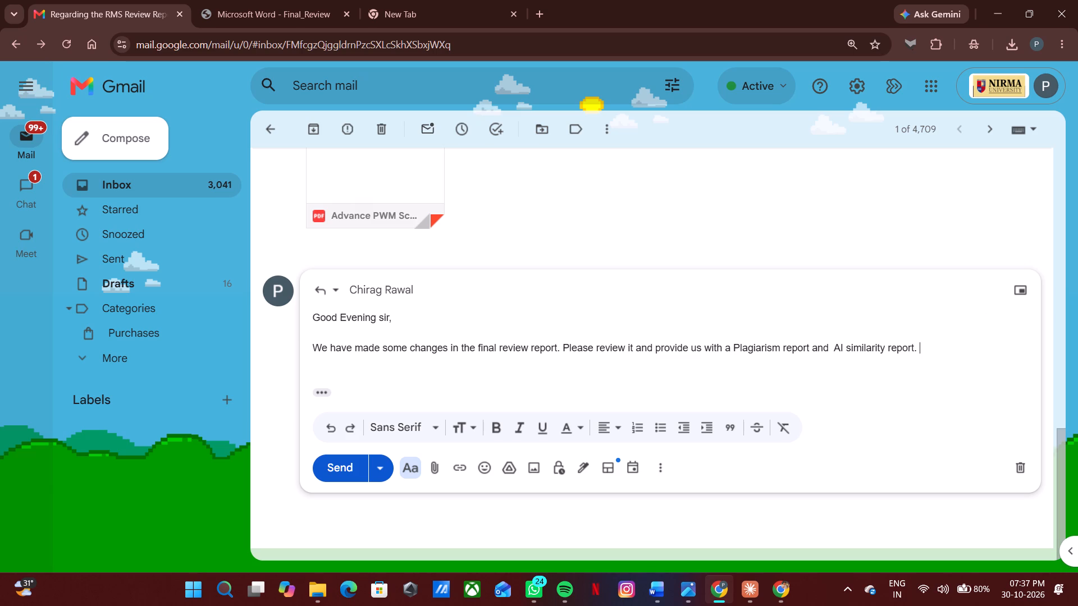
In the Gmail reply, remove "and AI similarity report" so the sentence ends with "Plagiarism report.".
drag(919, 351, 815, 350)
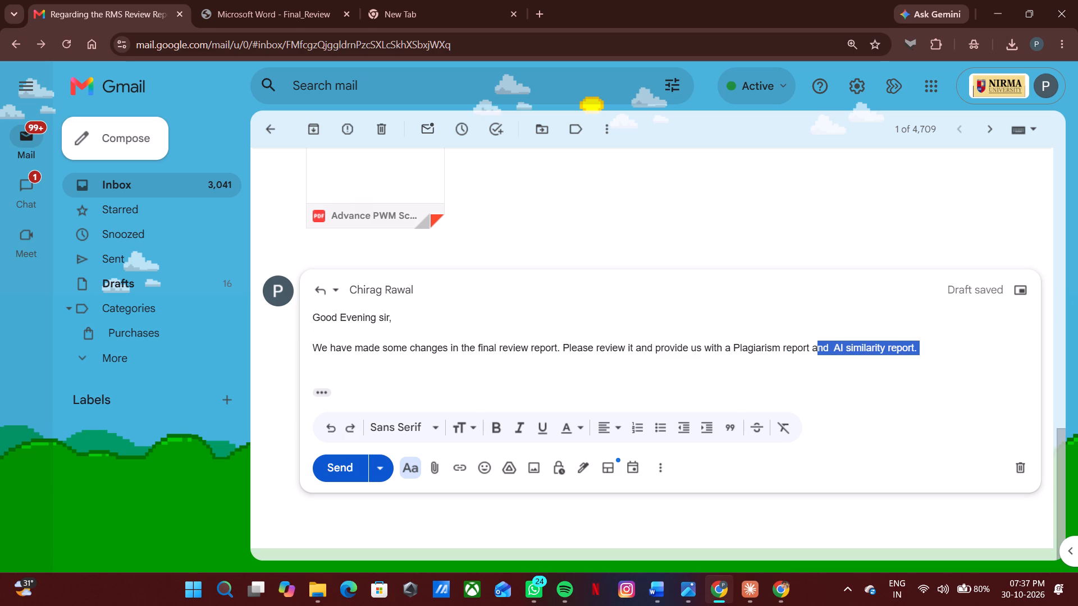
drag(815, 350, 809, 350)
key(BackSpace)
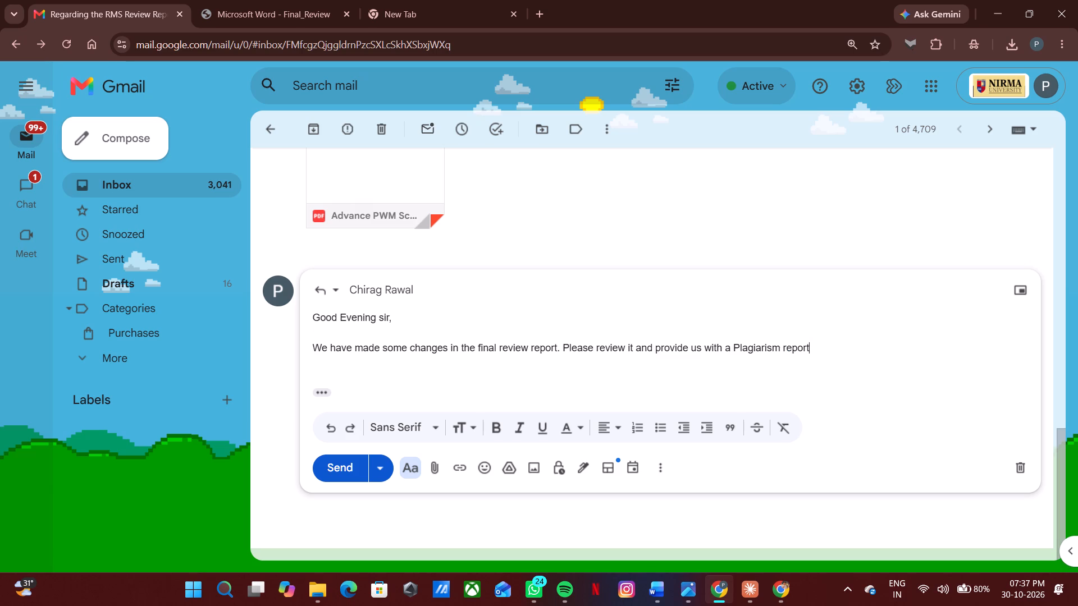
key(period)
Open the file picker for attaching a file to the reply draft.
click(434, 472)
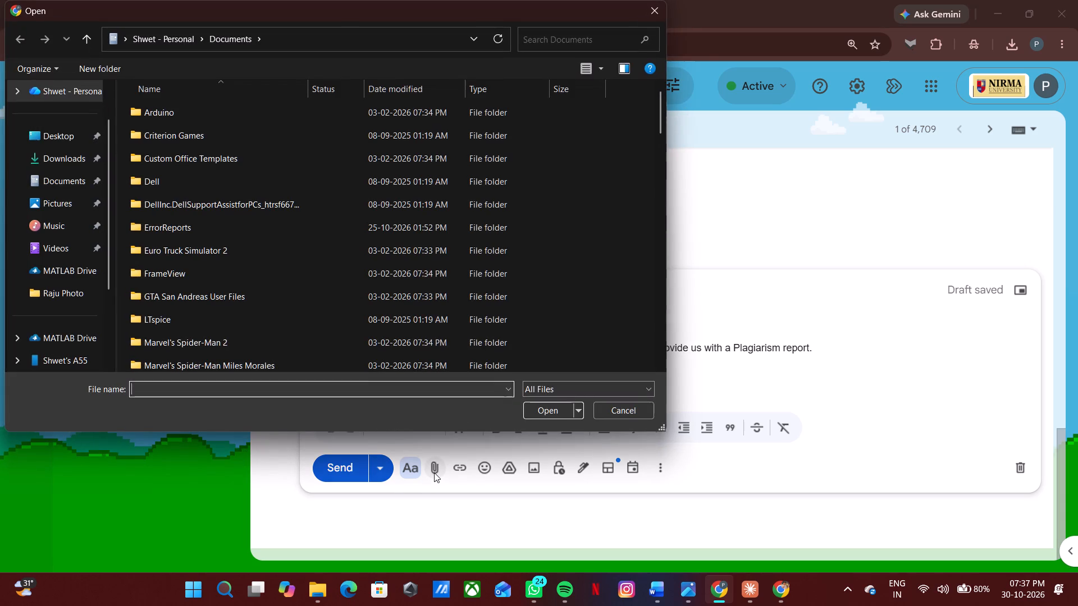
Attach the RMS_Final PDF from the Downloads folder to the Gmail reply draft.
click(71, 164)
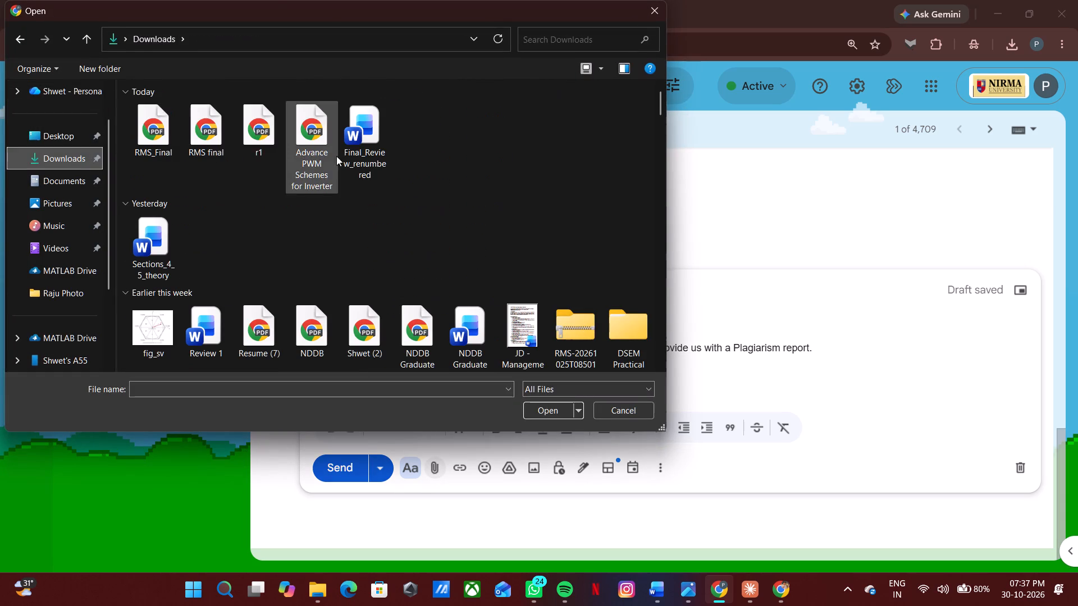
click(141, 125)
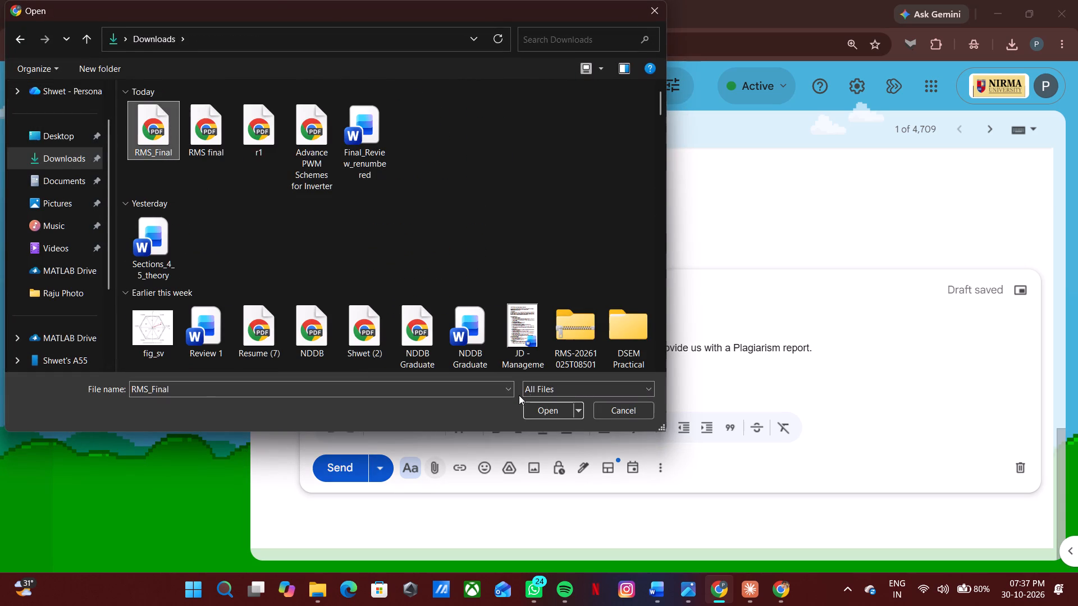
click(560, 410)
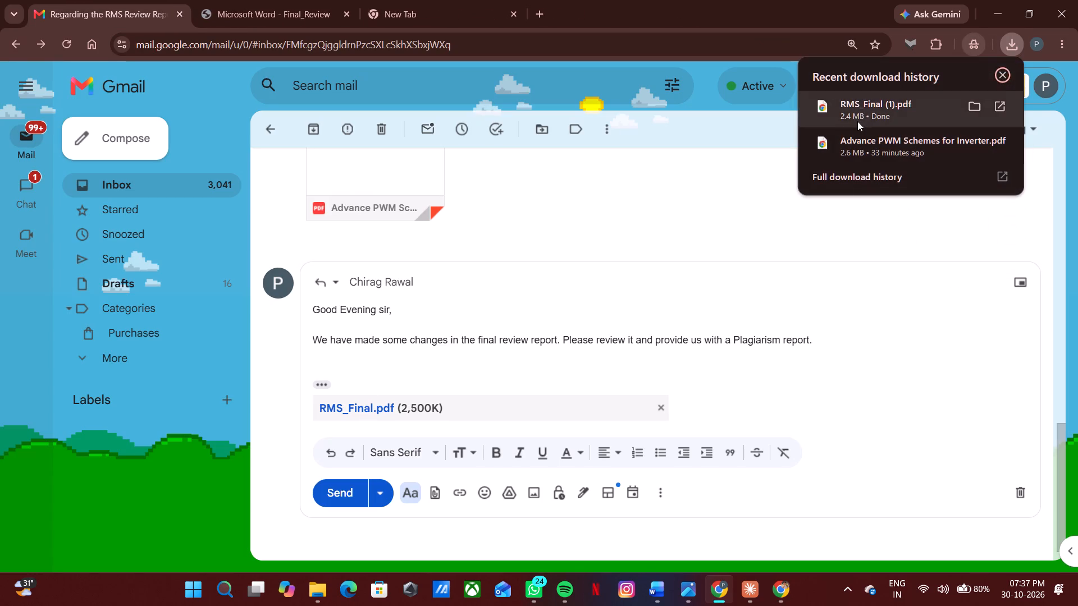
double_click(857, 121)
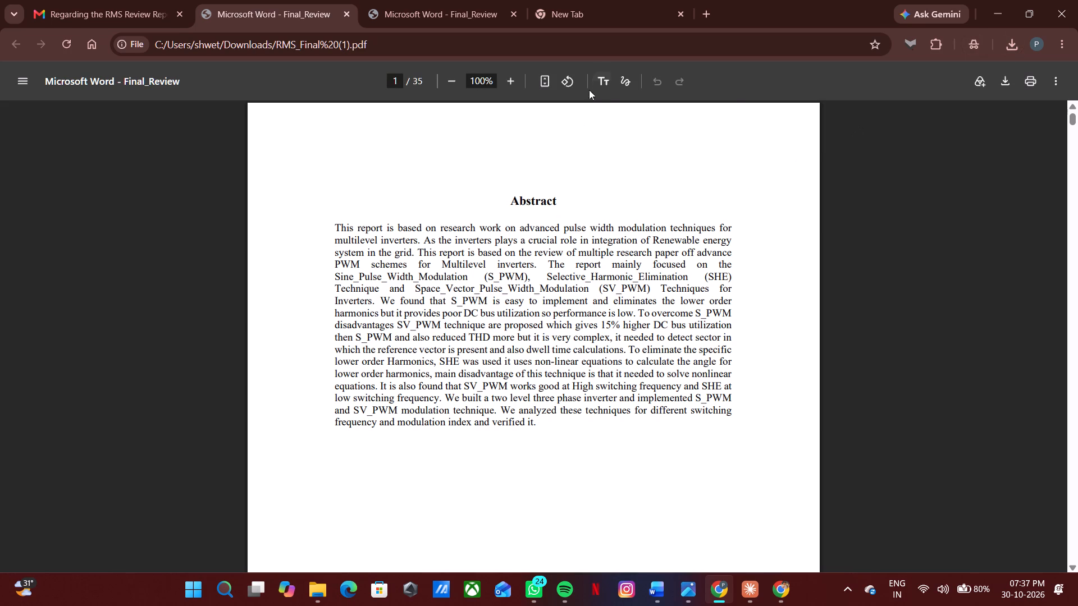
Check the final pages of the downloaded report, from the References back to the overall results discussion, and minimise the browser.
drag(1067, 118, 1077, 603)
scroll(709, 448, up, 14)
scroll(700, 400, up, 3)
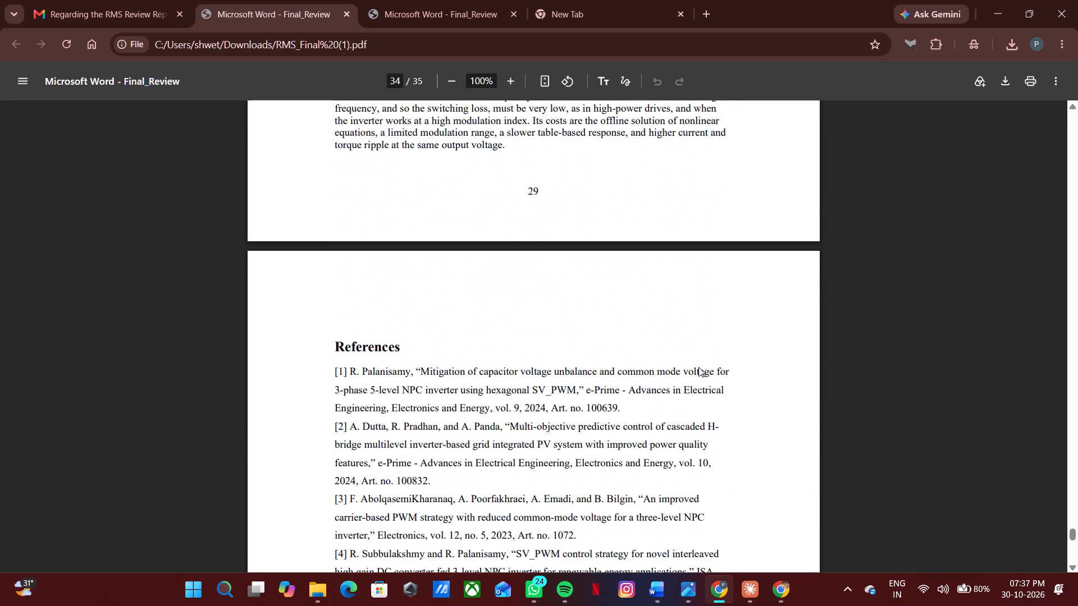
scroll(648, 402, up, 5)
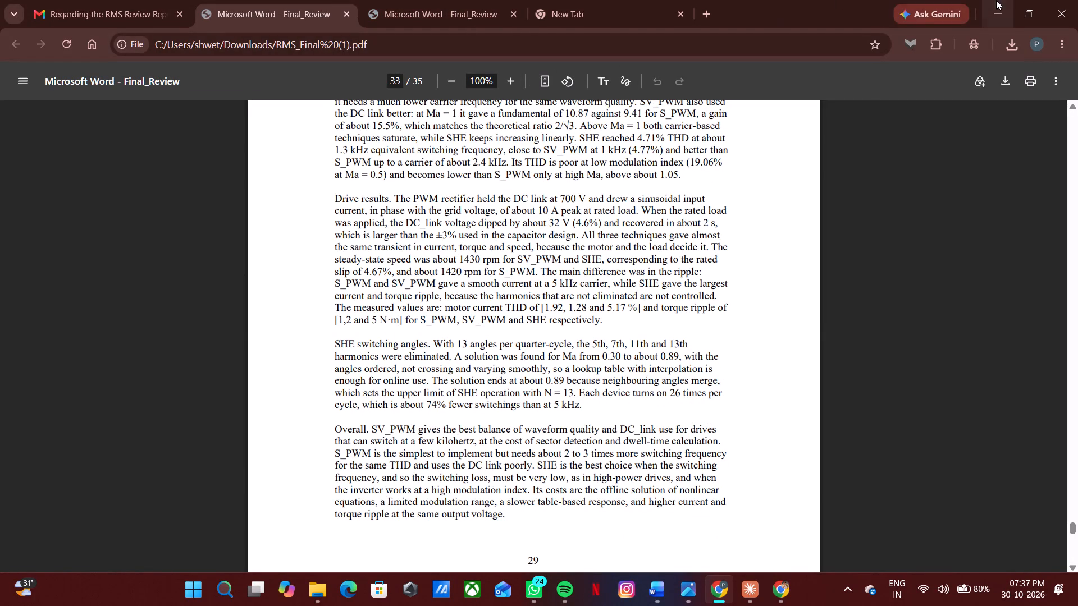
click(996, 0)
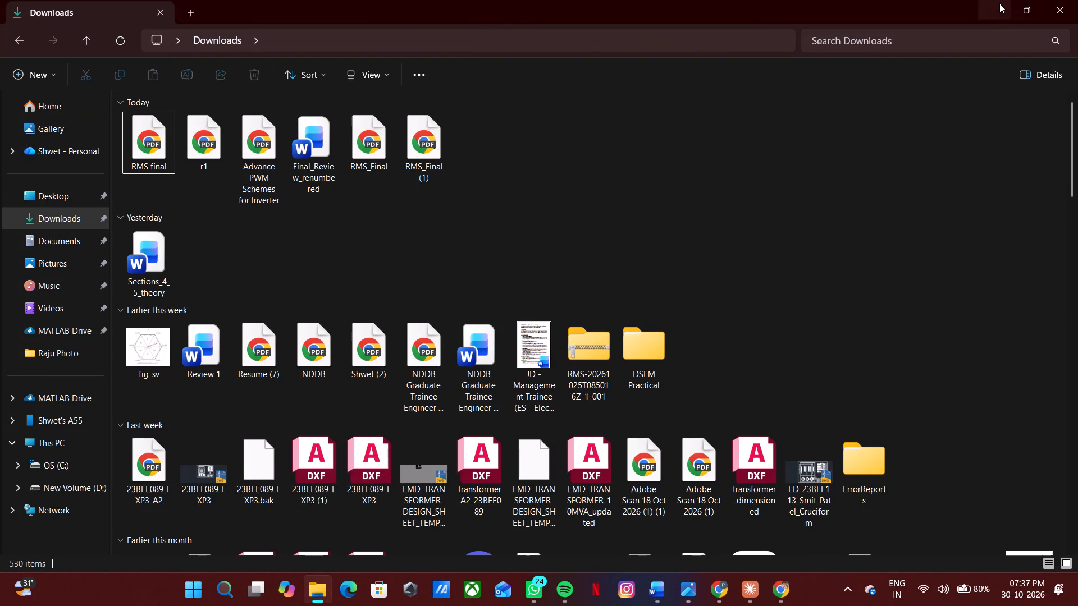
Switch to Final_Review in Word, check its last pages in the print preview, and print pages 4-37 with Microsoft Print to PDF.
click(999, 3)
click(4, 36)
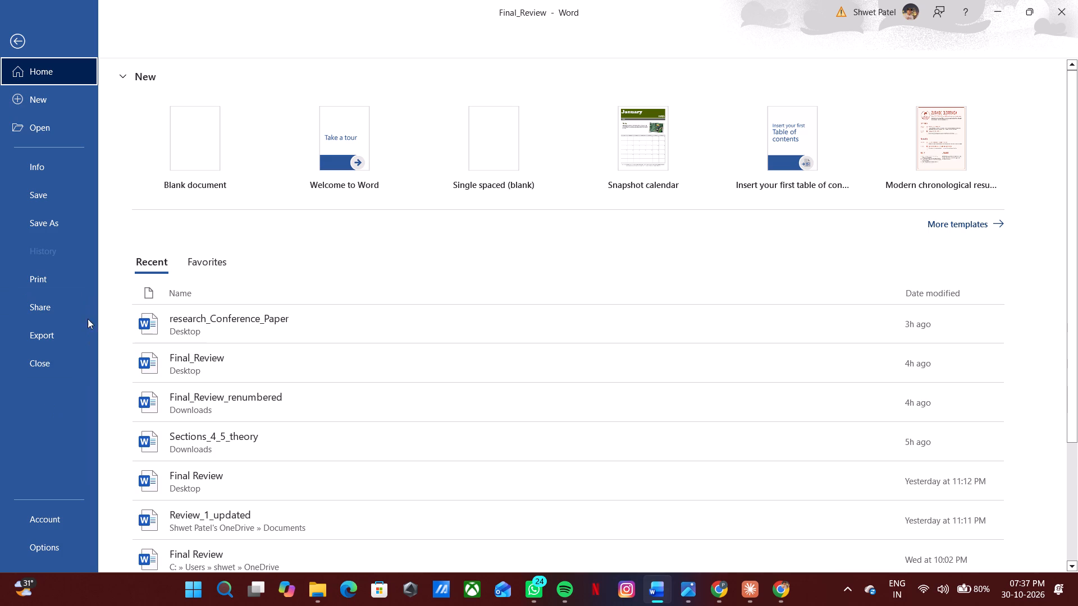
click(56, 280)
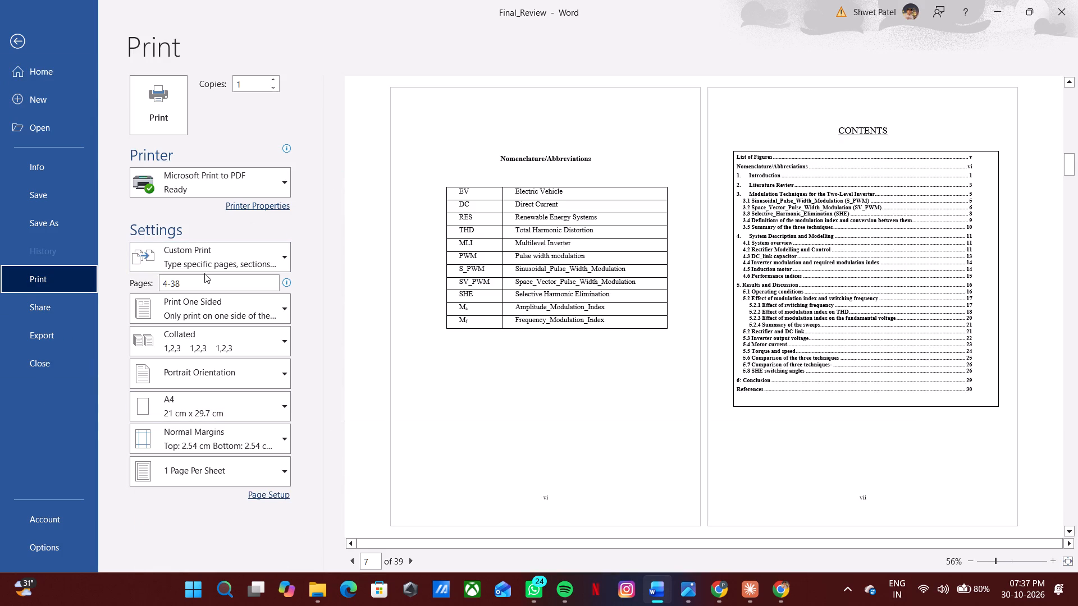
click(199, 283)
click(199, 283)
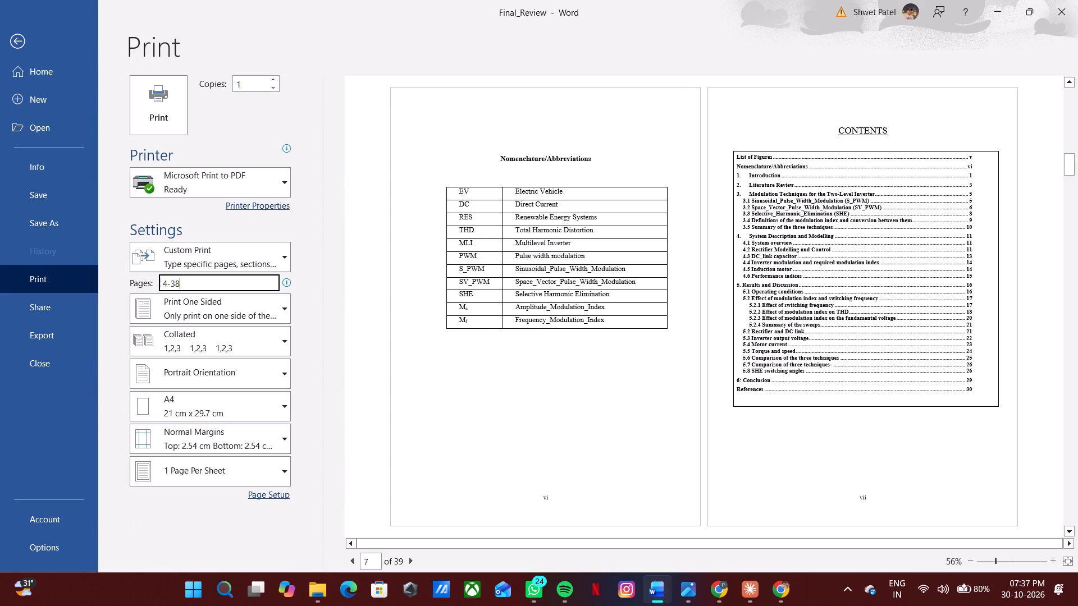
key(BackSpace)
scroll(353, 263, down, 3)
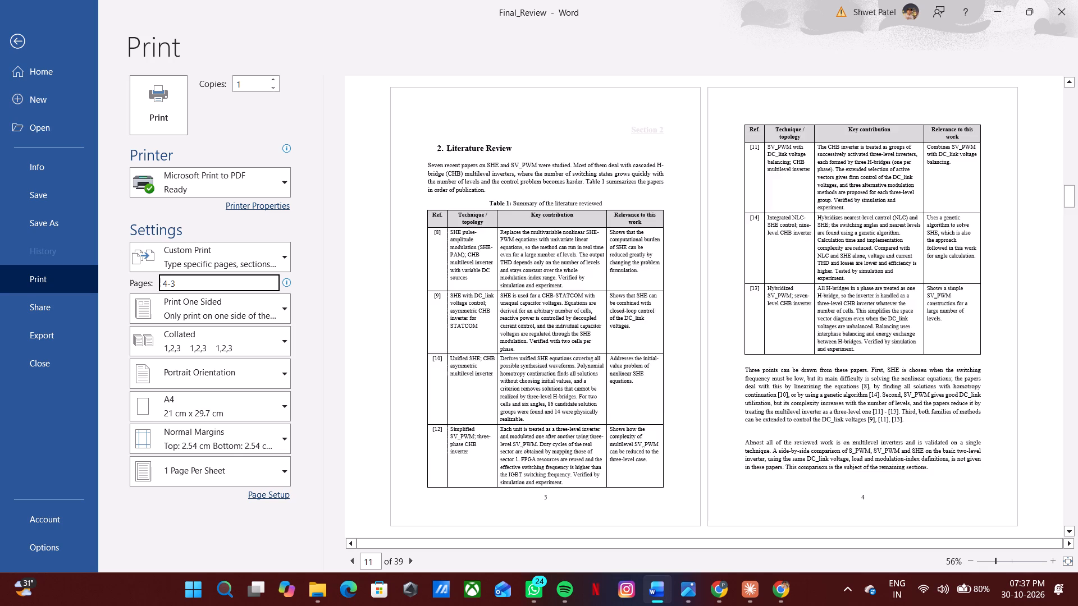
scroll(353, 263, down, 20)
scroll(353, 263, down, 20)
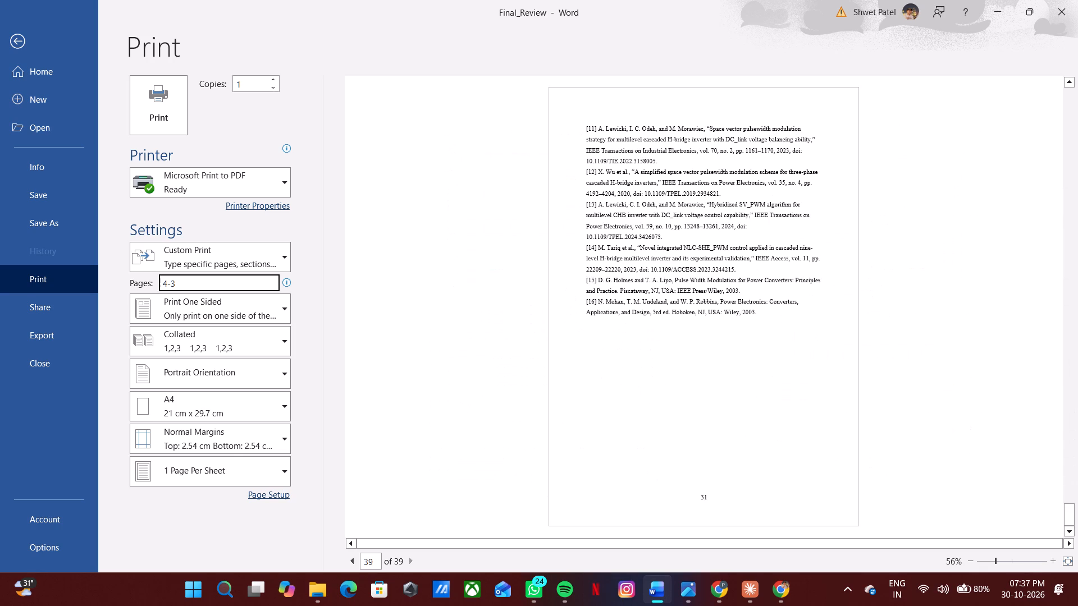
scroll(678, 411, up, 3)
scroll(678, 411, down, 11)
scroll(679, 412, up, 1)
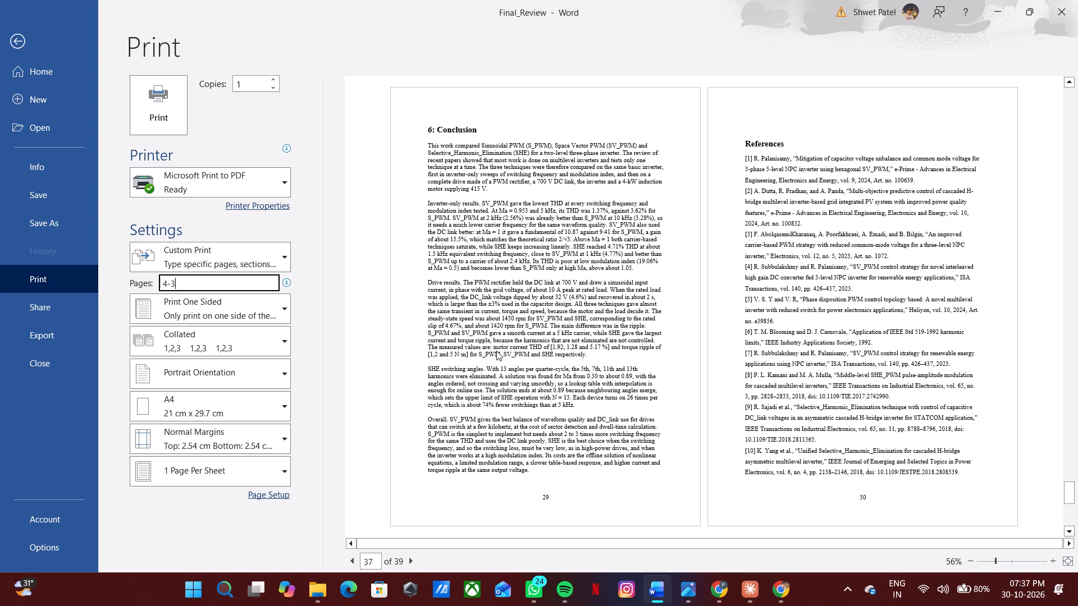
click(197, 285)
key(7)
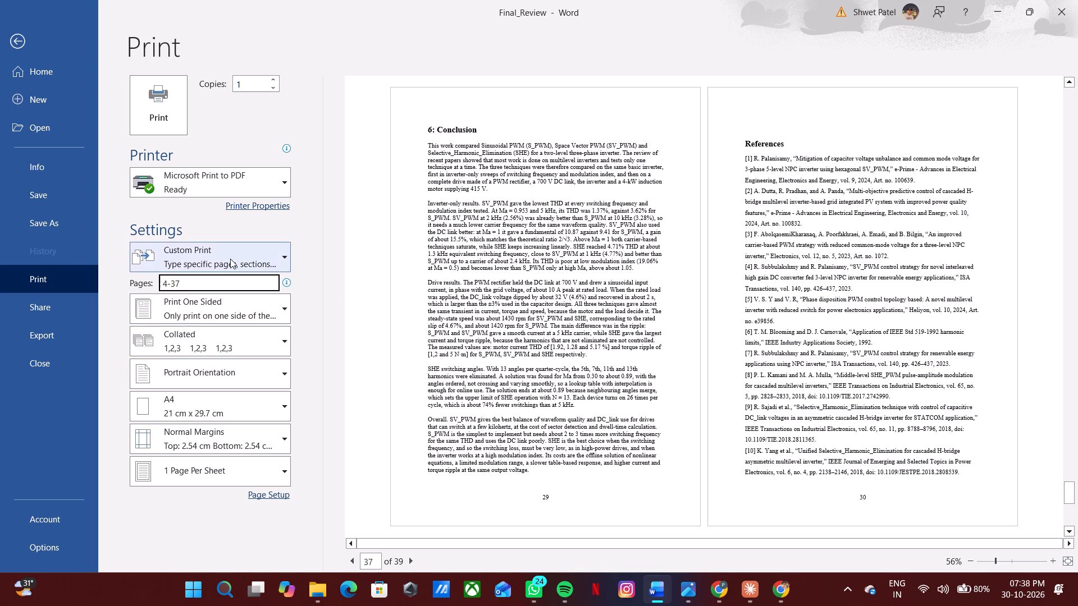
click(264, 261)
click(264, 261)
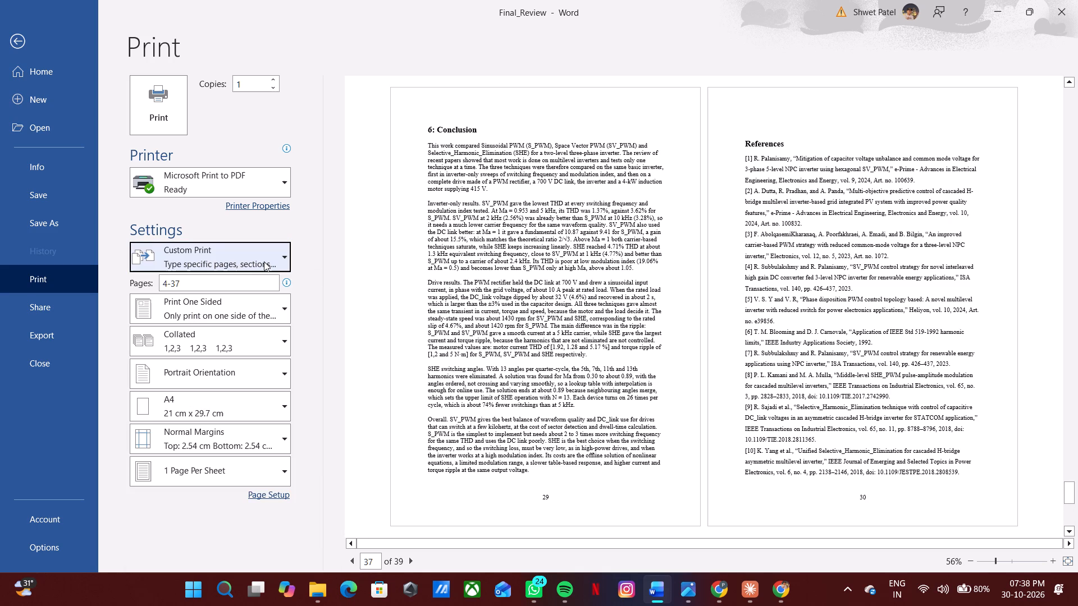
click(149, 112)
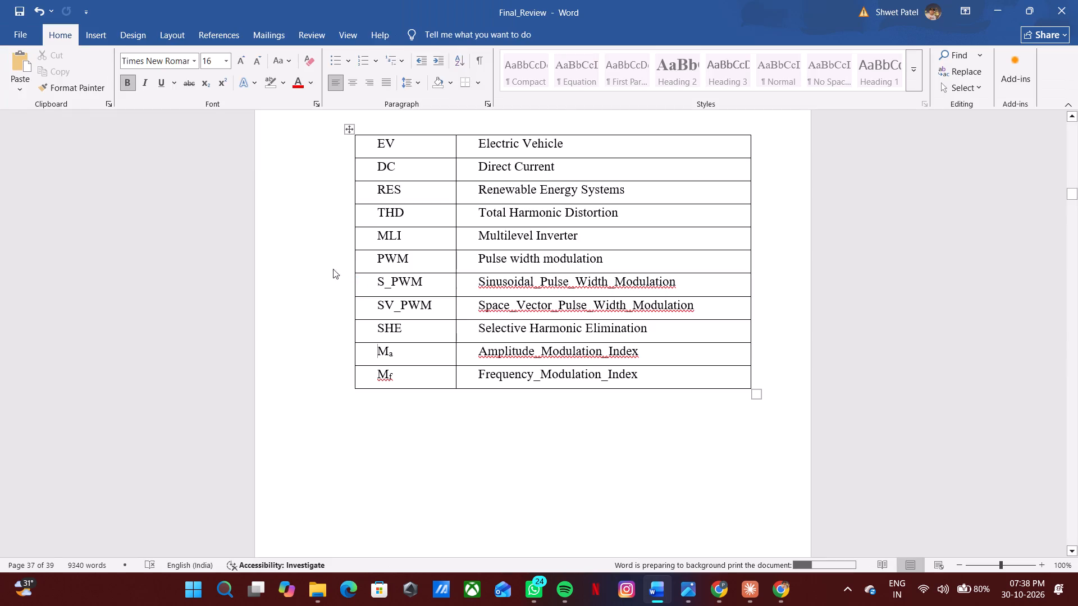
Save the print output in Downloads as RMS_Final.pdf, replacing the existing file.
click(194, 232)
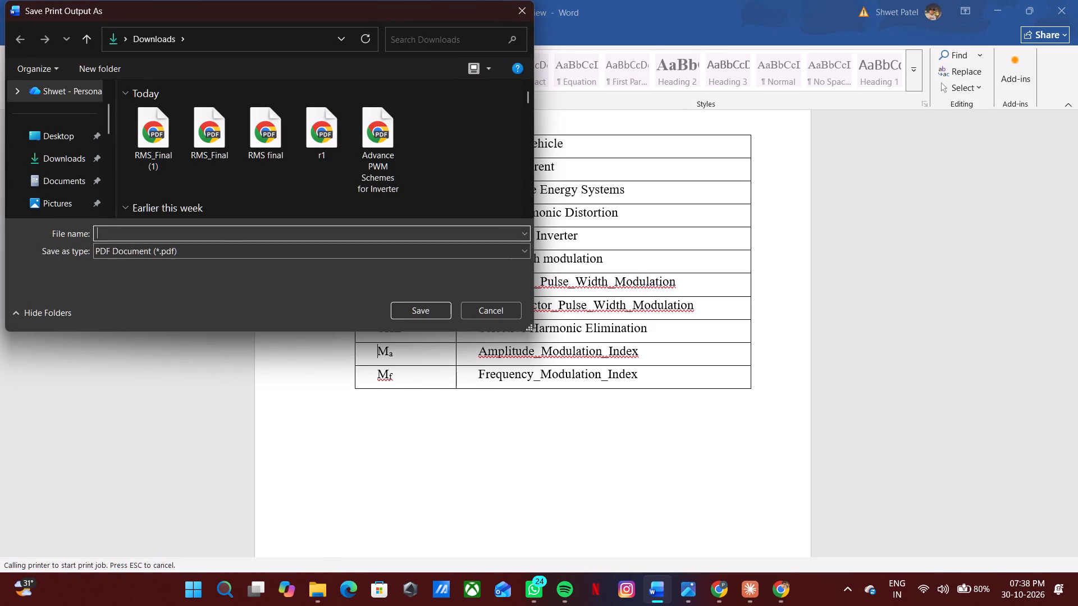
text(RMS)
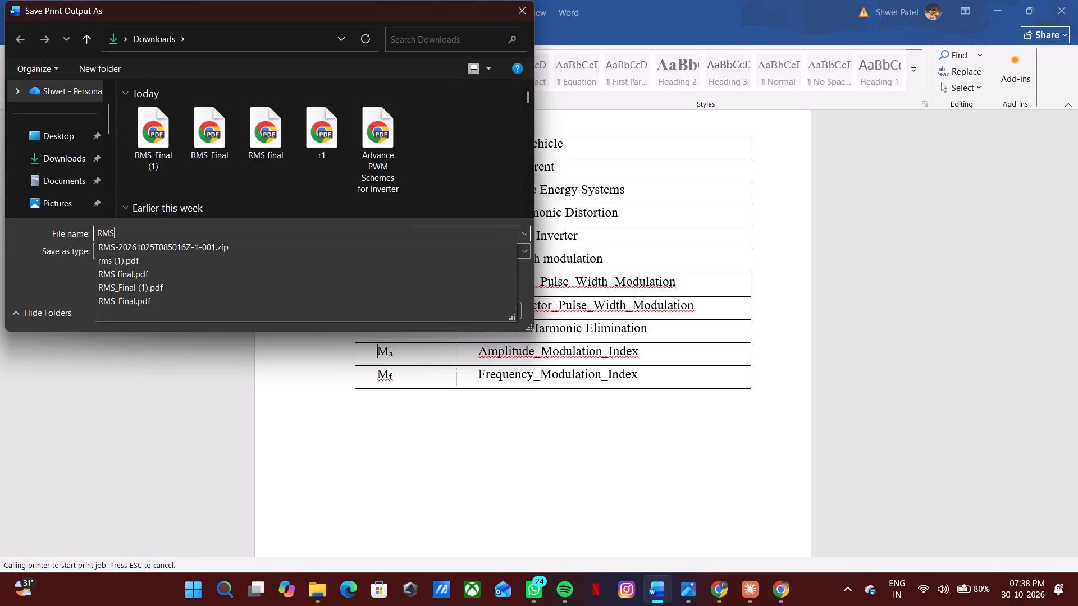
text(_f)
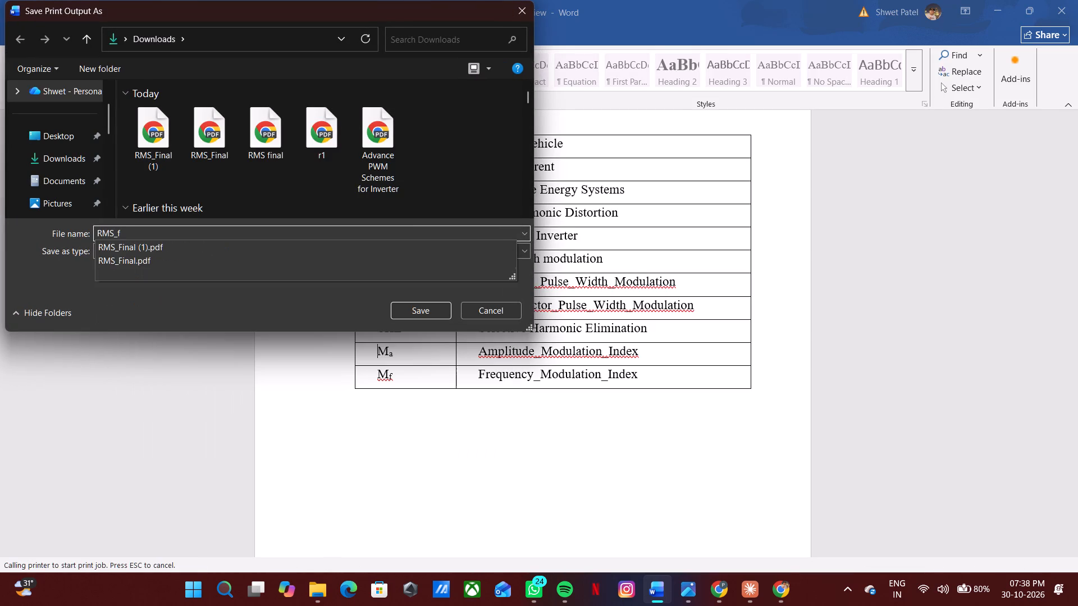
key(Down)
key(Down)
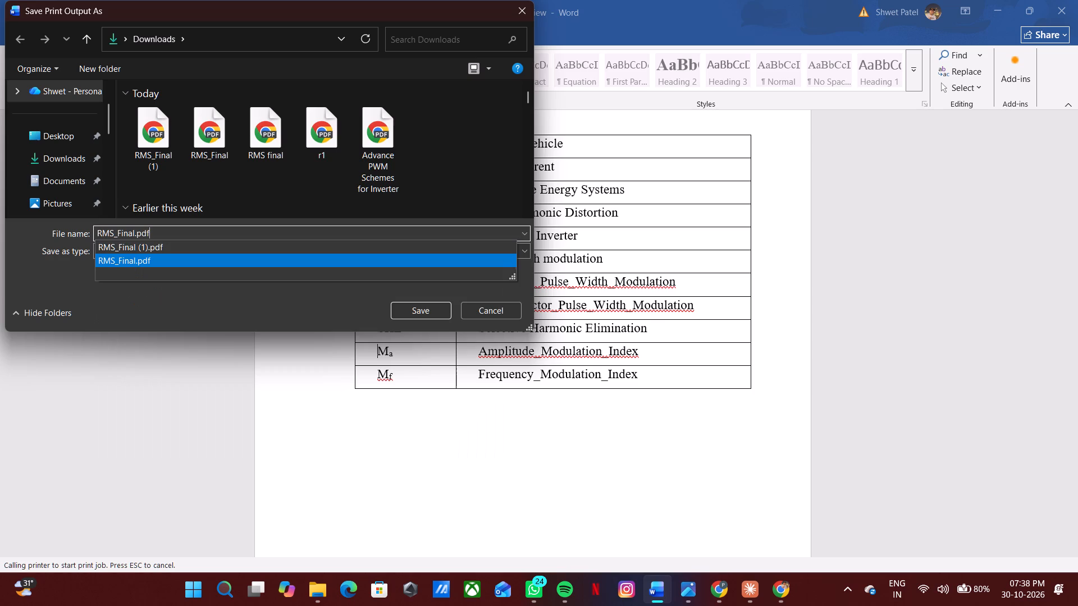
key(Return)
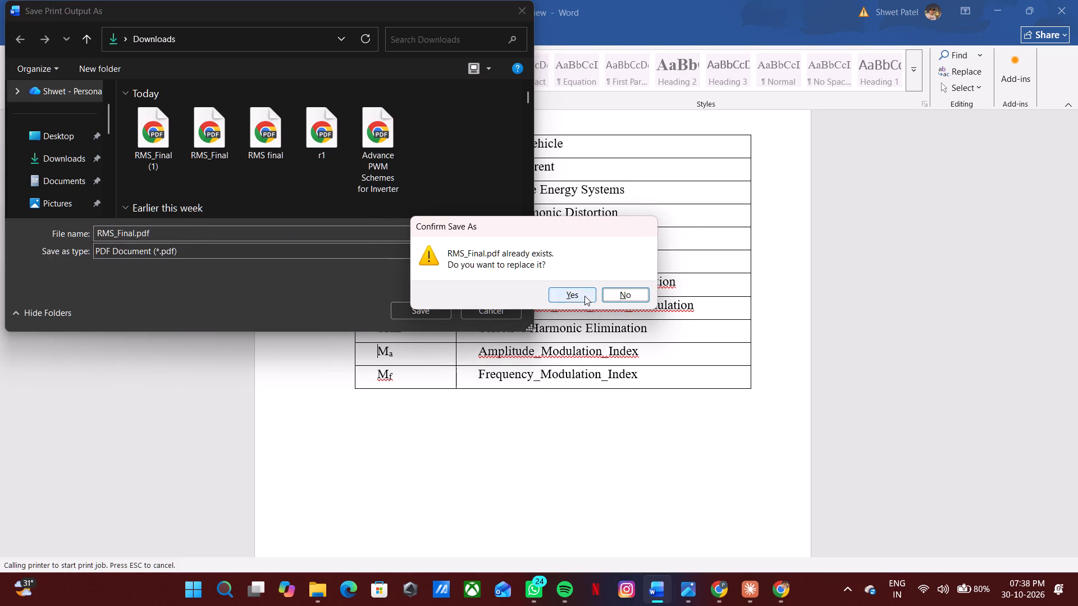
click(584, 296)
Open RMS_Final from Downloads, reload it until it displays, and check the opening pages, the last page and the References.
click(316, 599)
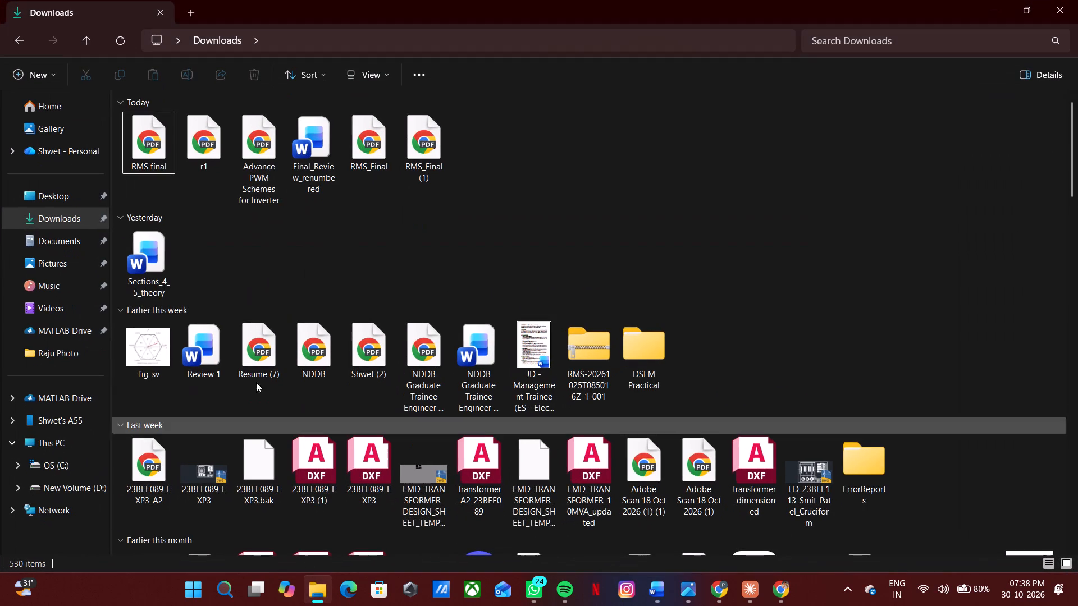
double_click(376, 154)
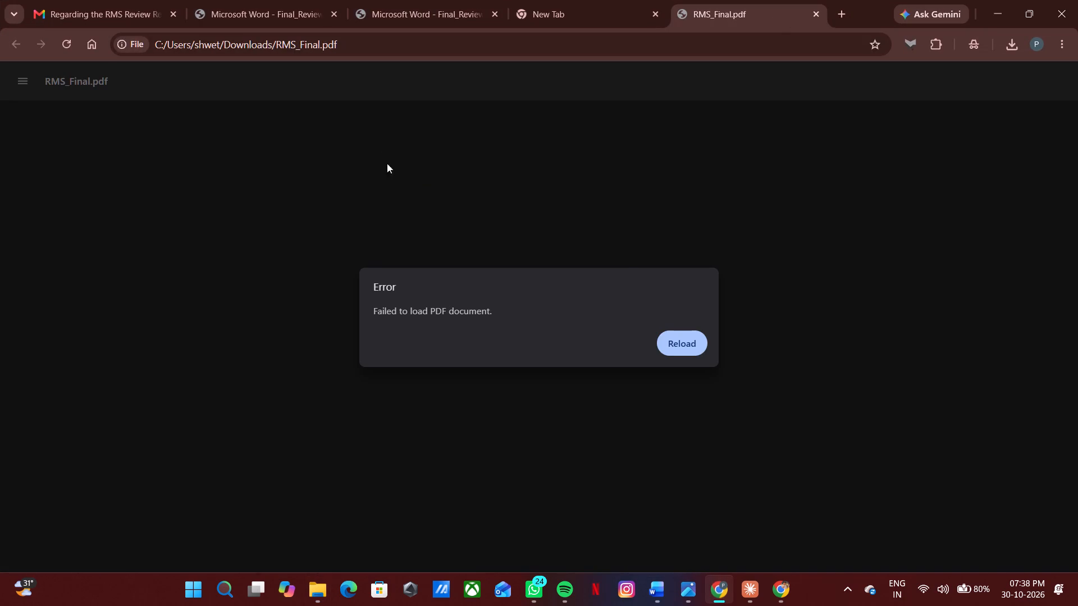
click(687, 345)
triple_click(688, 344)
click(688, 344)
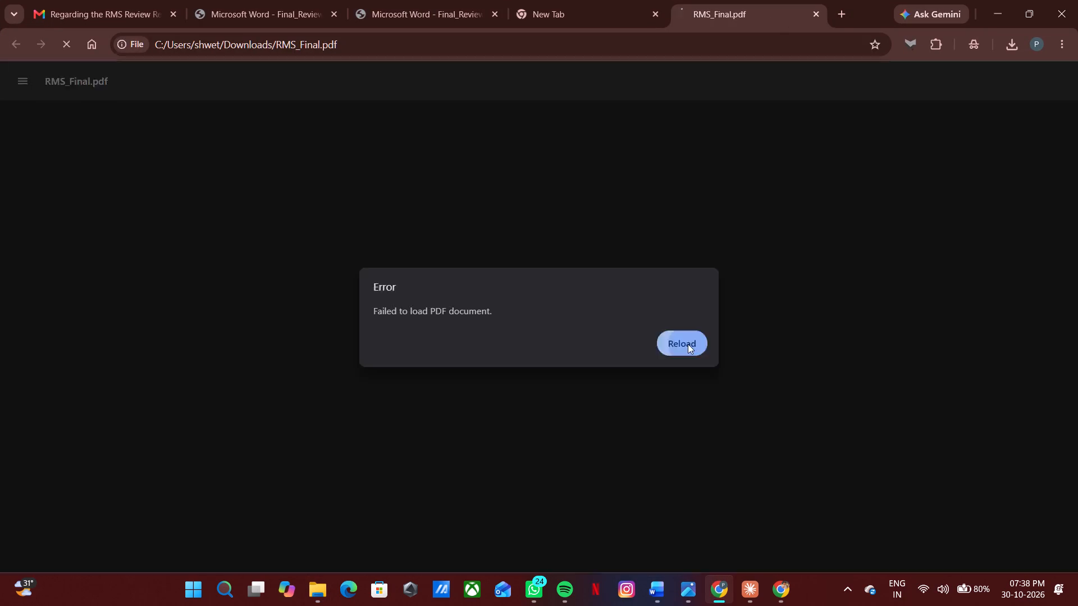
click(656, 12)
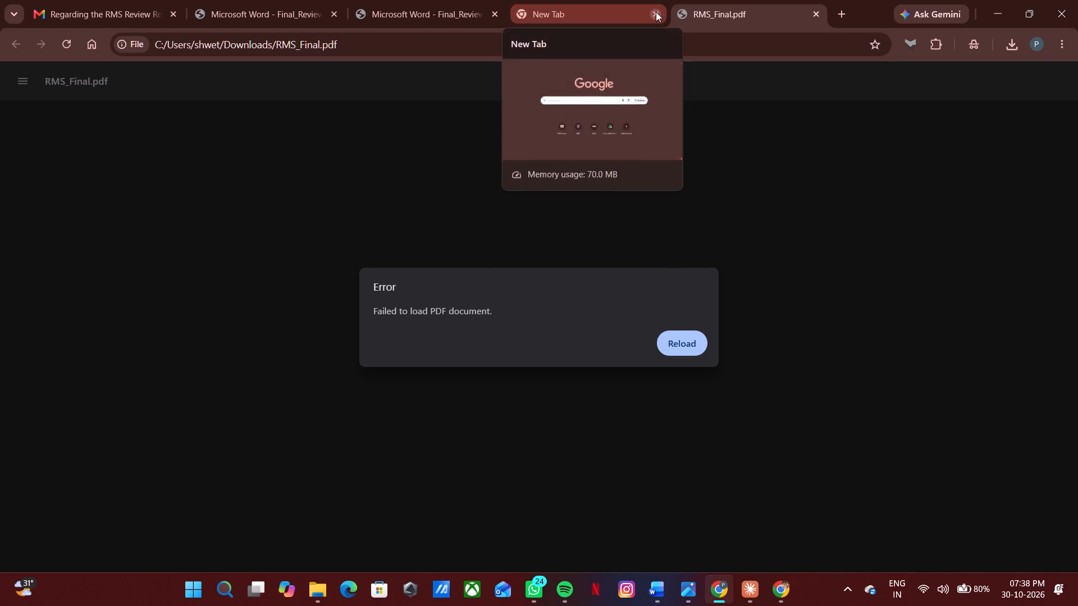
double_click(686, 343)
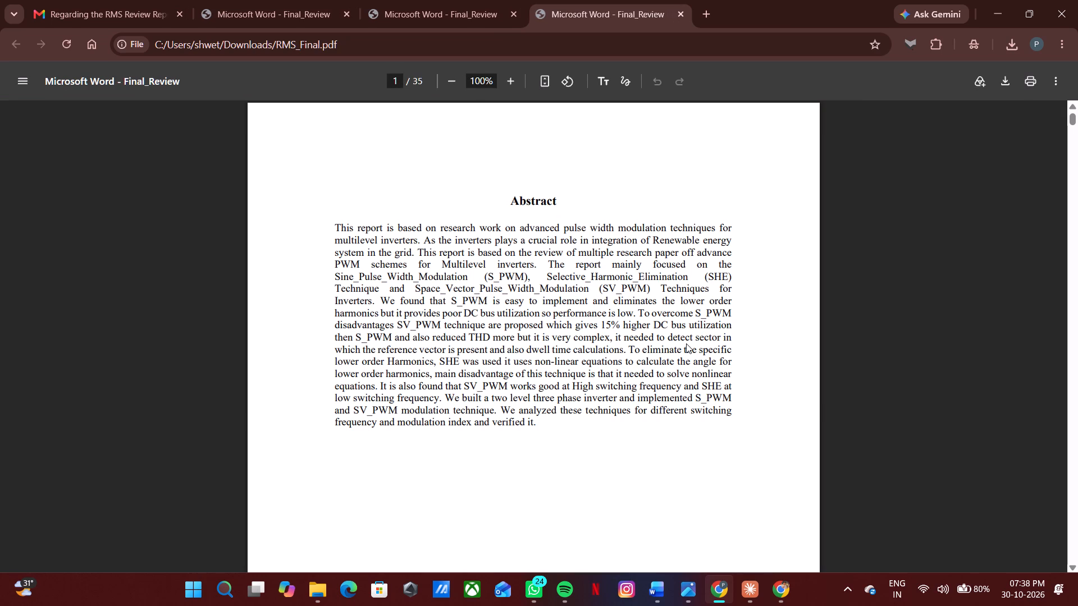
scroll(504, 343, down, 13)
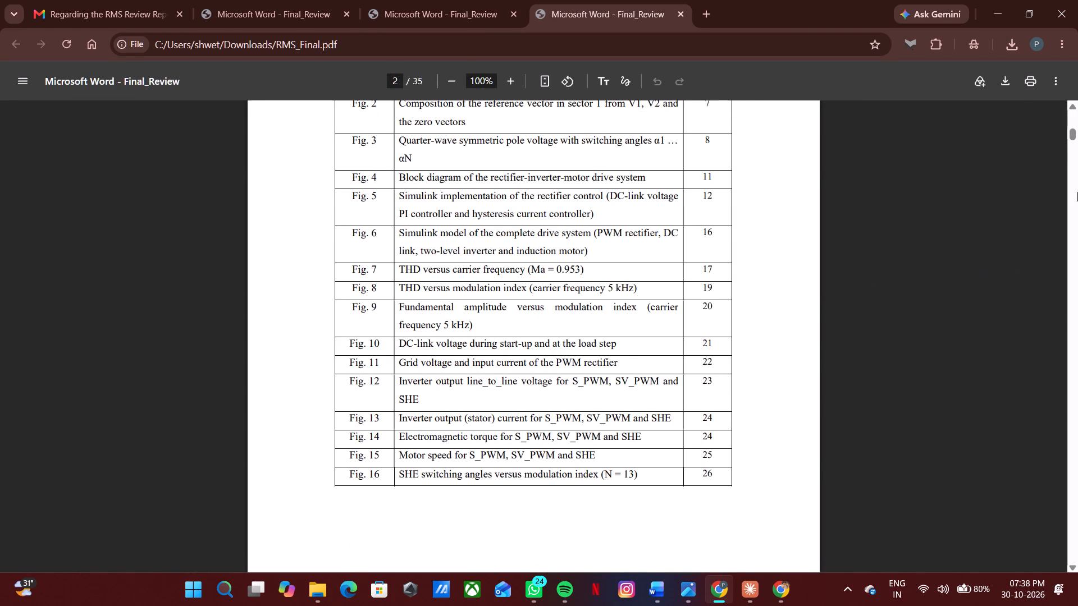
drag(1074, 134, 1077, 605)
scroll(611, 456, up, 2)
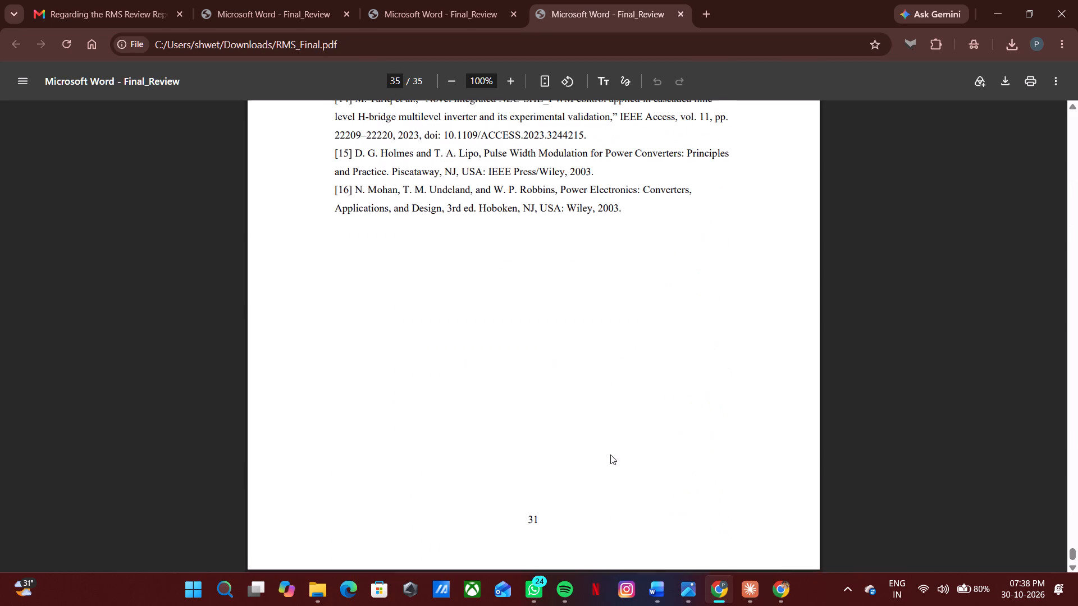
scroll(610, 454, up, 8)
scroll(236, 283, up, 4)
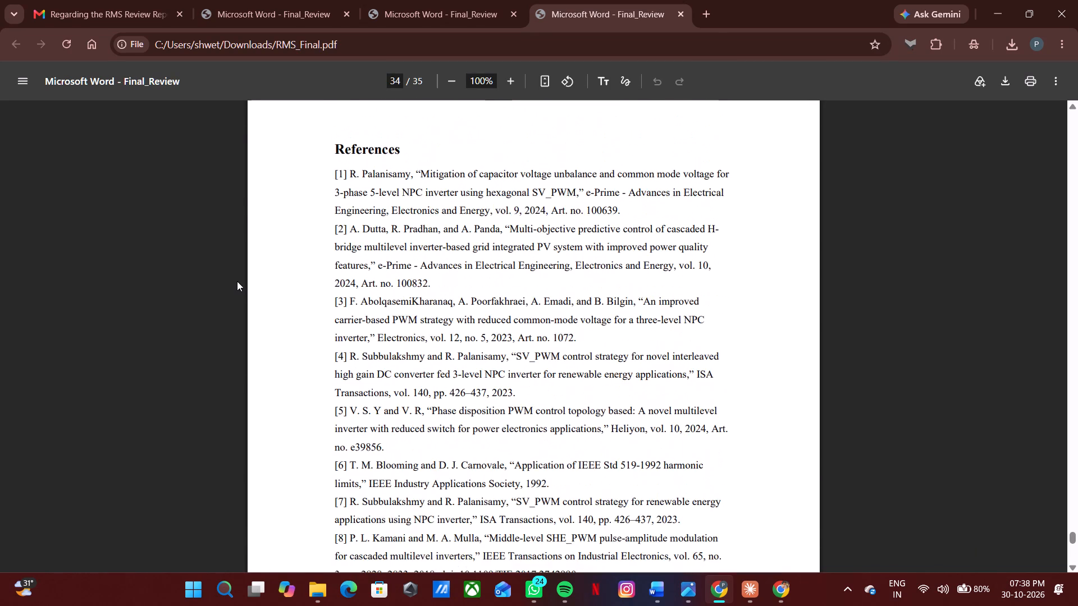
scroll(237, 281, up, 2)
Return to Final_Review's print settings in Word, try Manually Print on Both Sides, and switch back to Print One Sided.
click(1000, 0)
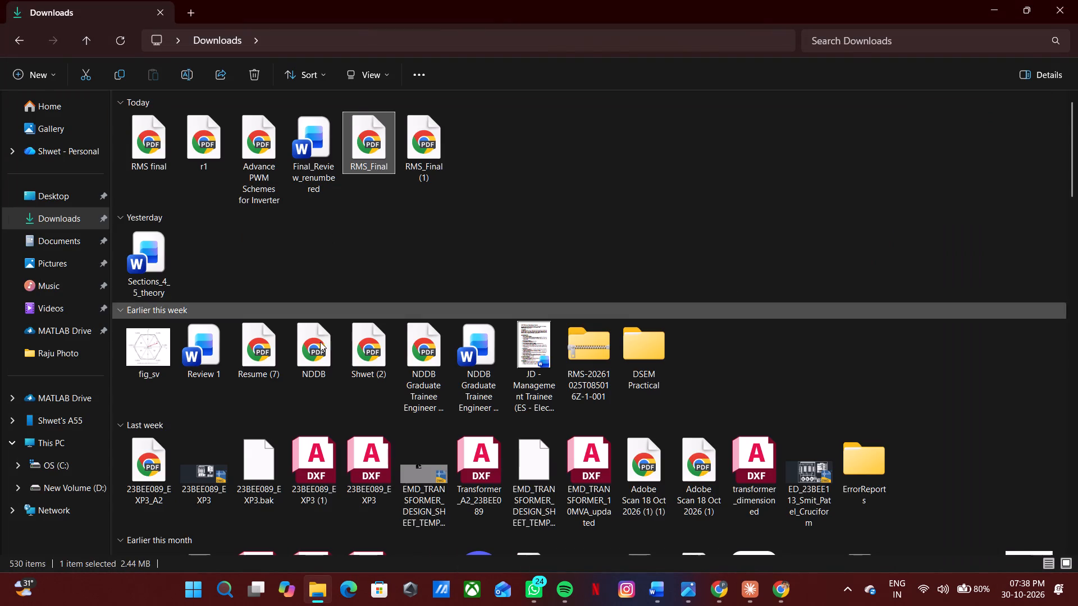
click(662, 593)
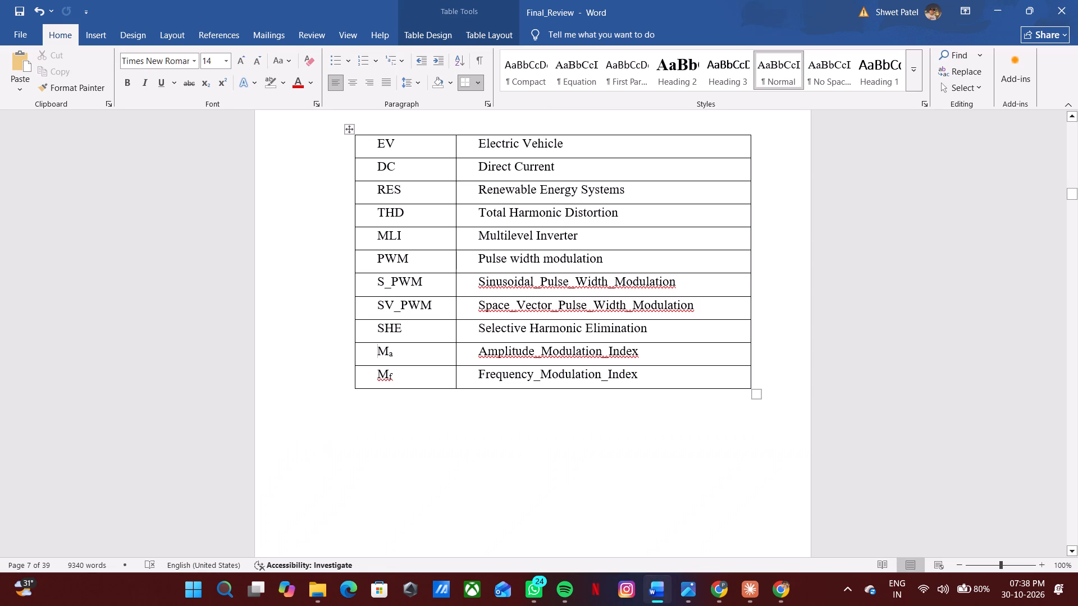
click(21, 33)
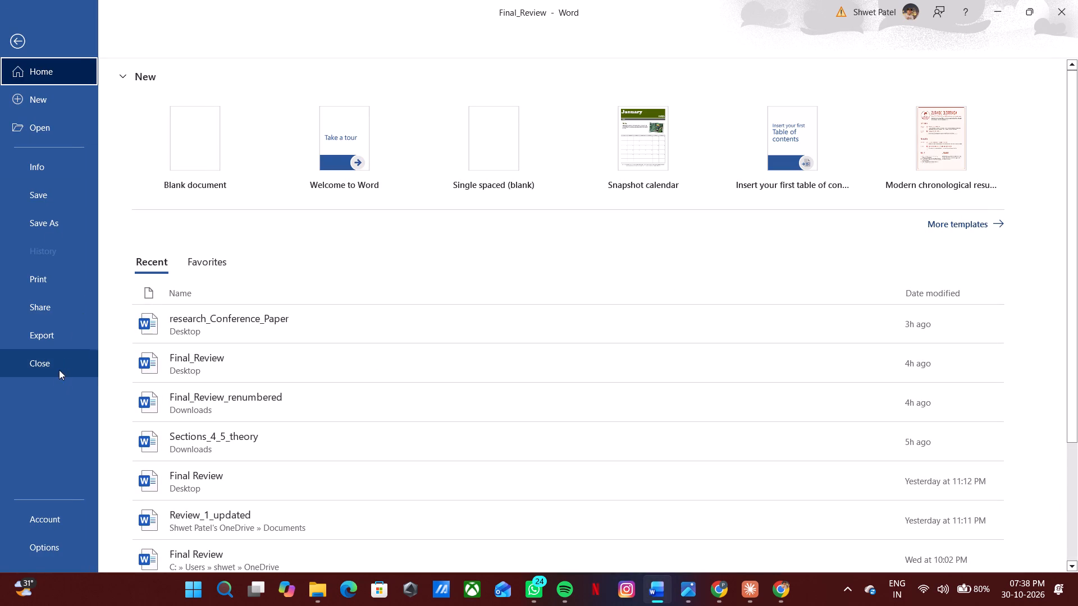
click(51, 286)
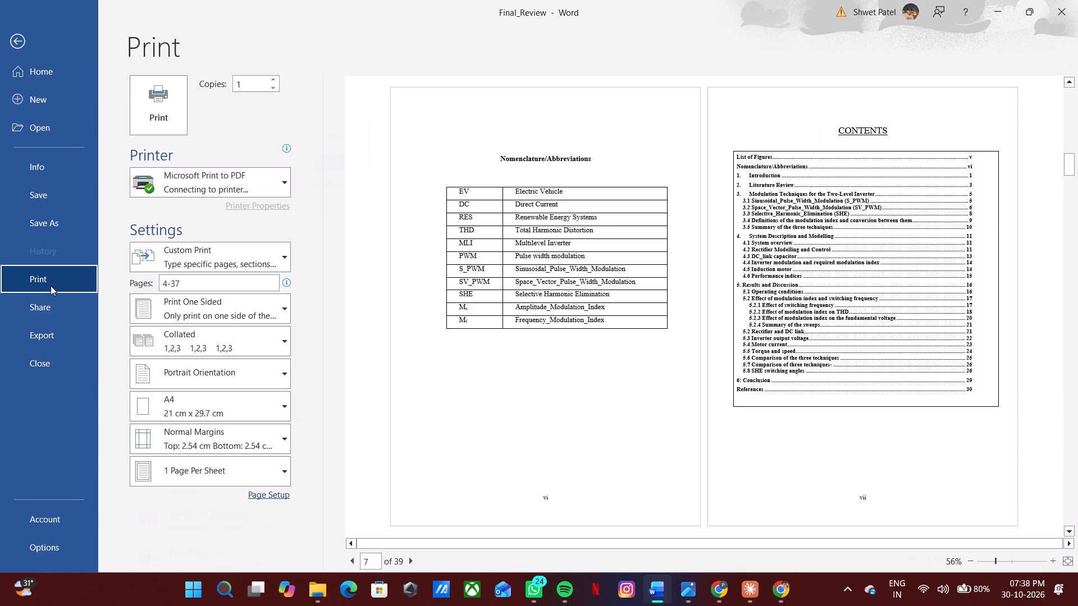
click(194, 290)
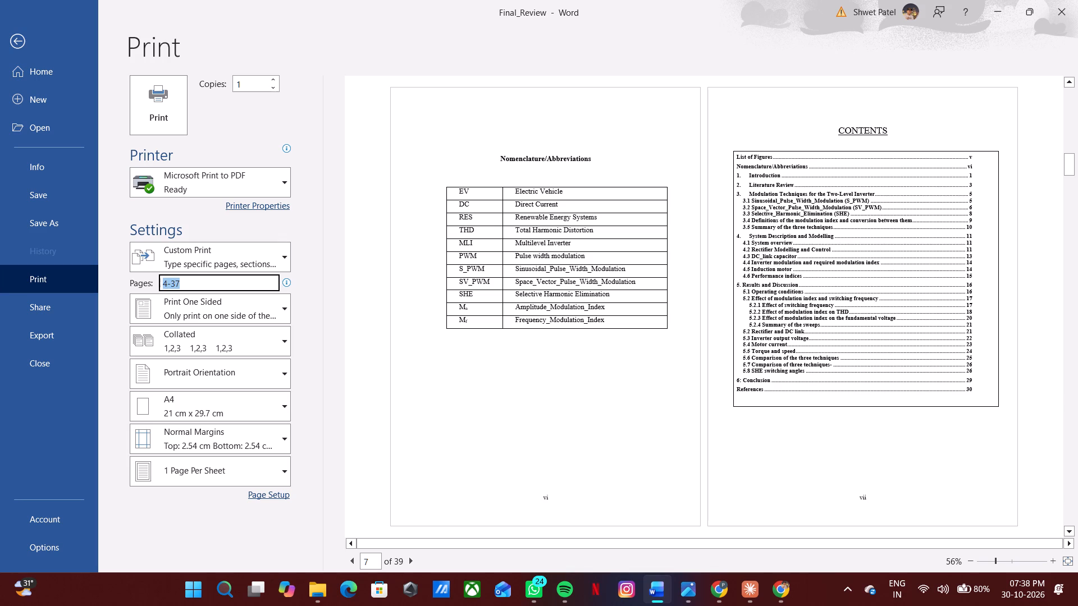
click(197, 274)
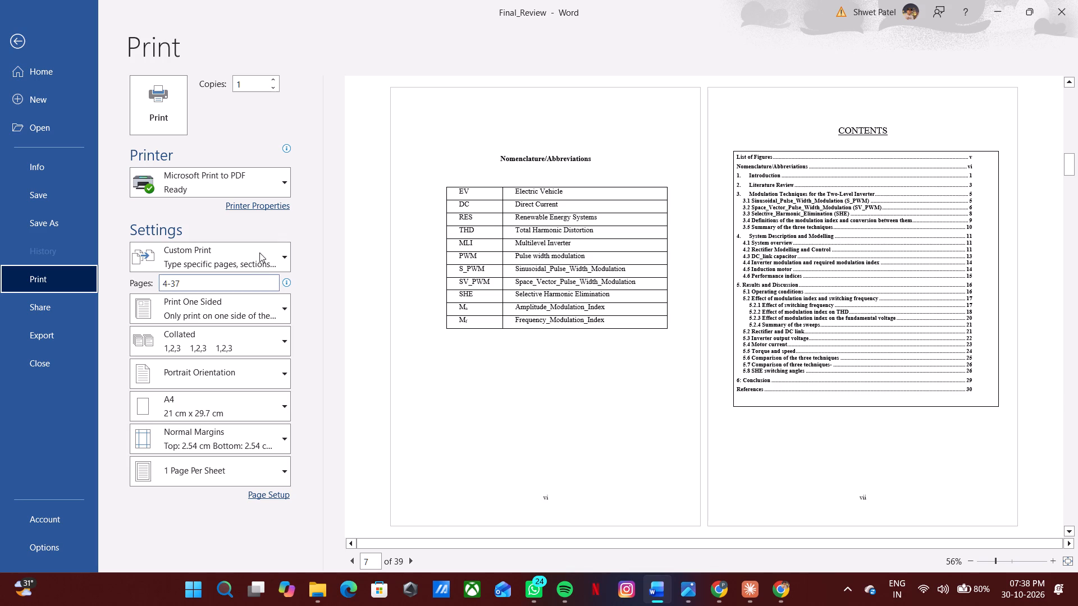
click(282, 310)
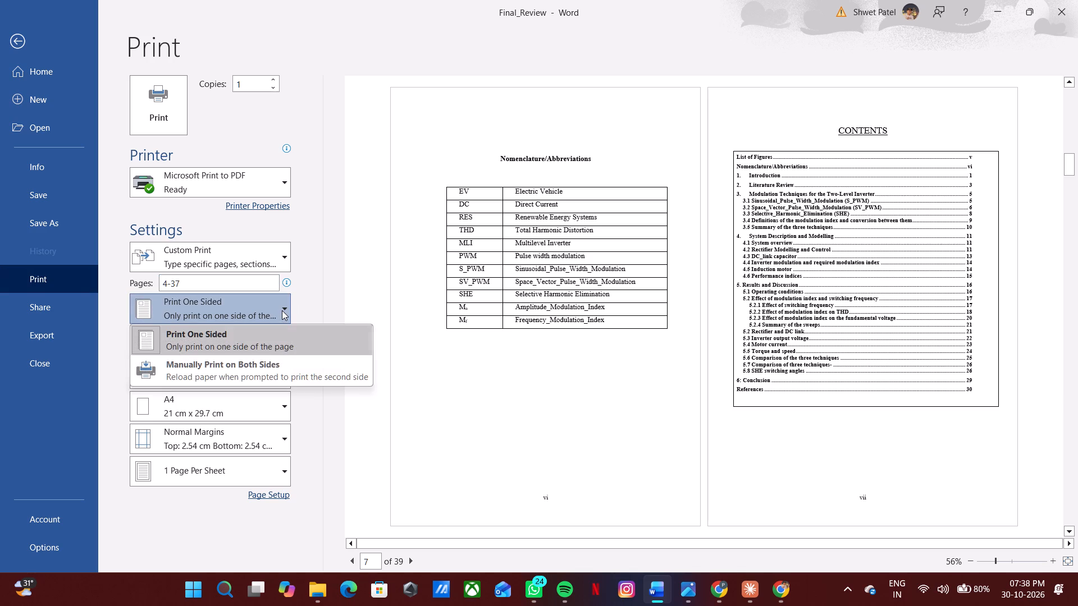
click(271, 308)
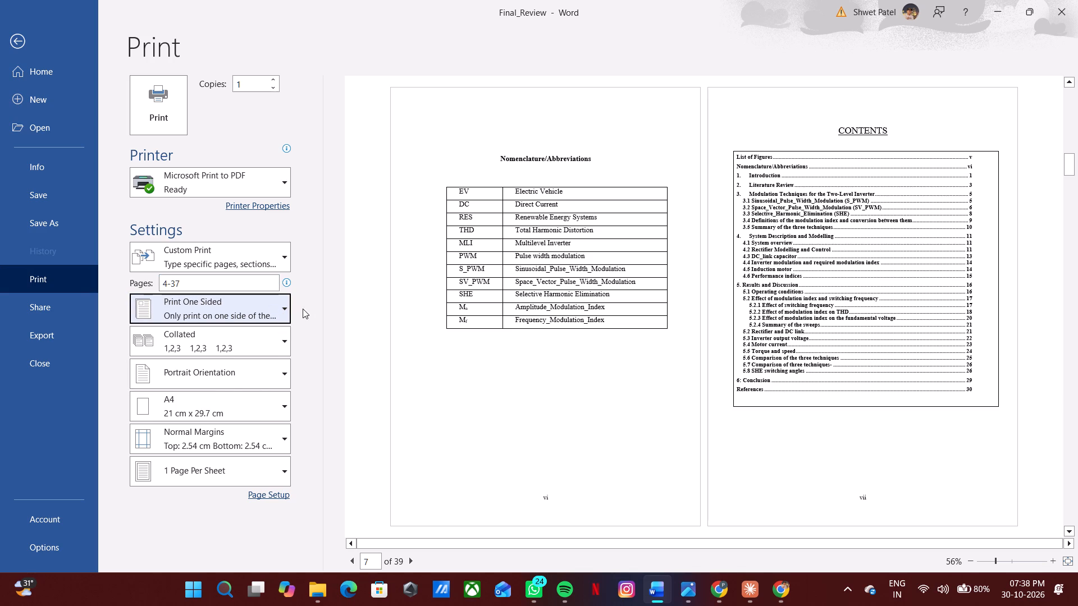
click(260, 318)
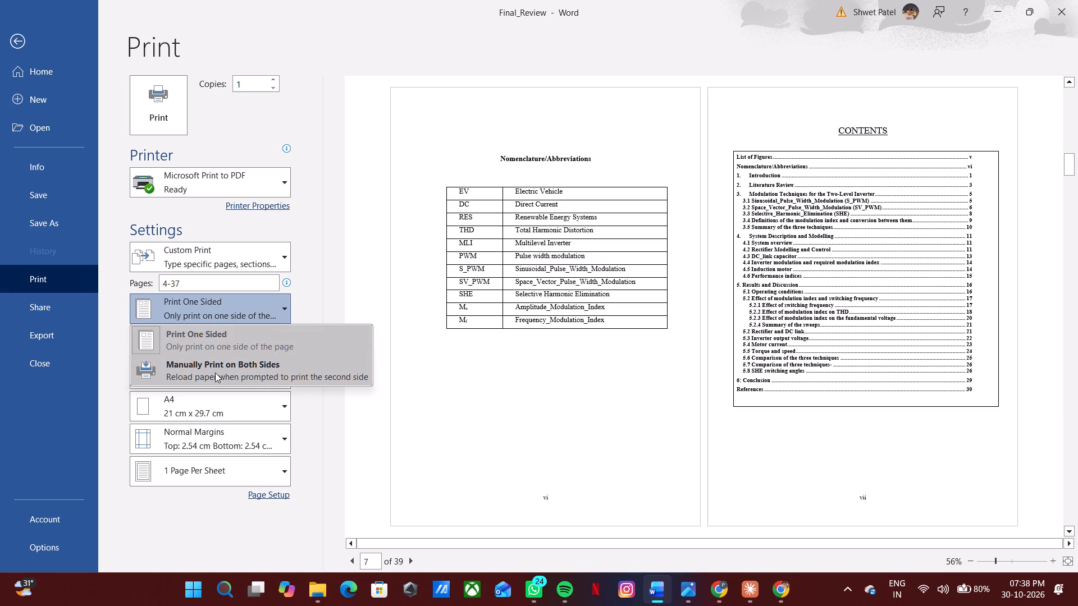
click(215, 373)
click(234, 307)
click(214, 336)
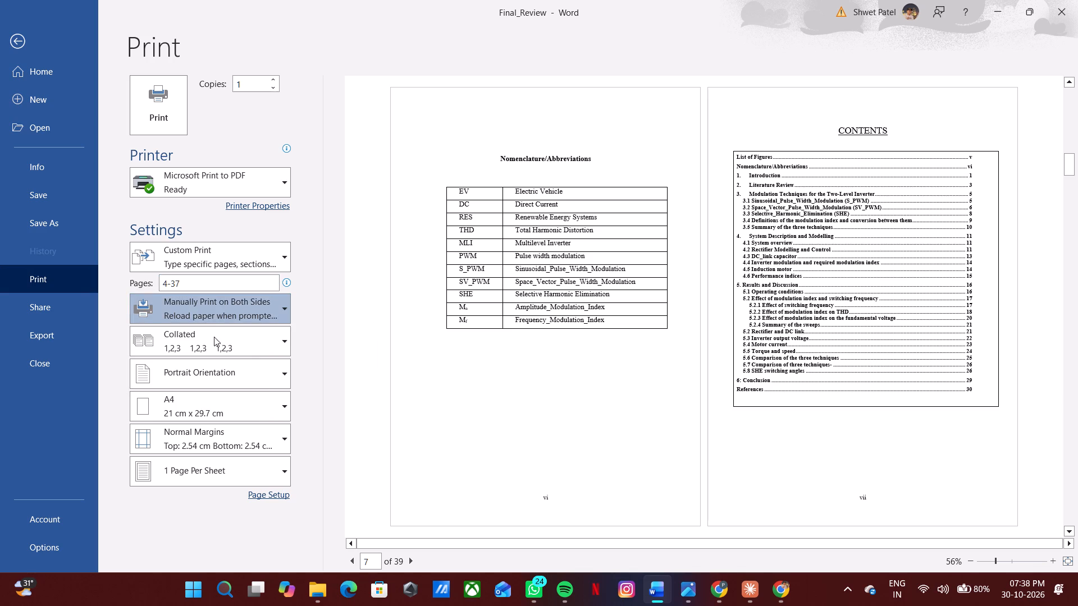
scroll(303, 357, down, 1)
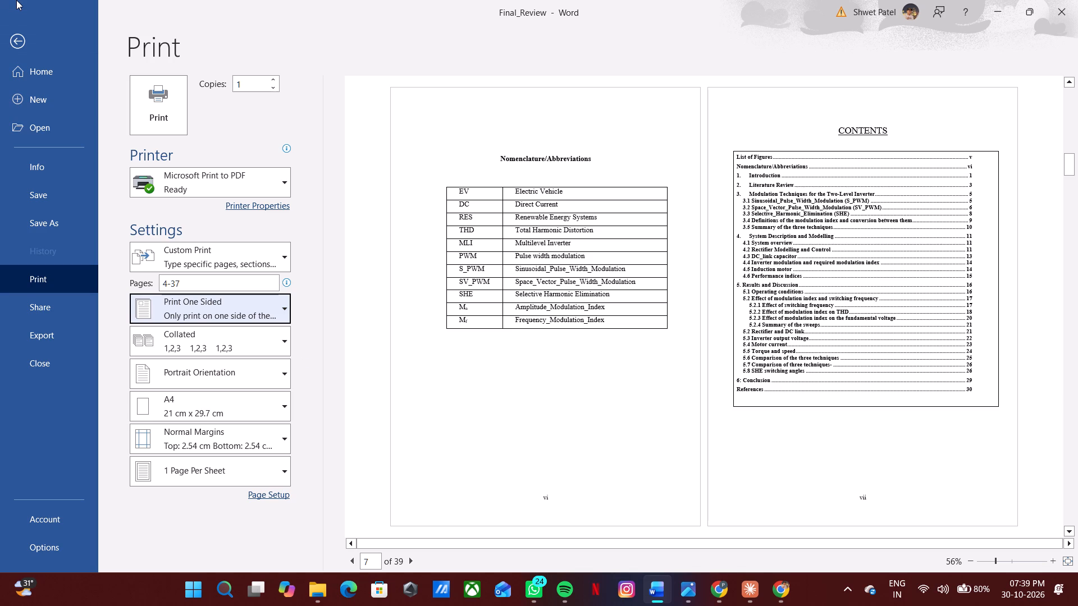
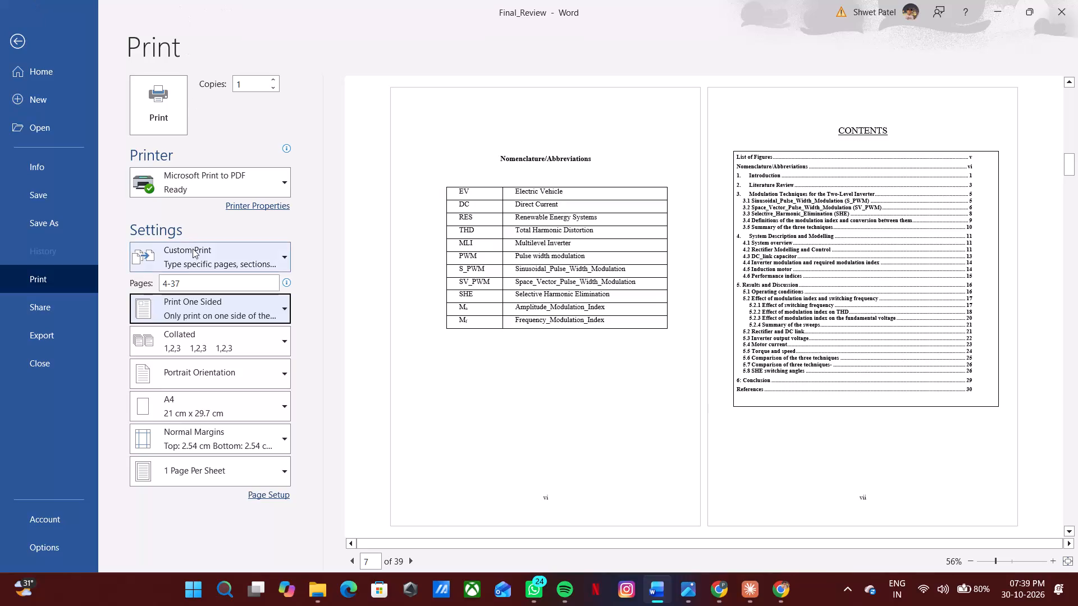
Print pages 4-36 of Final_Review with Microsoft Print to PDF and save the output in Downloads as f1.
click(216, 292)
double_click(194, 283)
key(BackSpace)
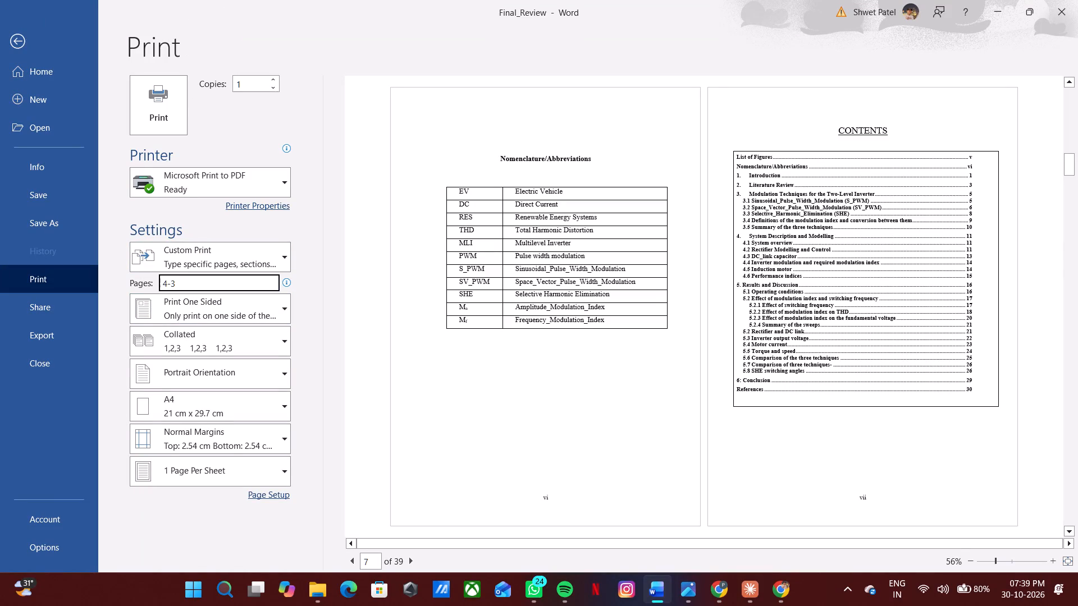
key(6)
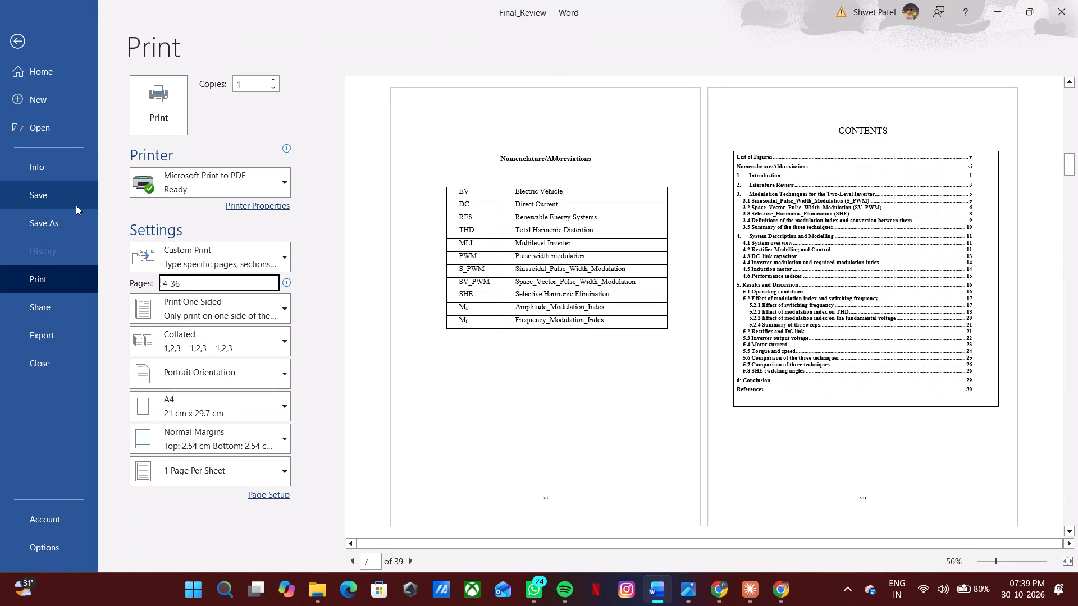
click(139, 145)
click(152, 128)
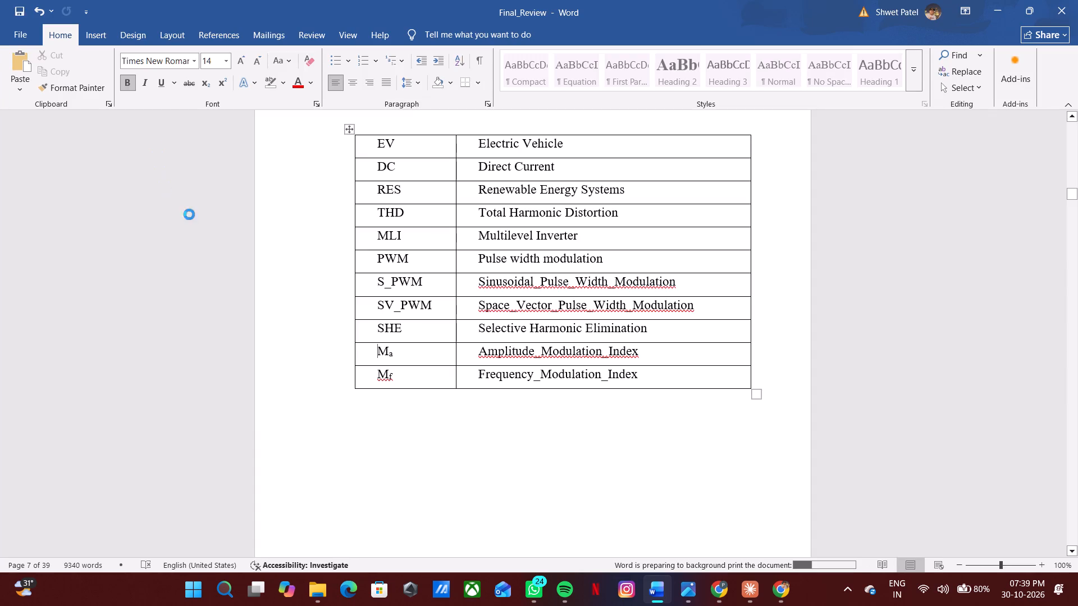
click(211, 236)
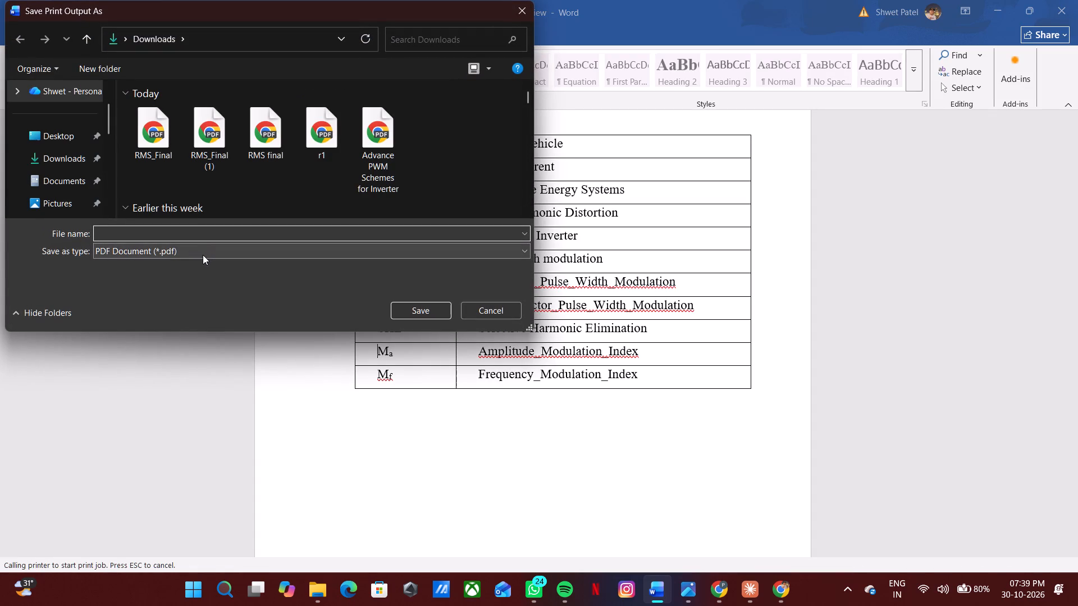
text(f1)
click(433, 307)
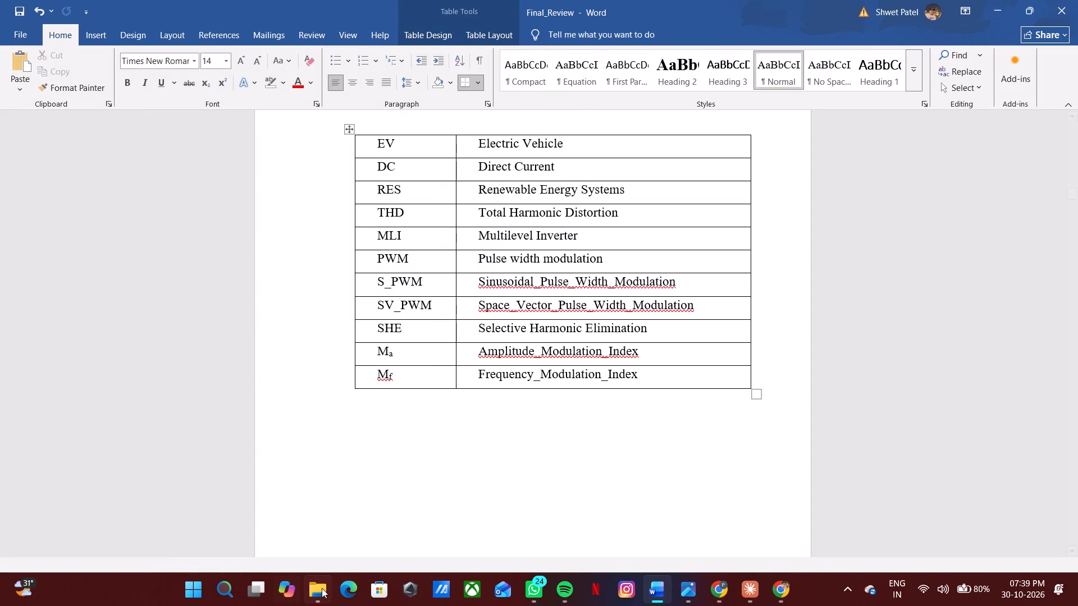
Open f1 from Downloads in Chrome, reload it until it displays, and check its opening pages and the last references page.
click(322, 588)
double_click(478, 161)
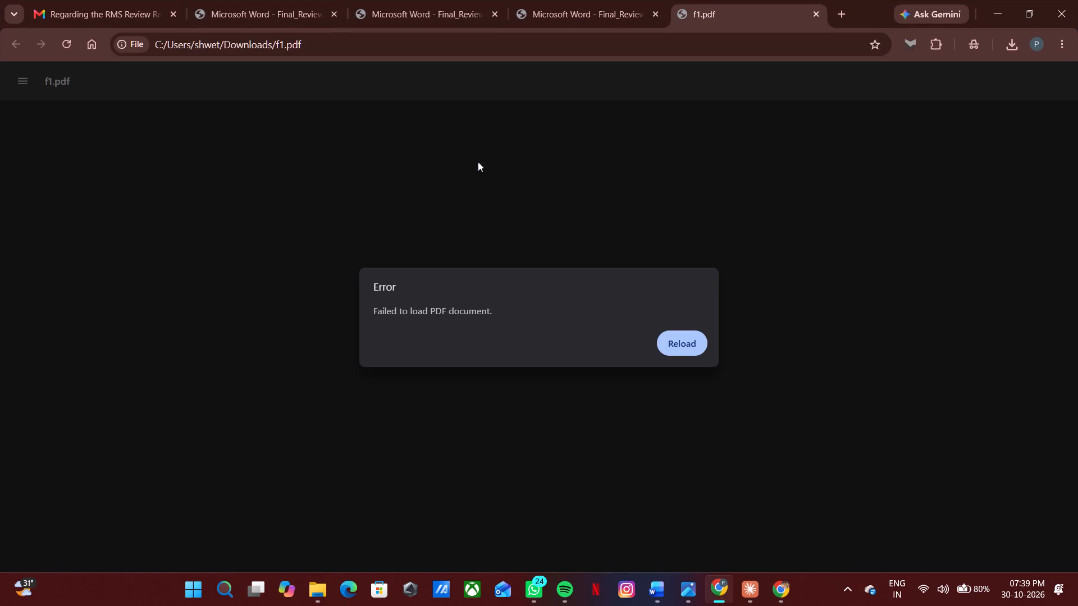
triple_click(682, 342)
triple_click(682, 342)
triple_click(682, 342)
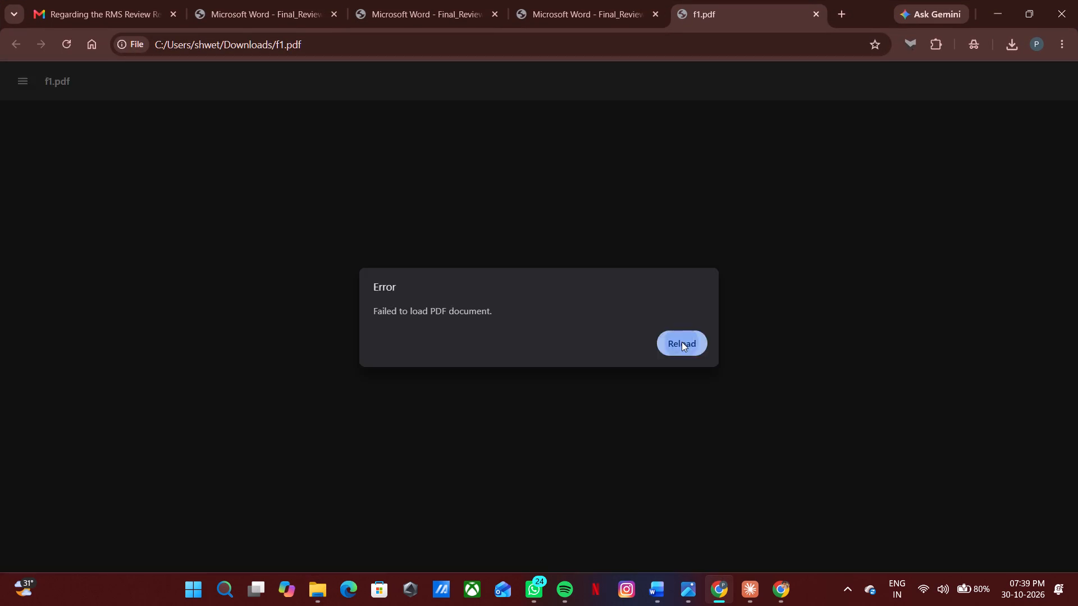
triple_click(682, 342)
click(682, 342)
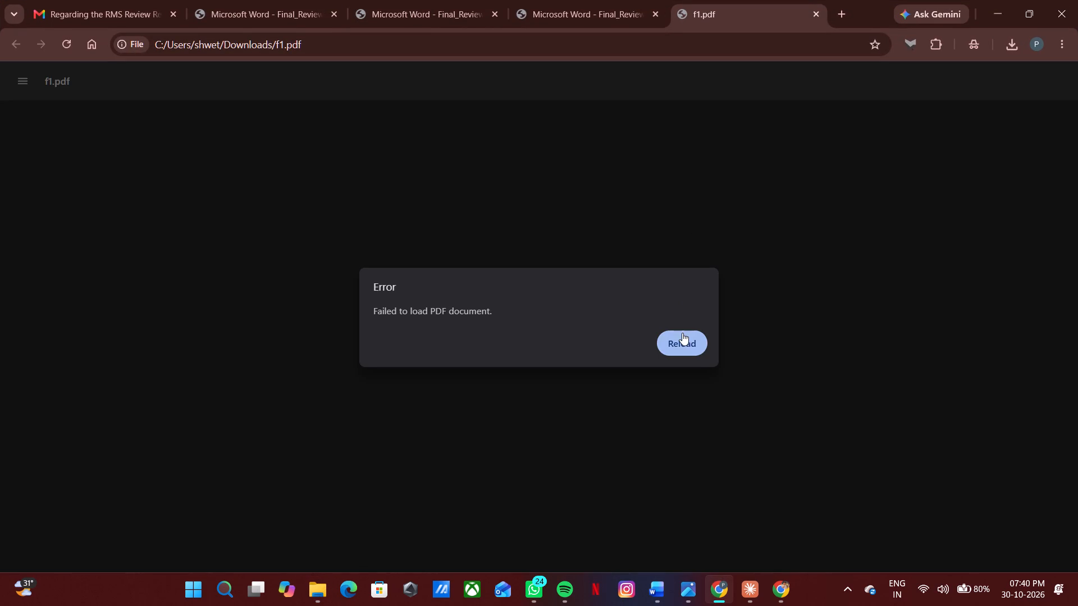
click(682, 333)
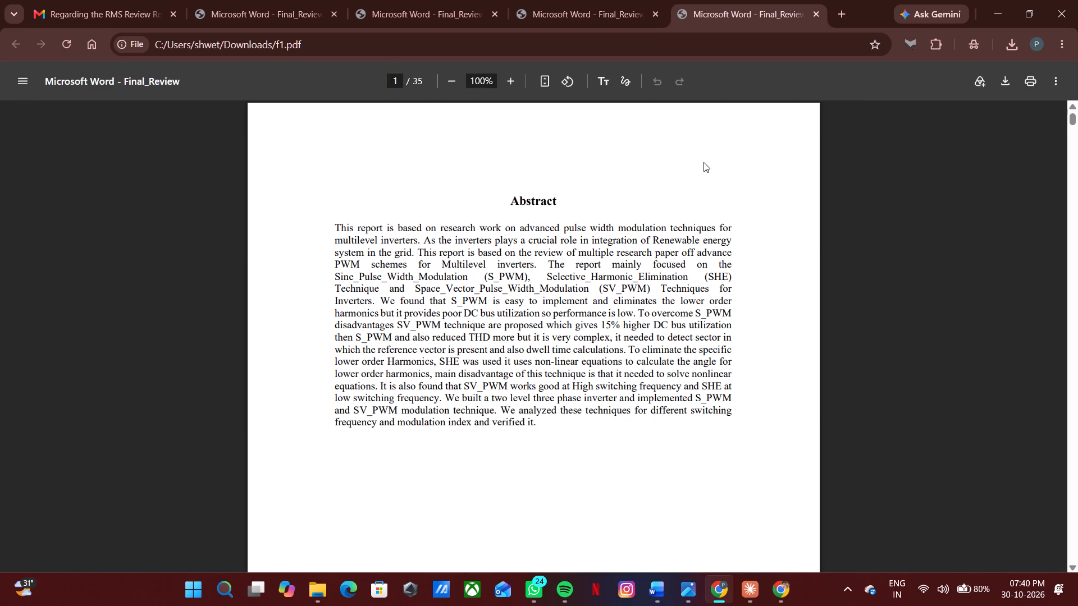
drag(1068, 112, 1077, 151)
drag(1077, 123, 1077, 334)
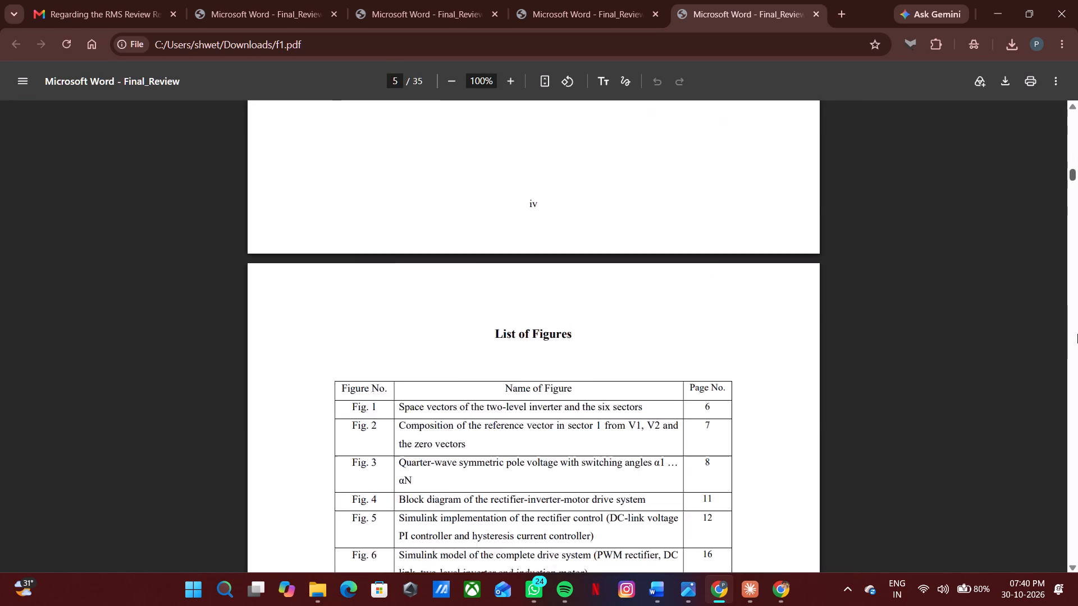
drag(1077, 334, 1066, 605)
scroll(632, 458, up, 6)
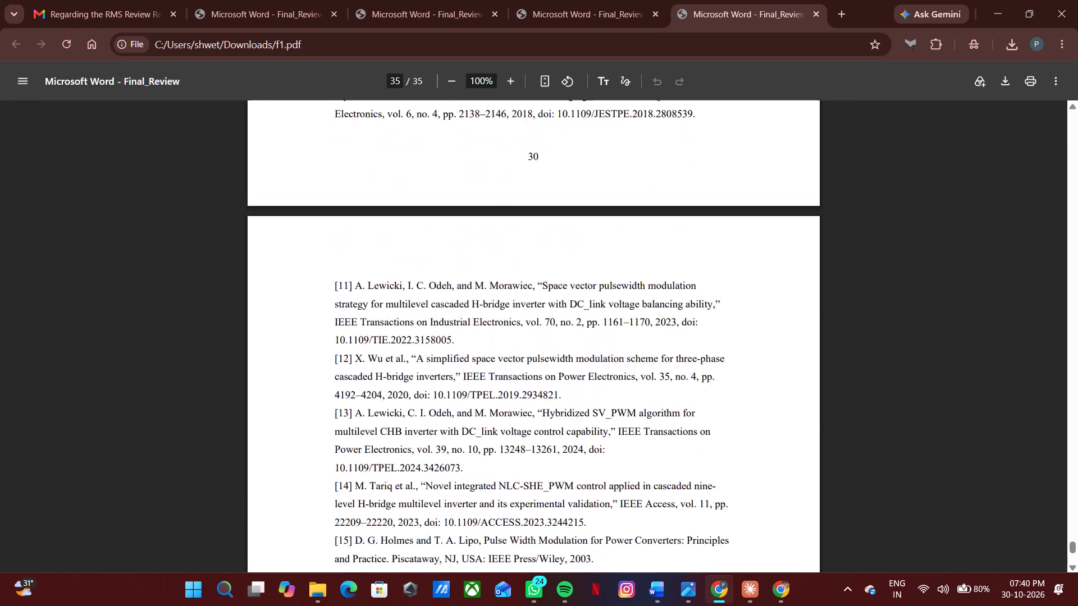
scroll(628, 454, up, 5)
click(1004, 0)
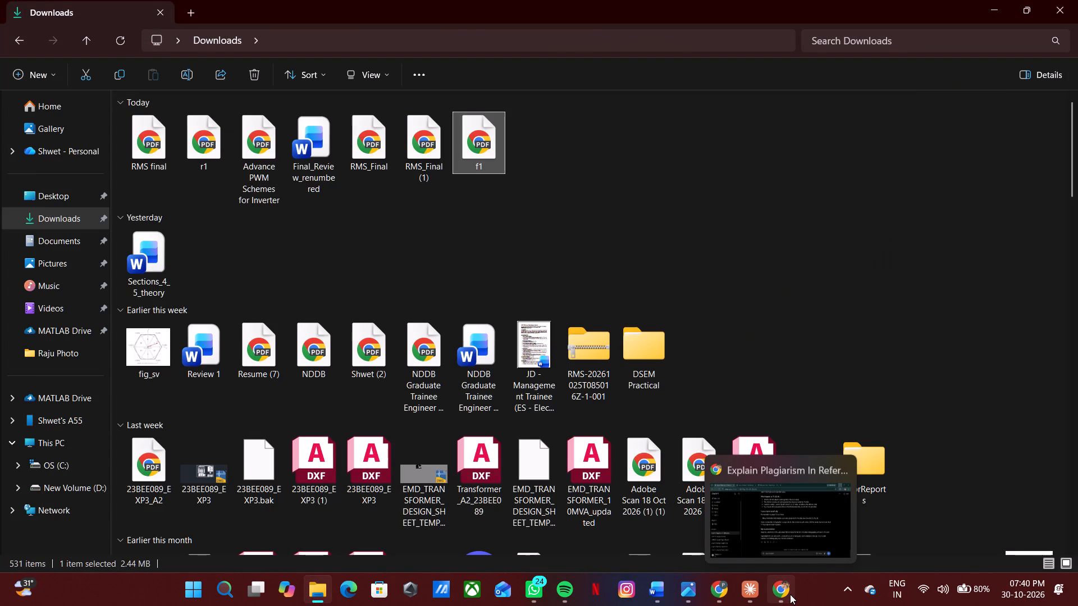
Return to Final_Review's print settings in Word and set the custom page range to 4-37.
click(659, 594)
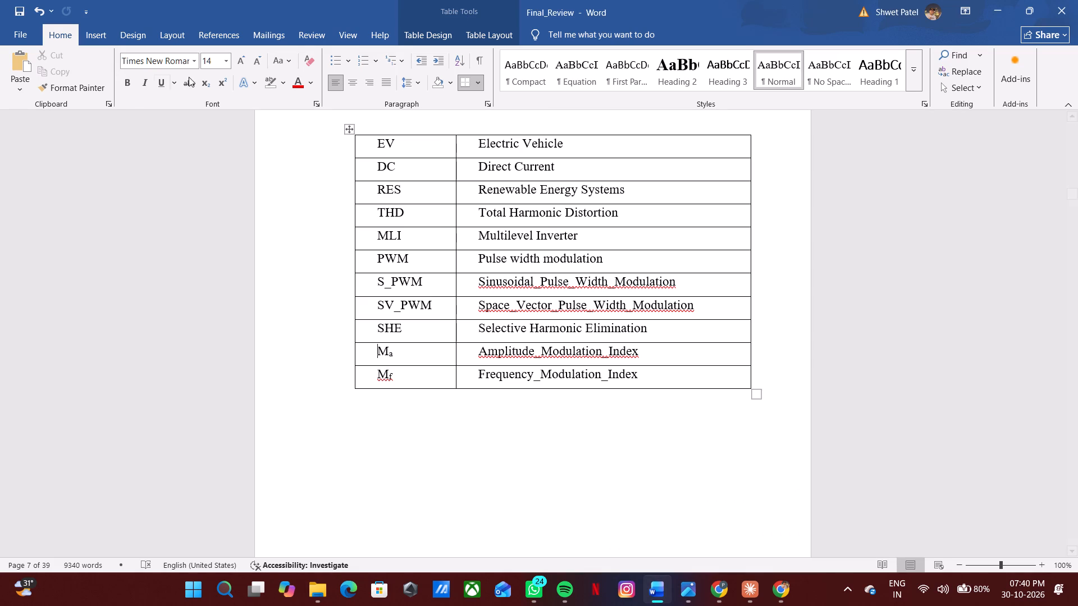
click(26, 33)
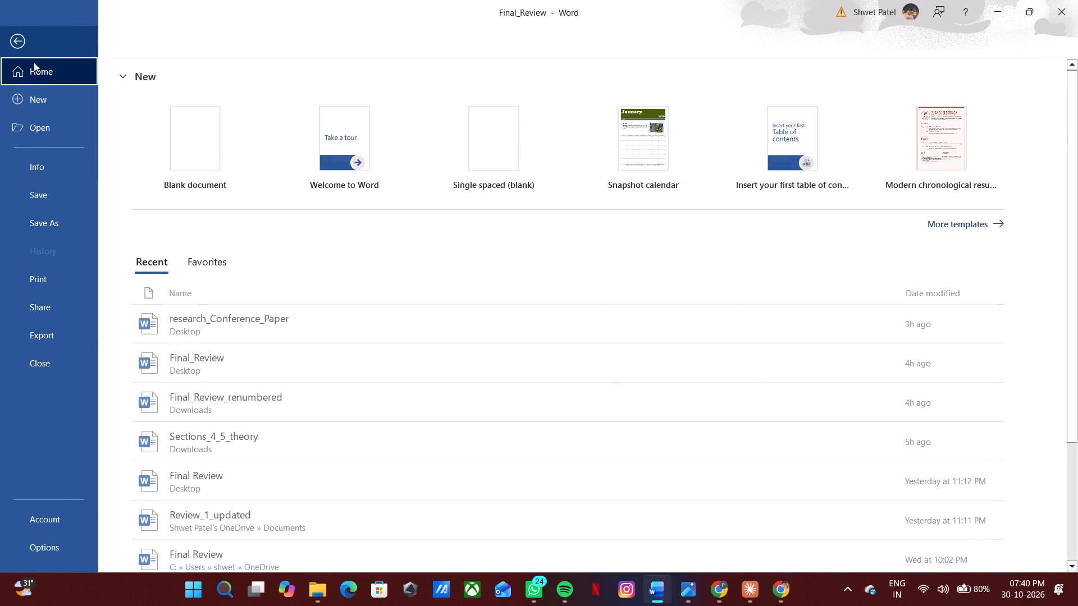
click(42, 283)
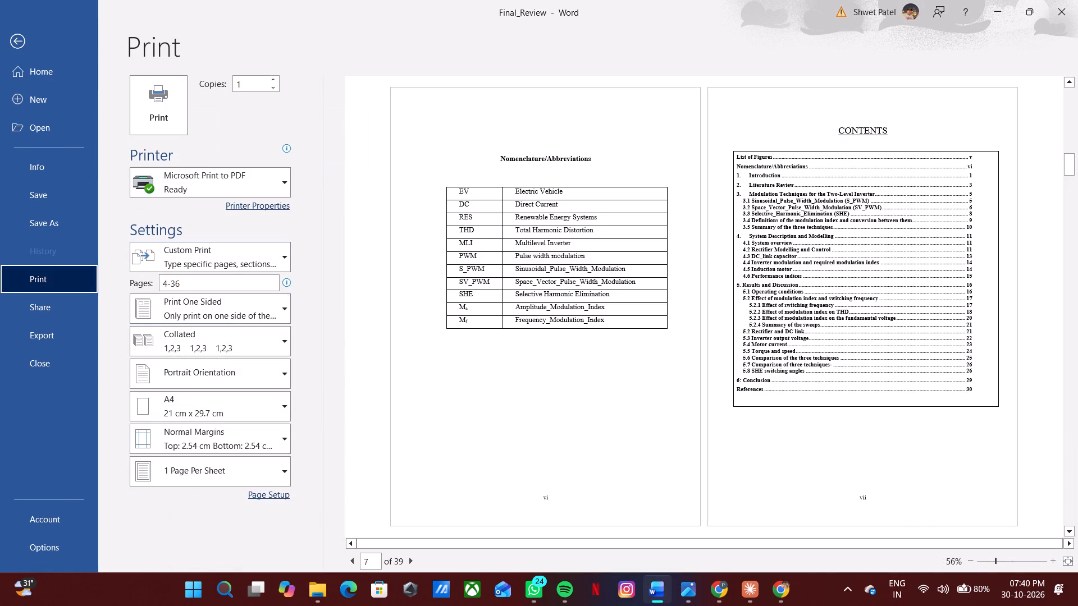
click(205, 286)
click(205, 286)
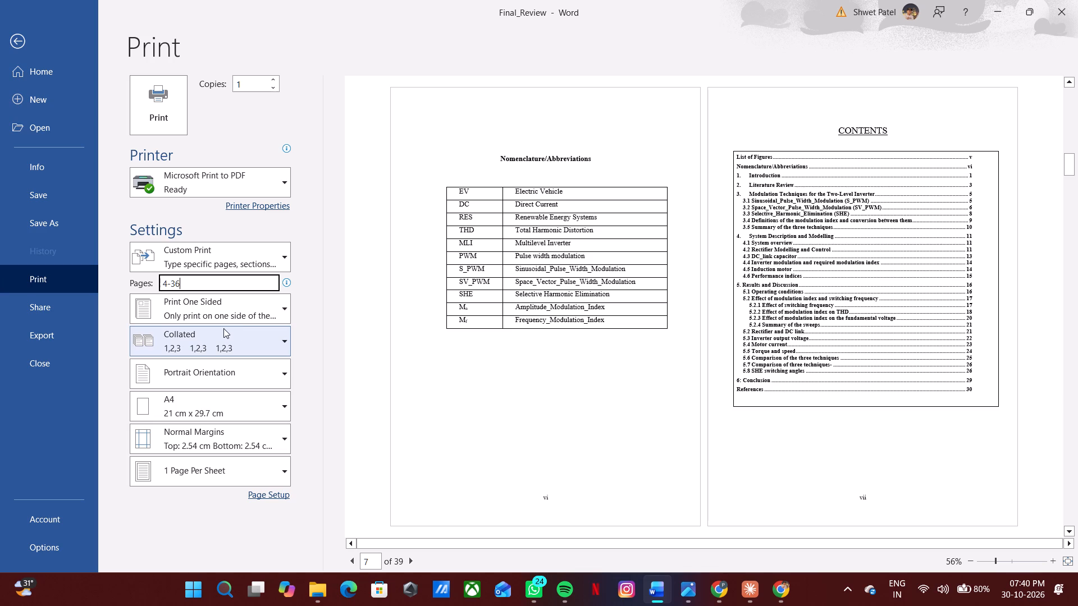
key(BackSpace)
key(BackSpace)
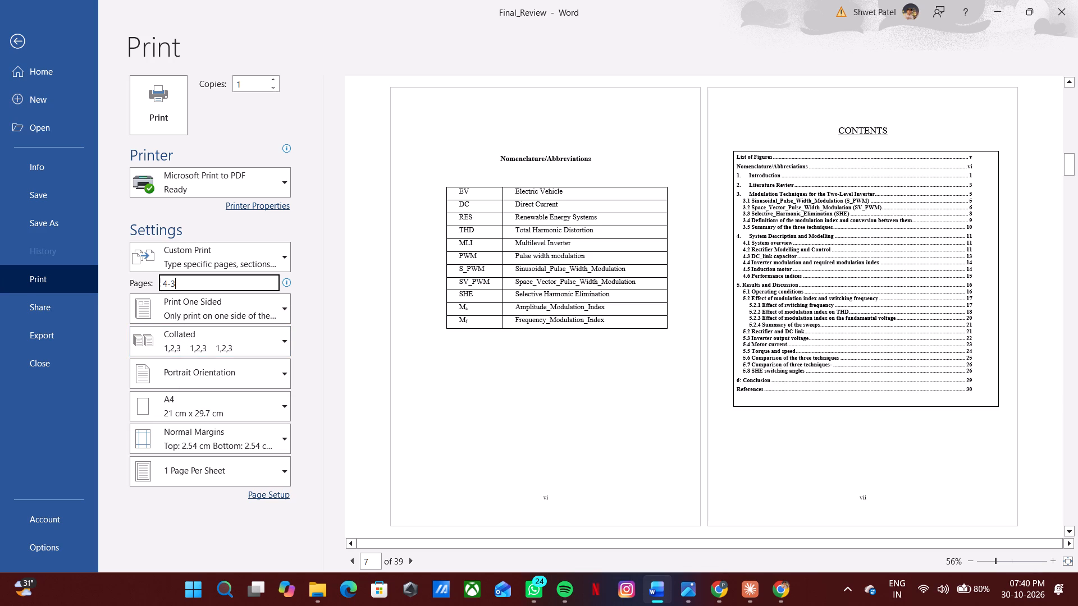
key(BackSpace)
click(233, 263)
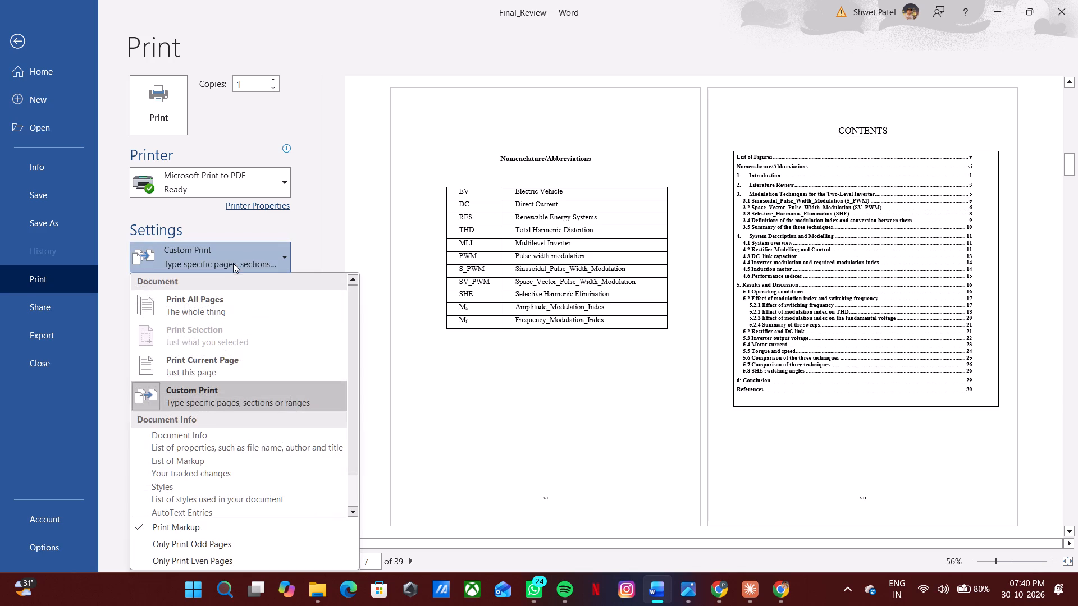
click(220, 401)
click(234, 264)
click(220, 249)
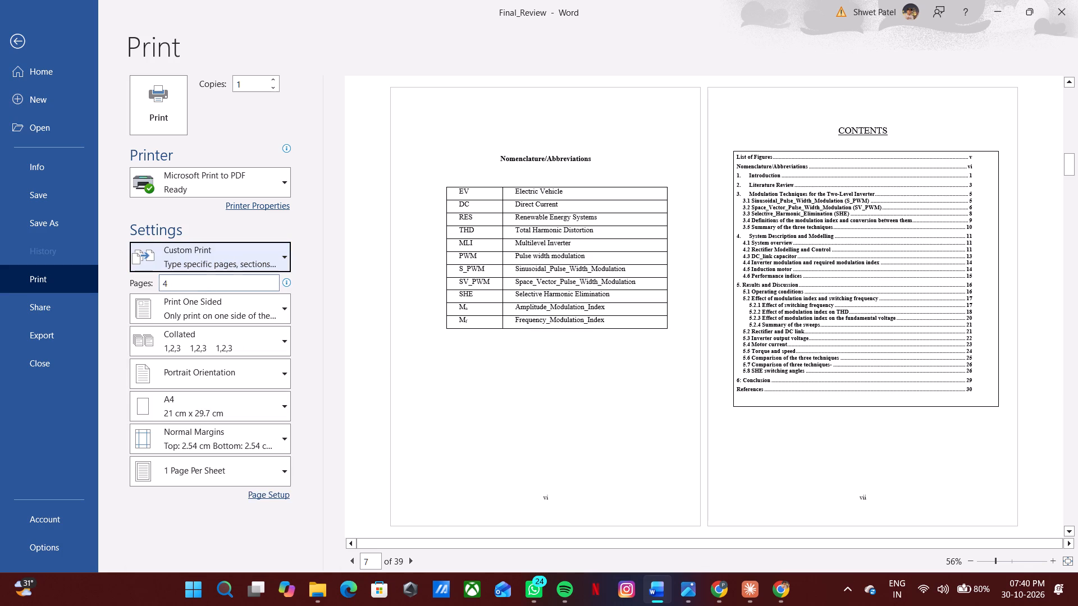
click(186, 281)
click(186, 281)
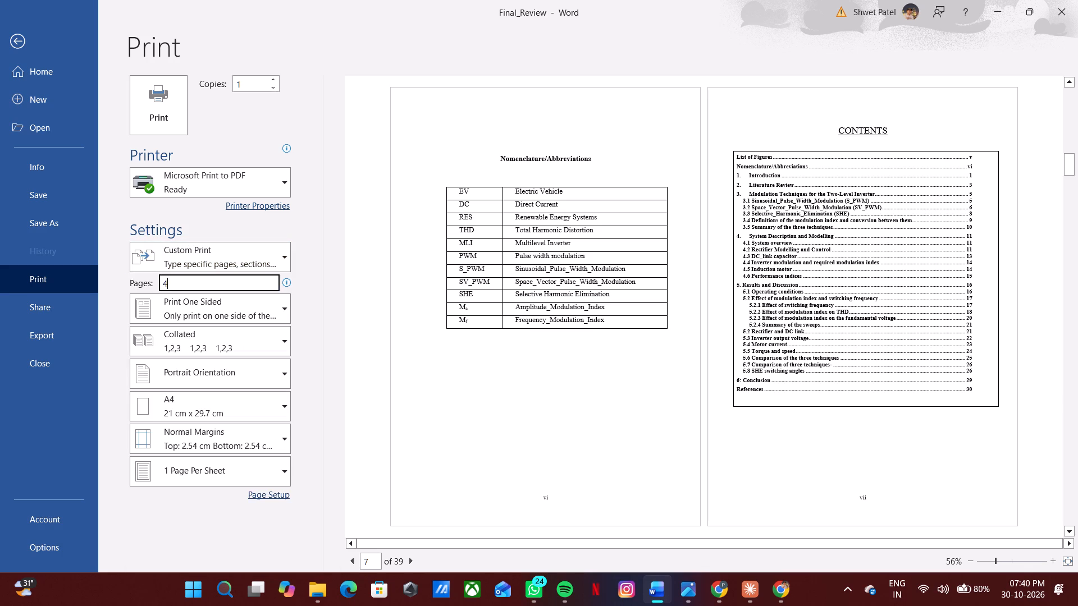
key(minus)
key(3)
key(7)
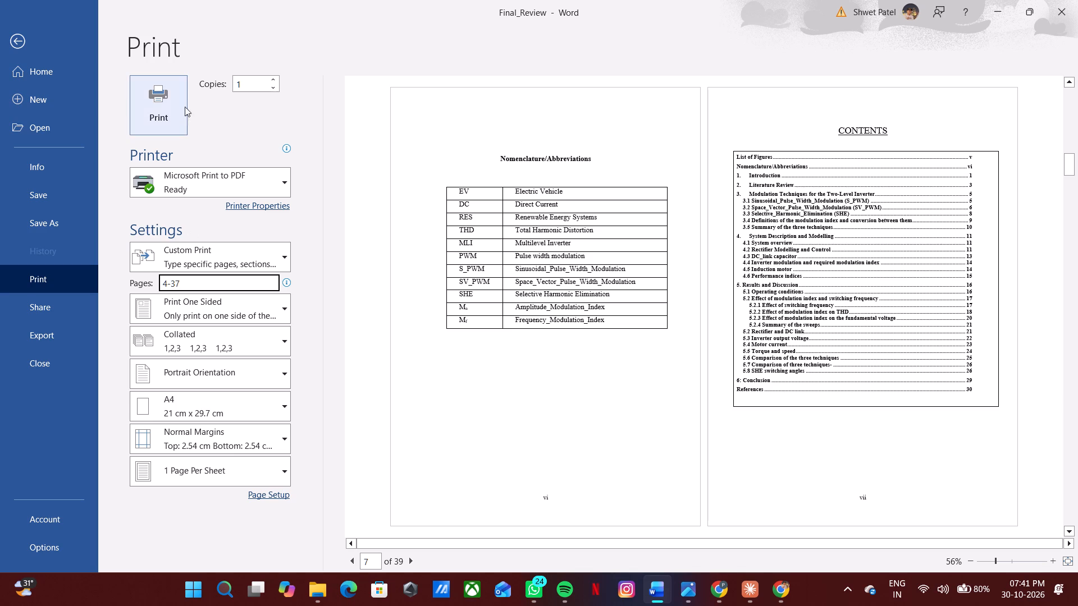
Examine the printer choice, the one-sided printing options and the orientation options in the Microsoft Print to PDF properties.
click(244, 180)
click(245, 180)
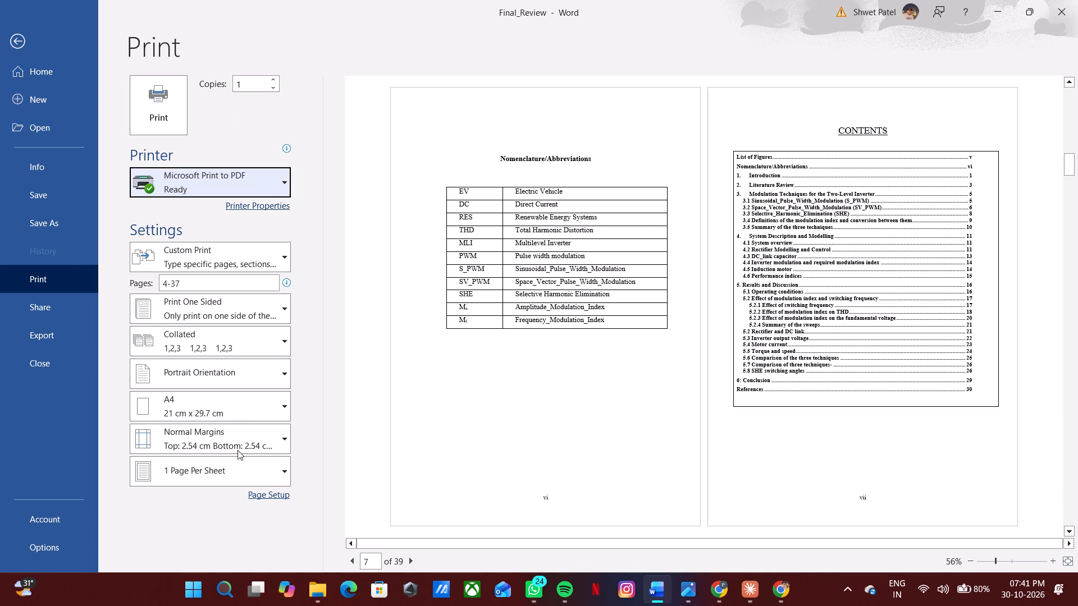
click(235, 316)
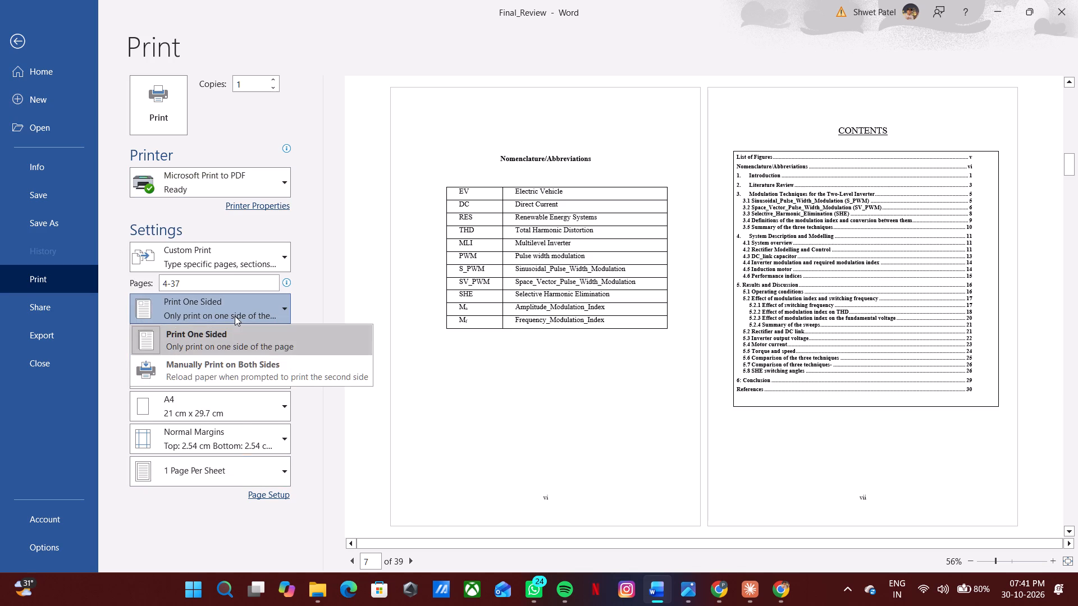
click(235, 316)
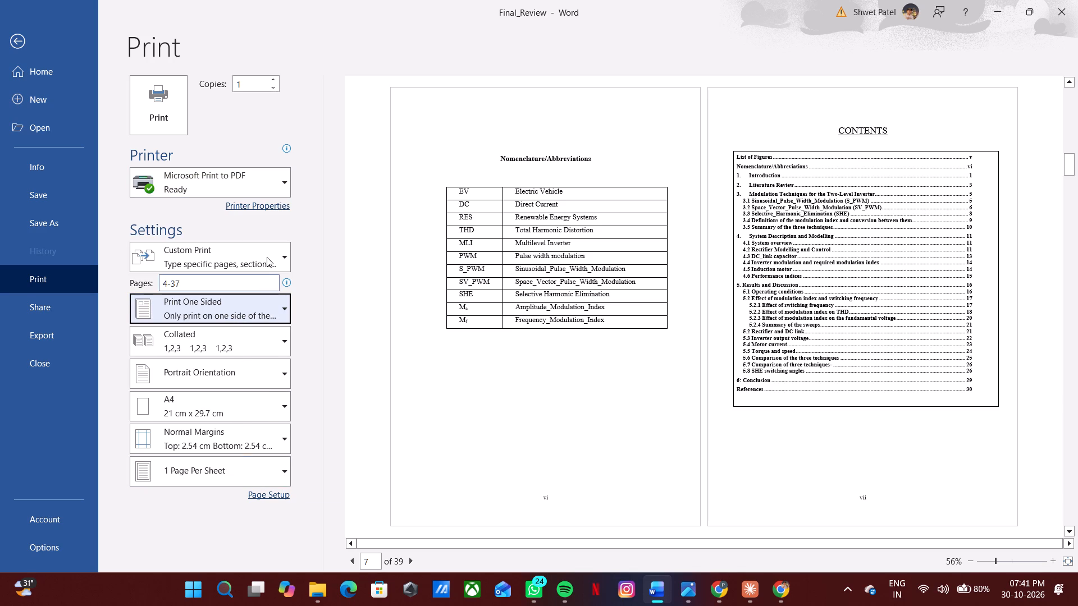
click(262, 205)
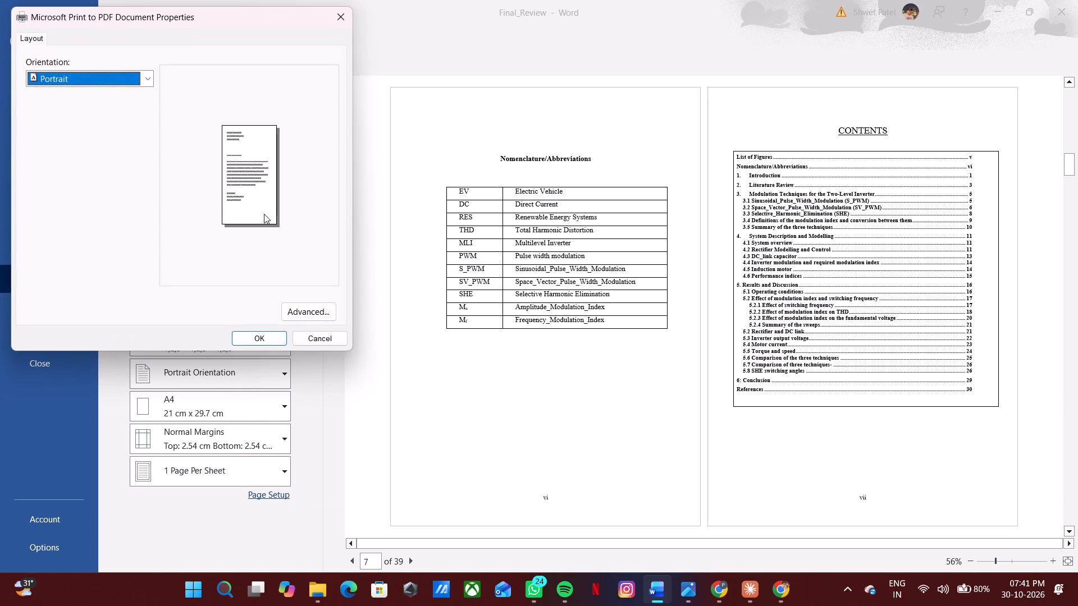
click(144, 77)
click(147, 79)
click(340, 26)
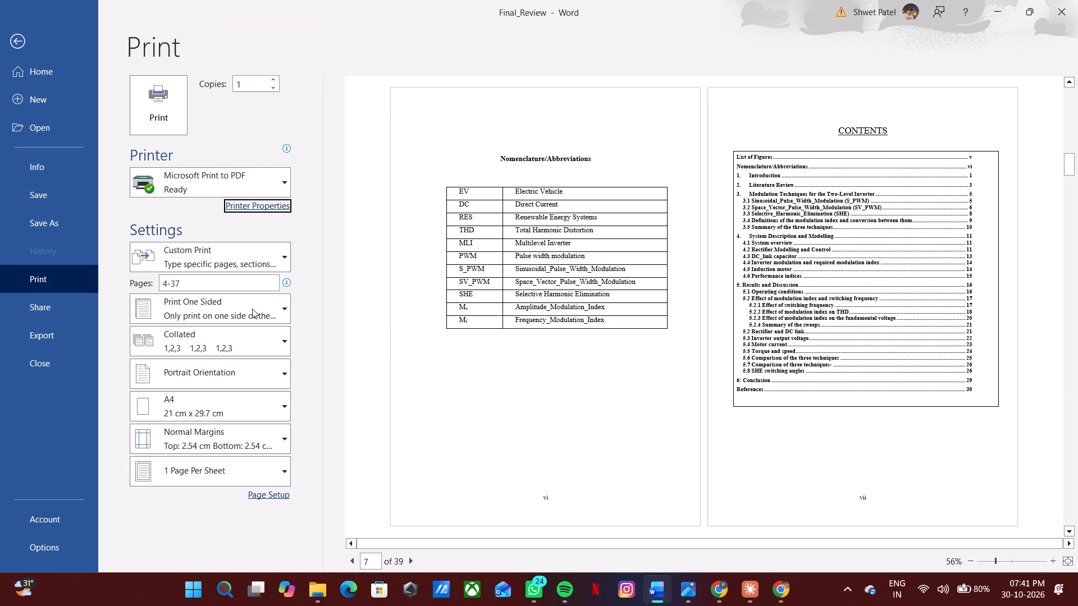
Print the document with Microsoft Print to PDF and save the output in Downloads as f2.
click(156, 122)
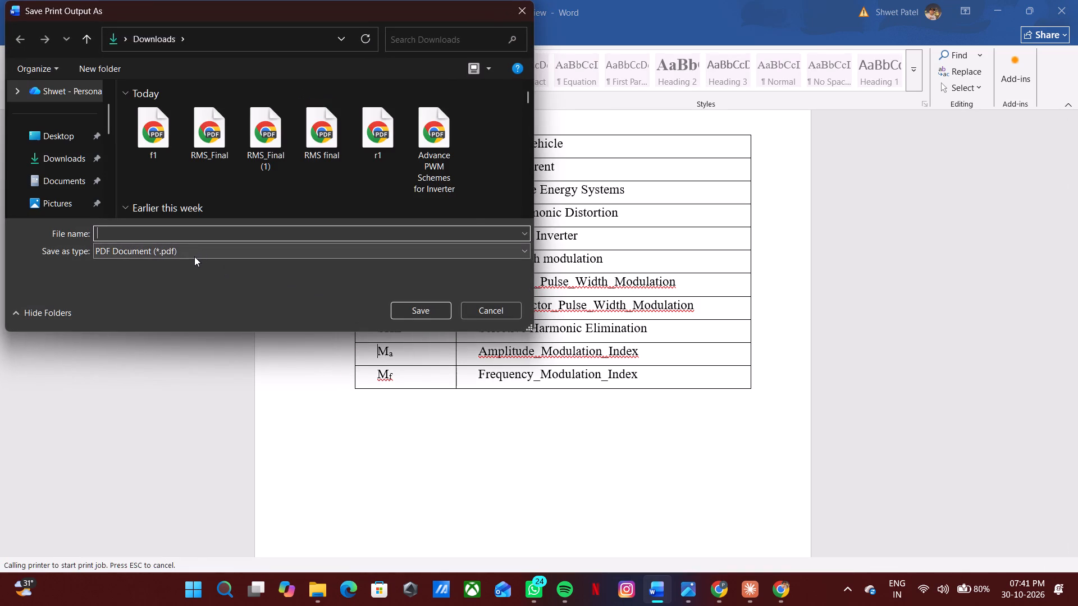
text(f2)
key(Return)
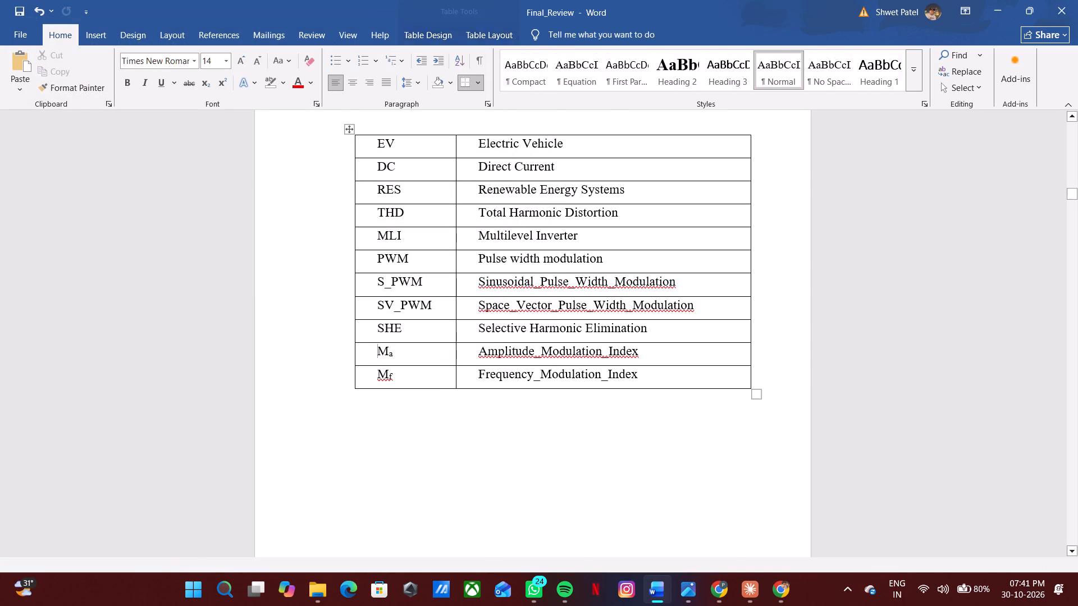
Open f2 from Downloads in Chrome and reload it until its opening page displays.
click(327, 597)
double_click(527, 148)
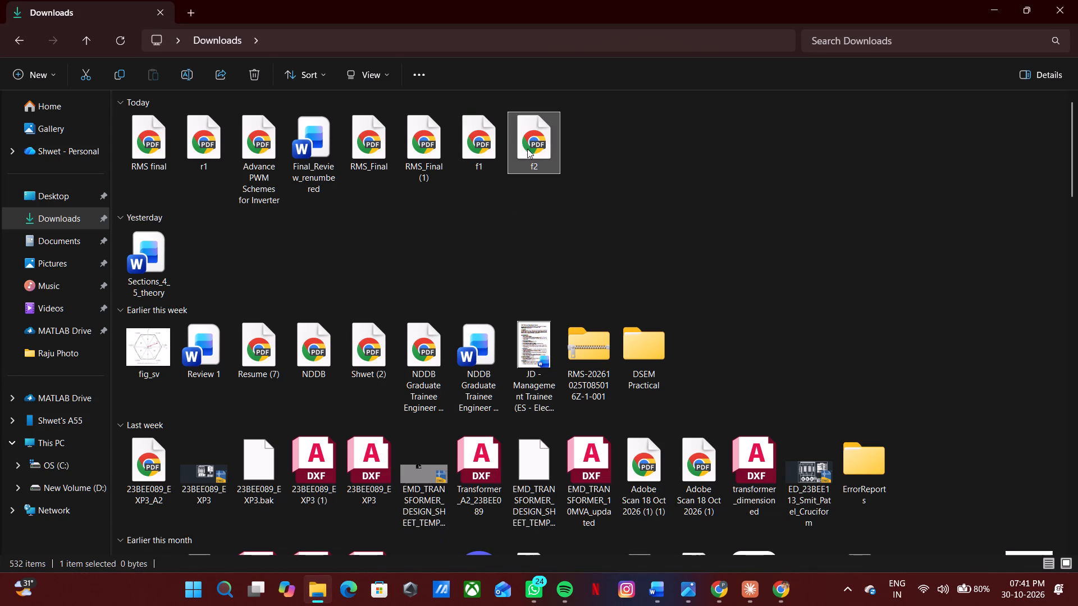
double_click(532, 137)
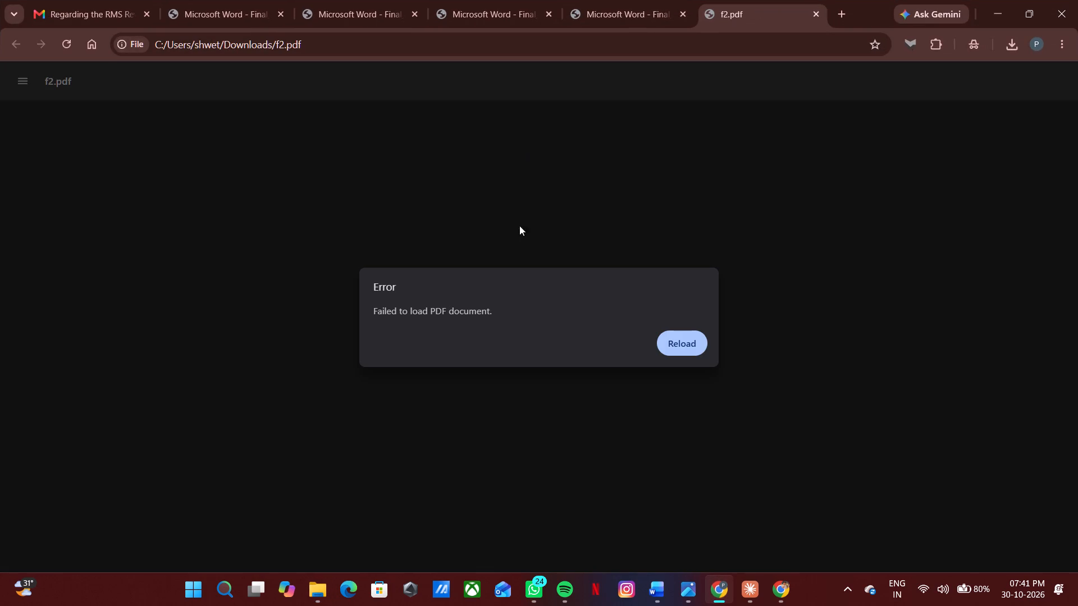
triple_click(686, 348)
triple_click(686, 348)
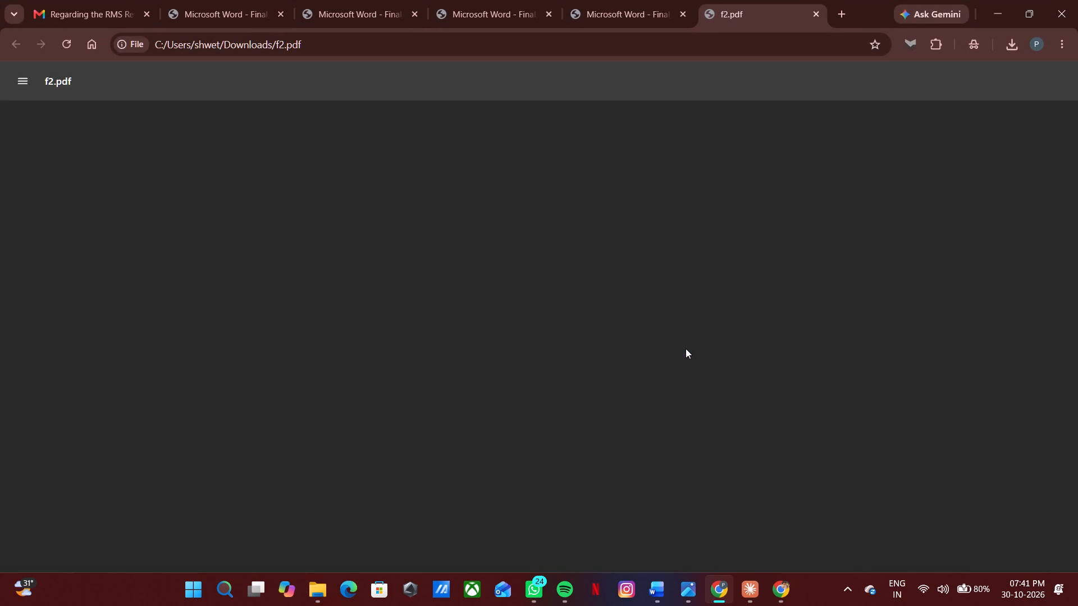
triple_click(686, 348)
triple_click(686, 348)
click(686, 348)
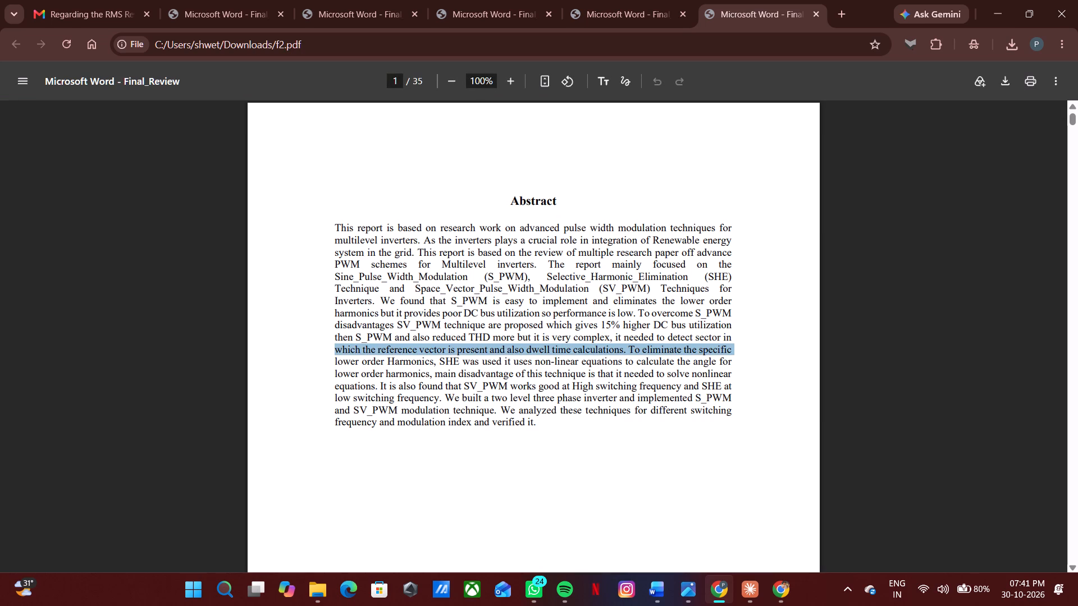
click(531, 367)
click(506, 341)
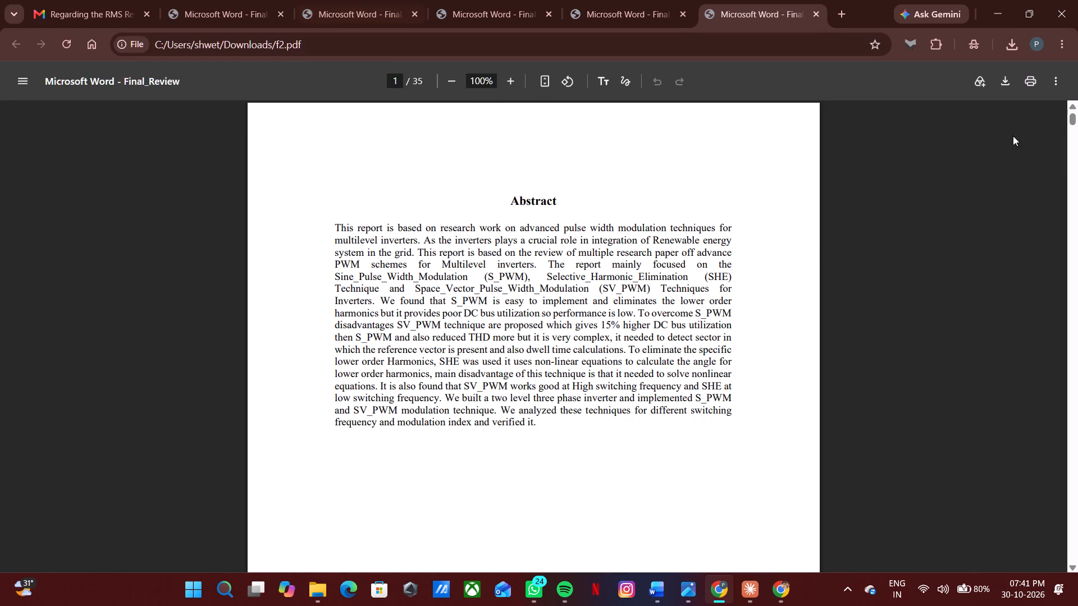
Check the references pages at the end of f2.
drag(1076, 121, 1077, 605)
scroll(530, 439, up, 5)
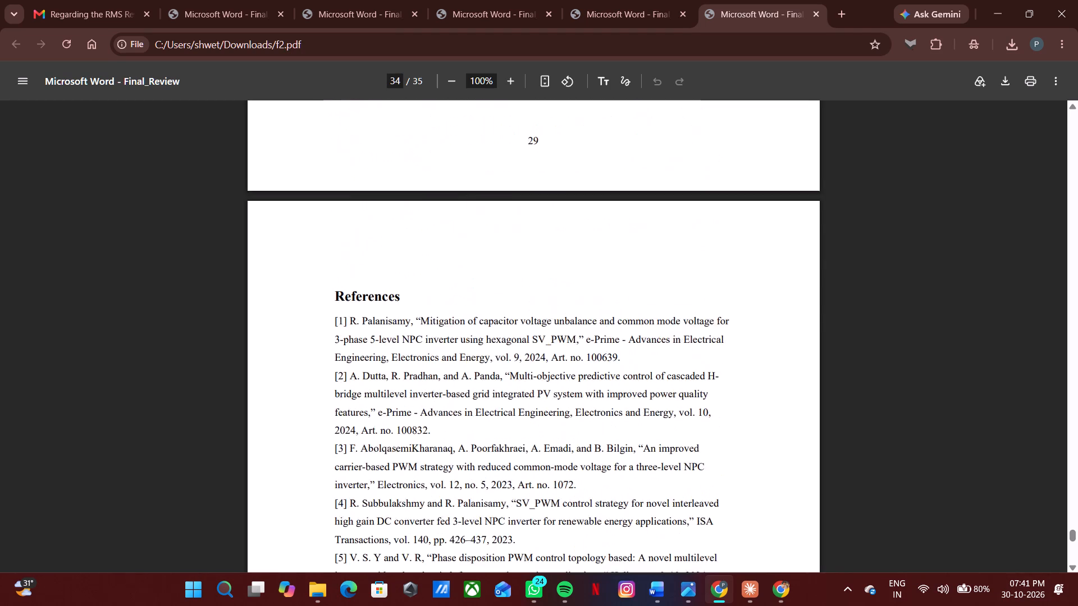
scroll(531, 429, up, 4)
scroll(531, 429, down, 20)
scroll(519, 437, up, 9)
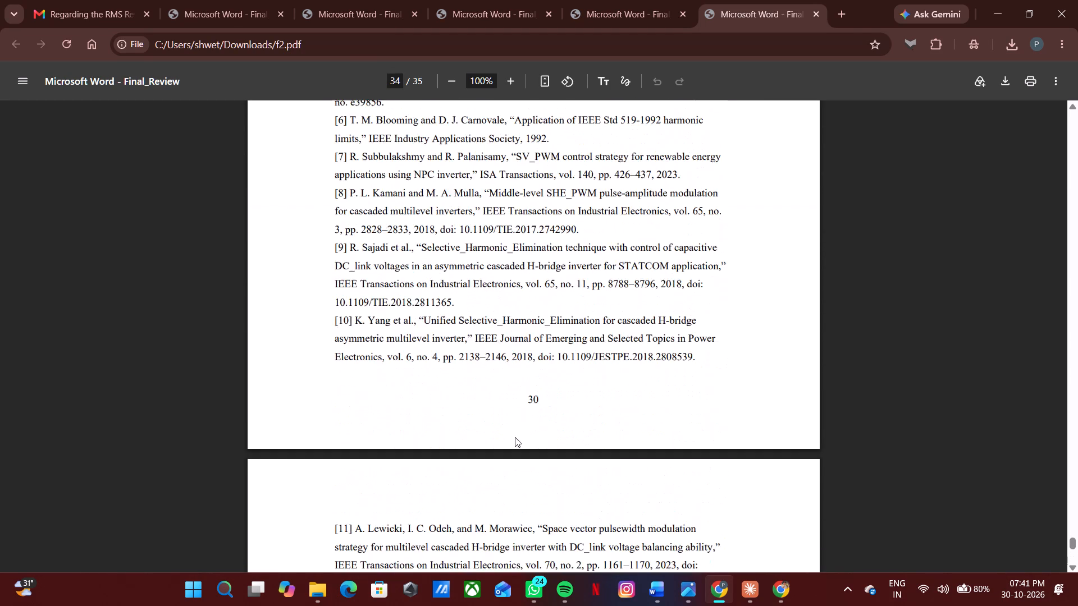
scroll(515, 437, up, 2)
Close the f2 and f1 PDFs in Chrome and put the browser window away.
click(817, 16)
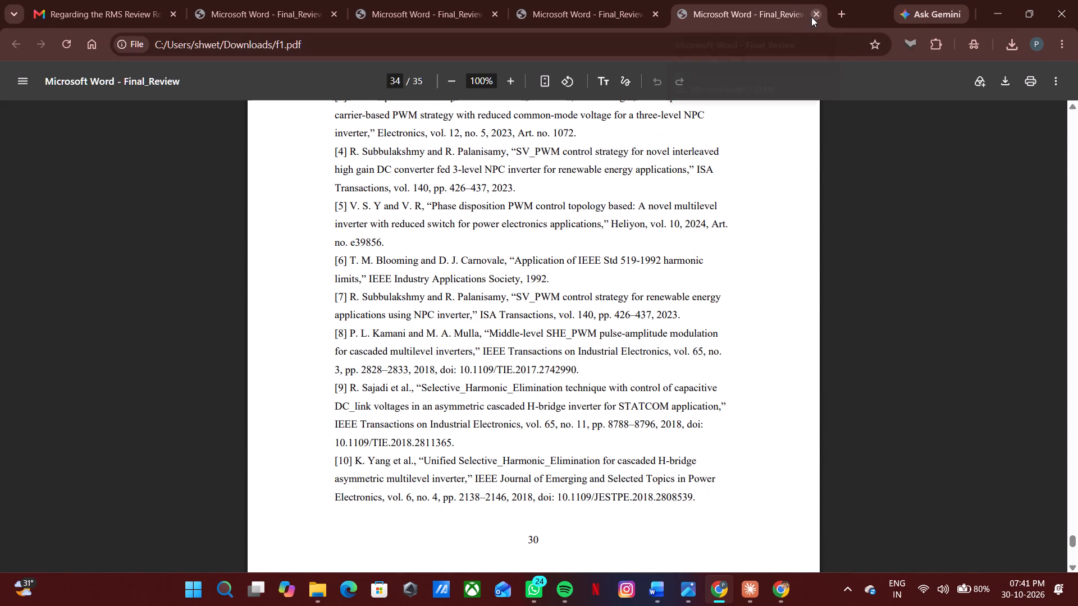
click(811, 17)
click(993, 1)
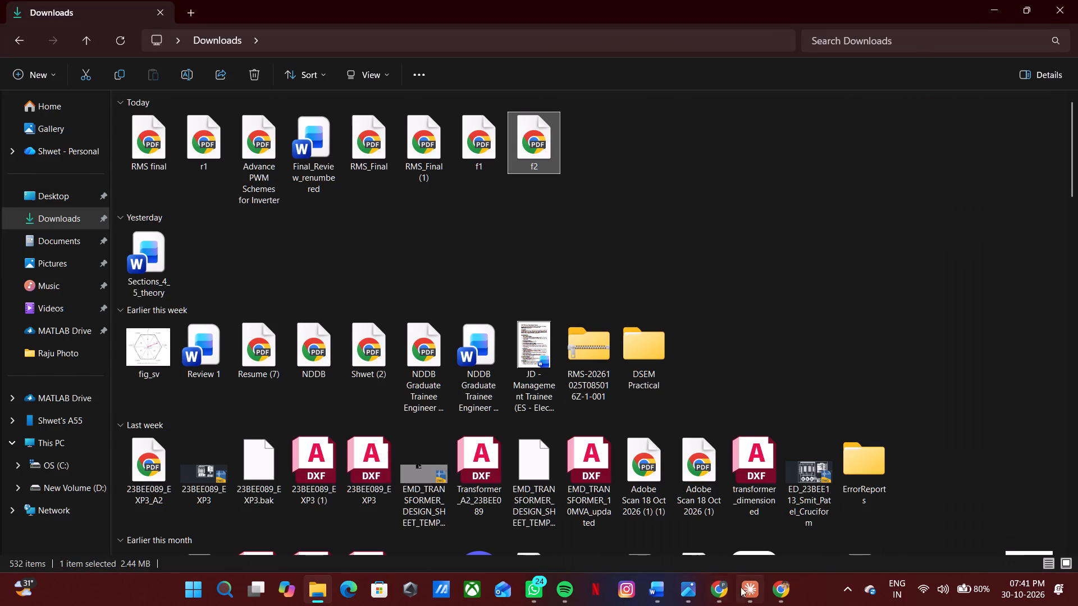
Switch to Word and save the Final_Review document.
click(645, 594)
click(2, 22)
click(20, 34)
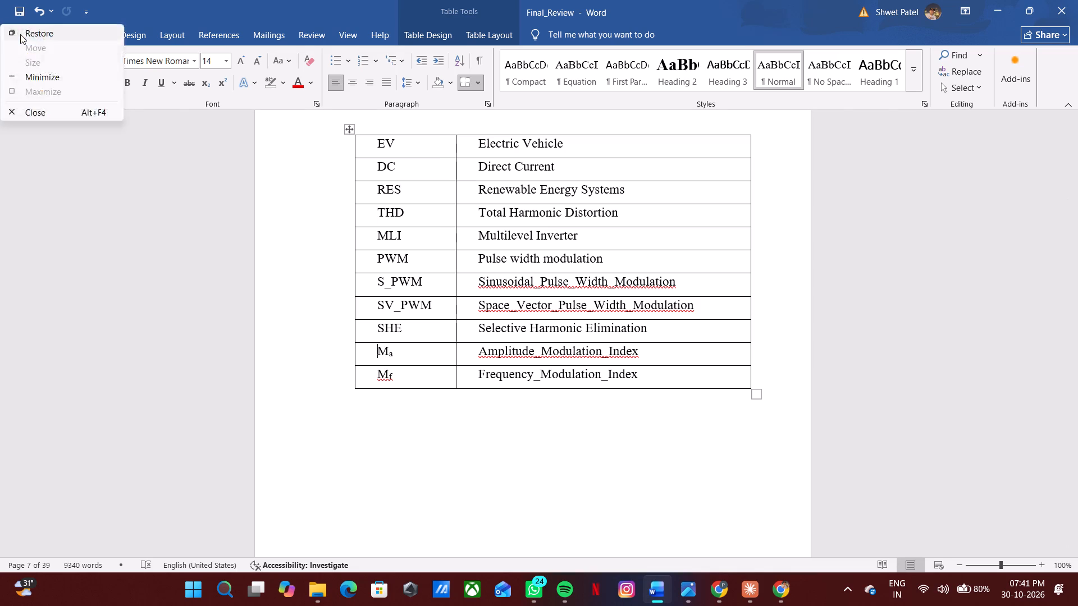
click(980, 56)
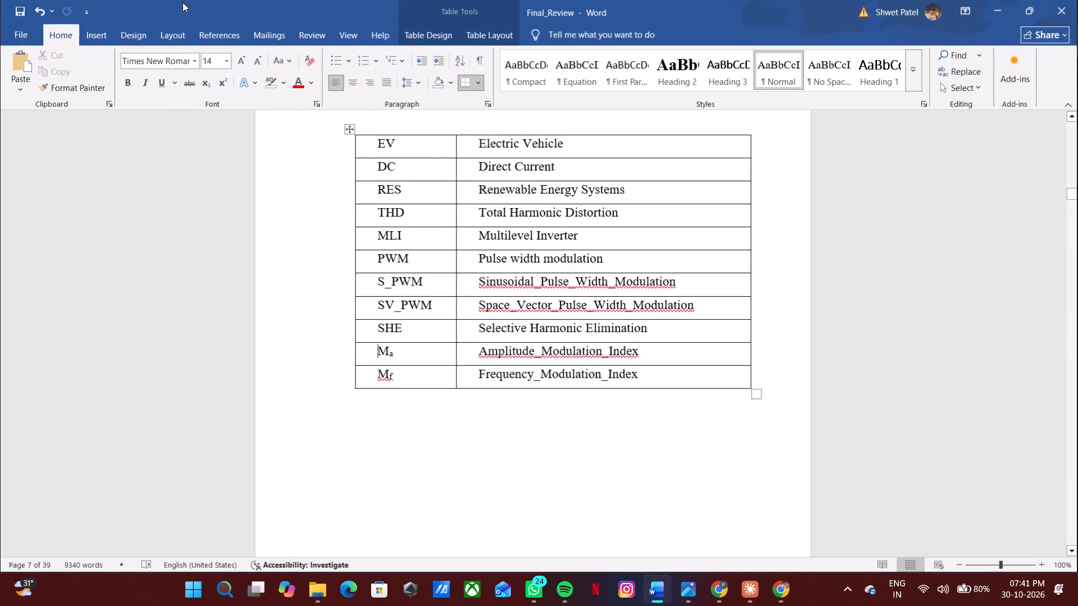
click(15, 26)
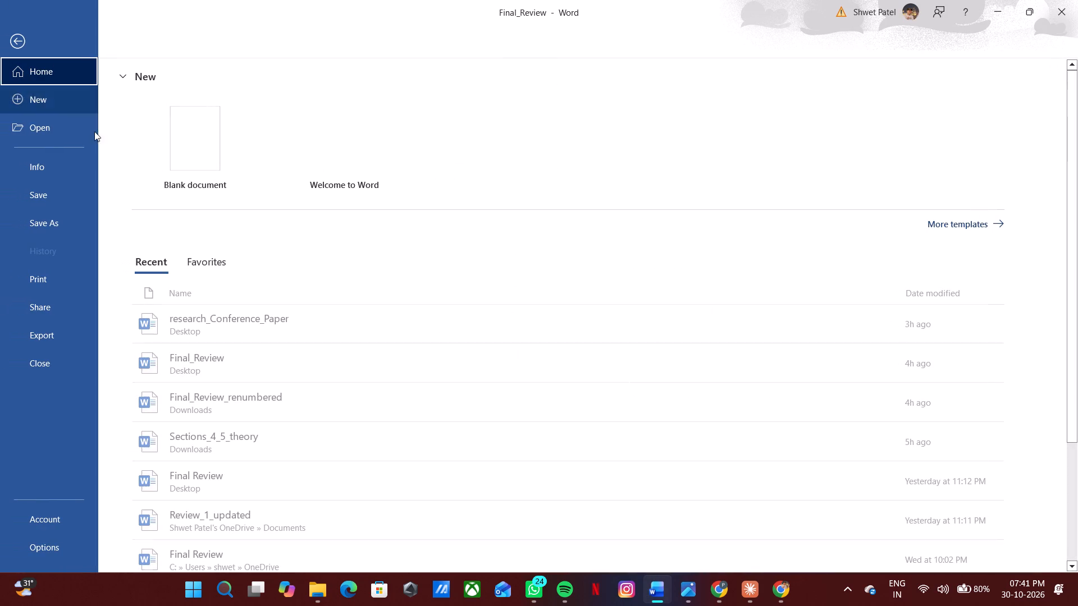
click(38, 197)
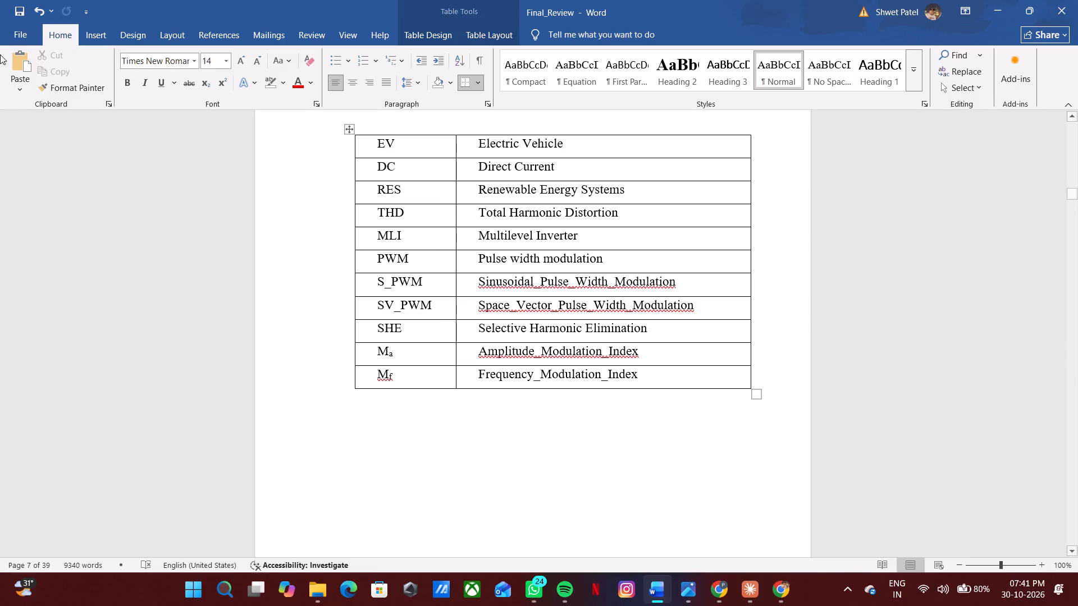
Save a PDF copy of the document to the Desktop under the name Final_Review_RMS.
click(14, 32)
click(58, 222)
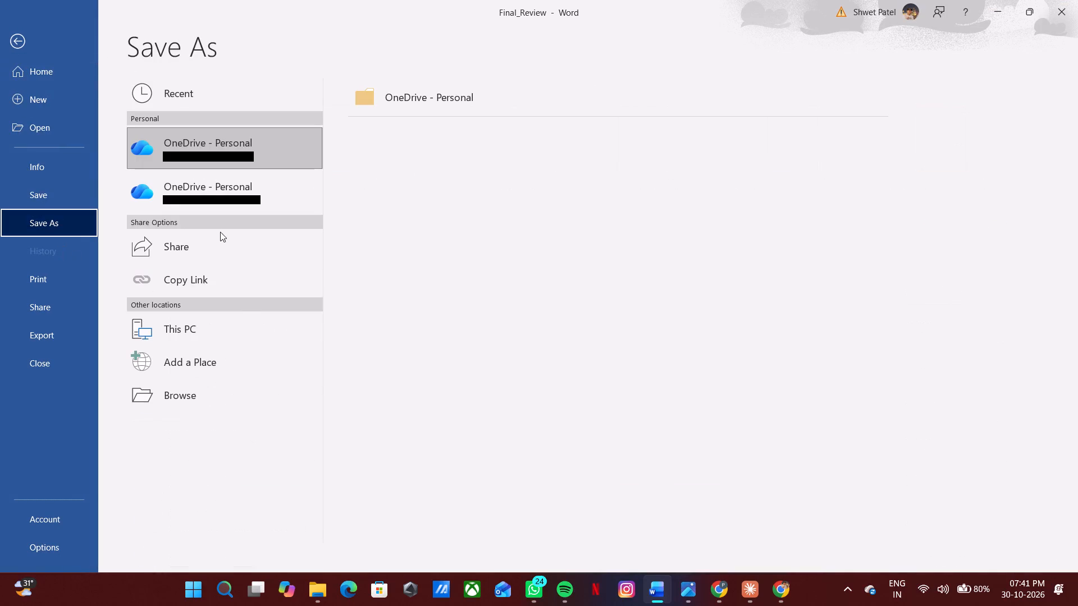
click(214, 393)
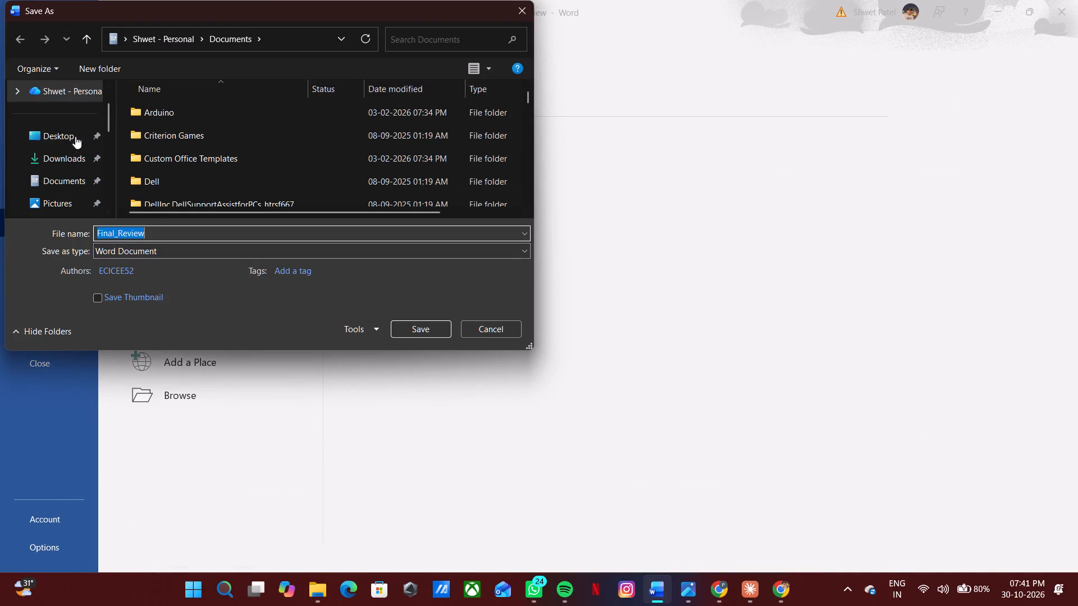
click(70, 132)
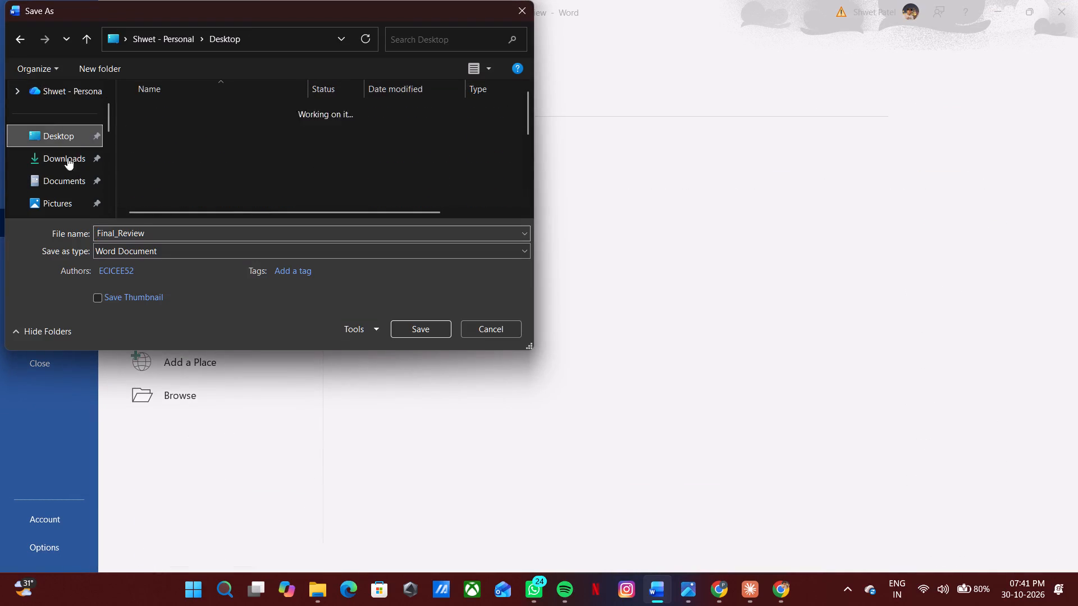
click(155, 227)
click(165, 255)
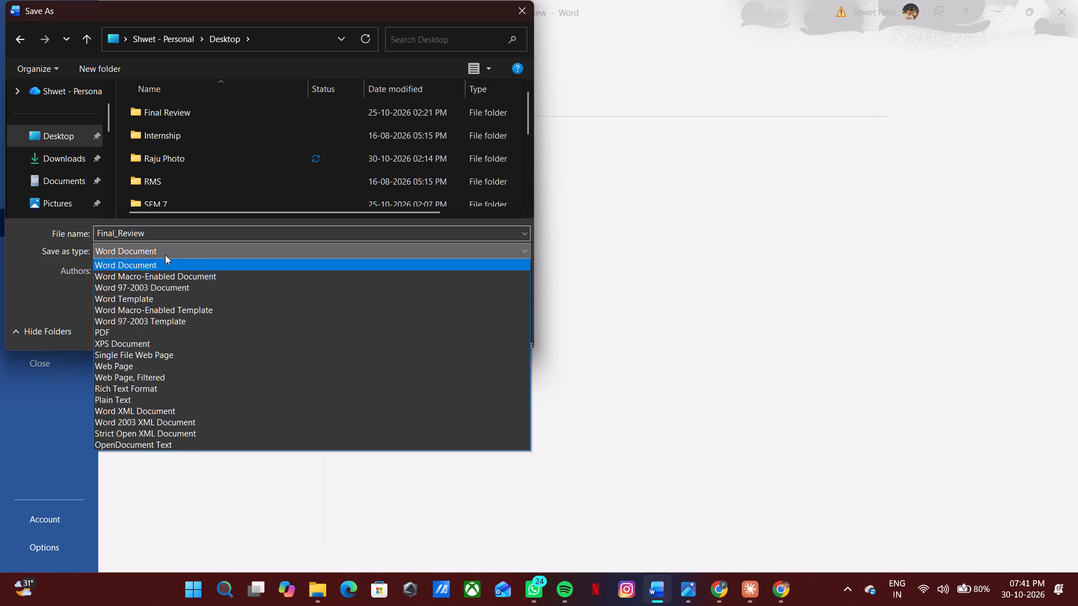
click(131, 328)
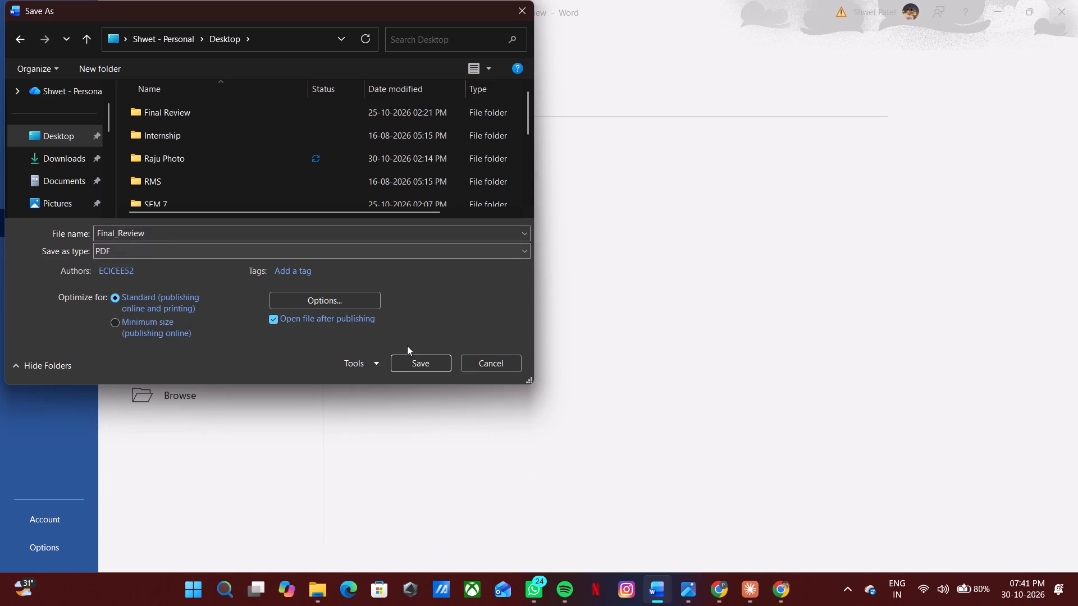
click(419, 360)
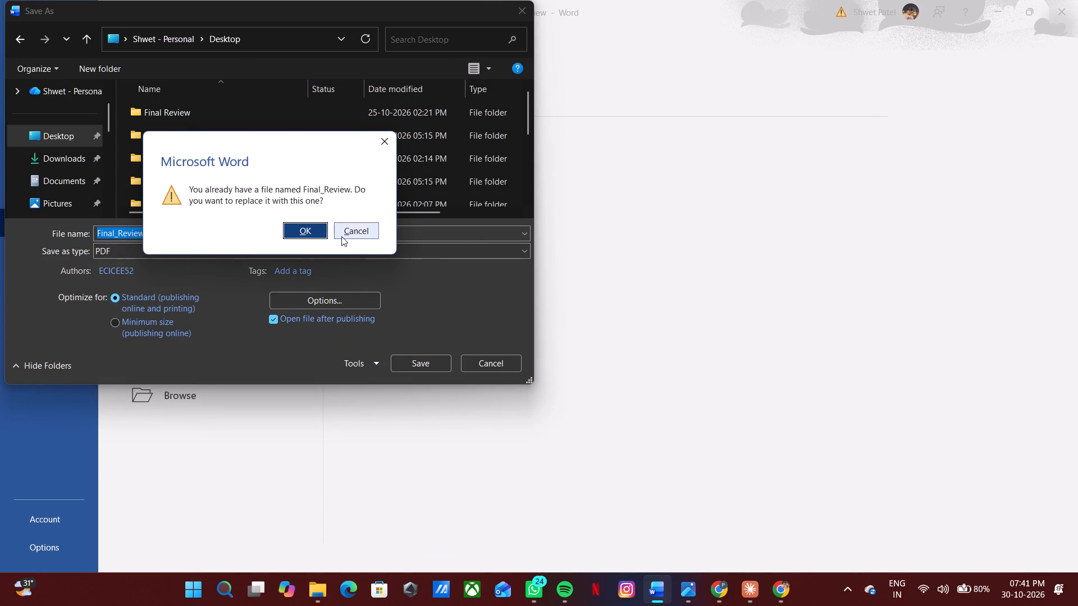
click(381, 148)
click(182, 232)
double_click(182, 232)
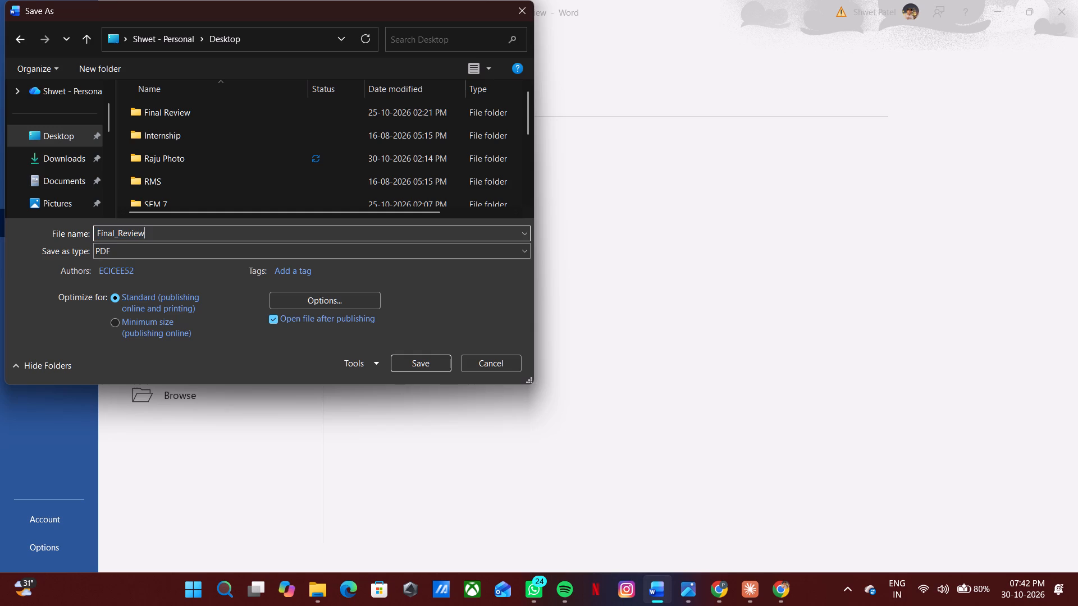
key(shift+underscore)
text(RMS)
click(430, 359)
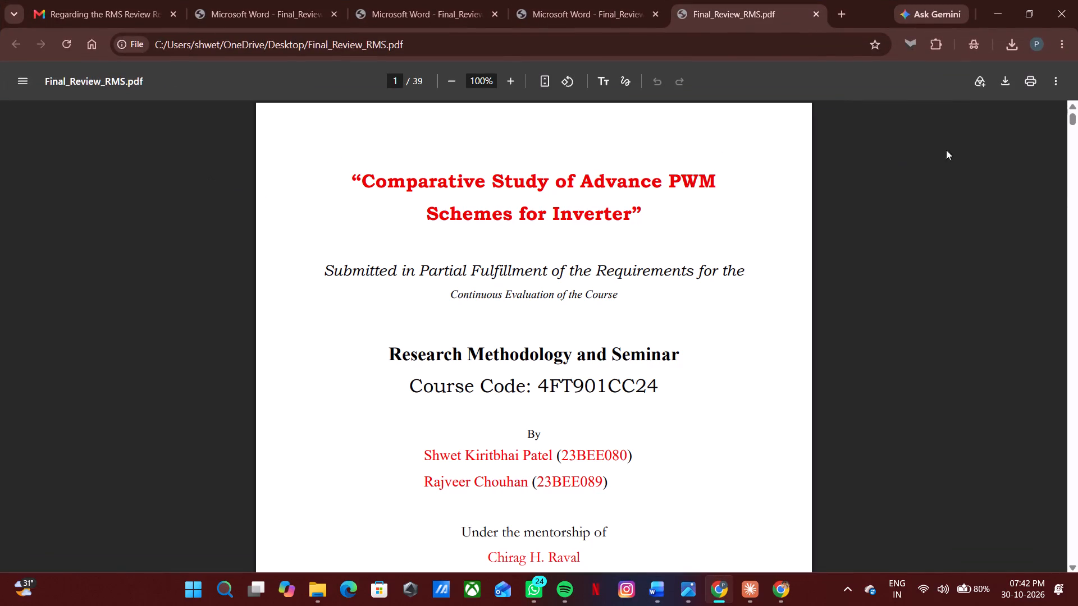
Set up printing of Final_Review_RMS through Microsoft Print to PDF with the custom page range 4-37.
click(17, 76)
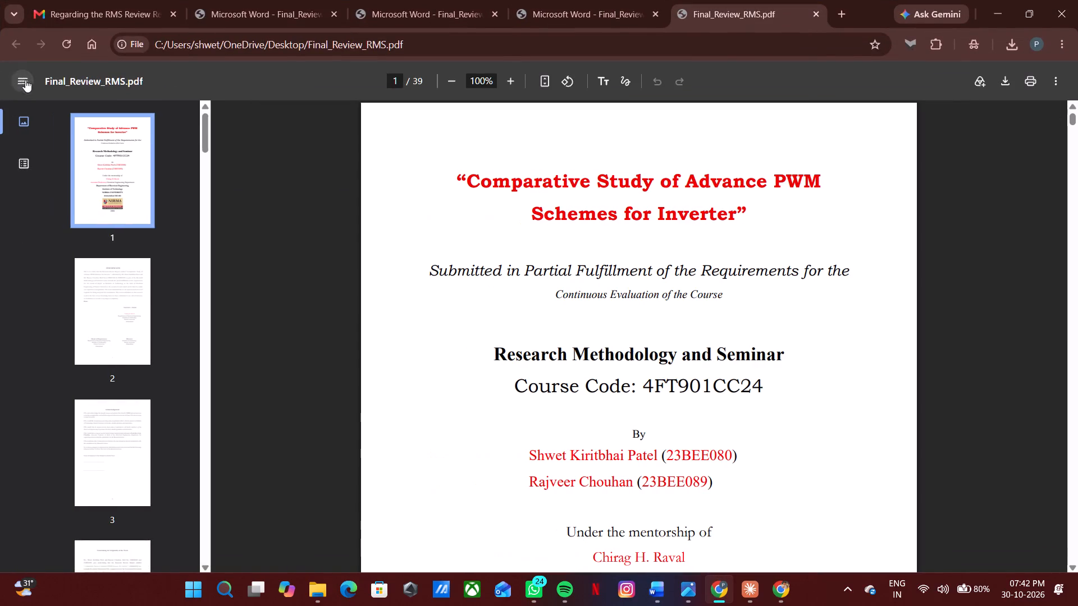
click(481, 205)
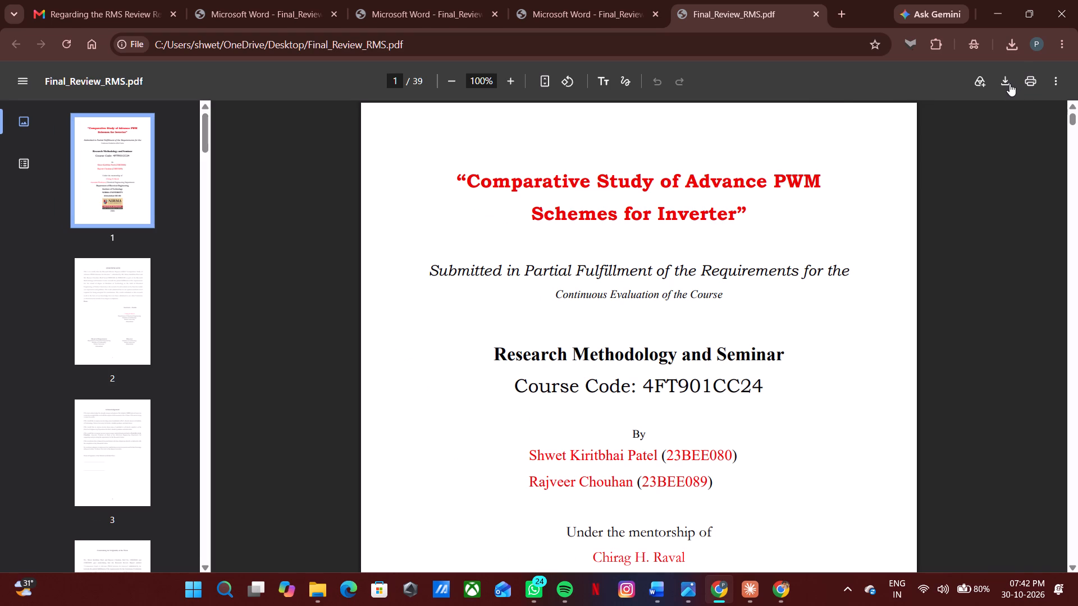
click(1028, 82)
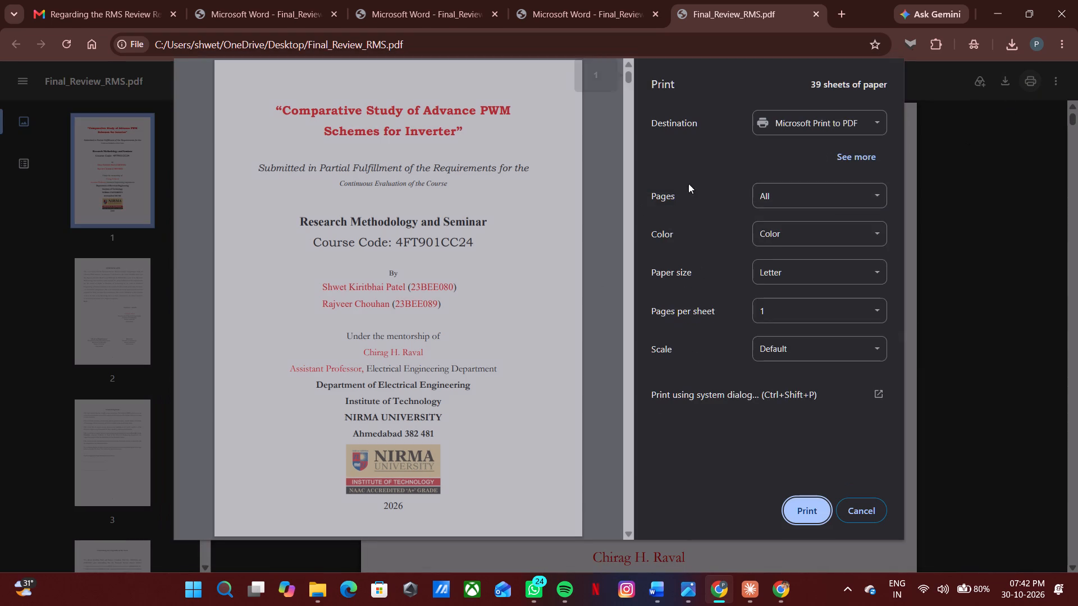
click(858, 151)
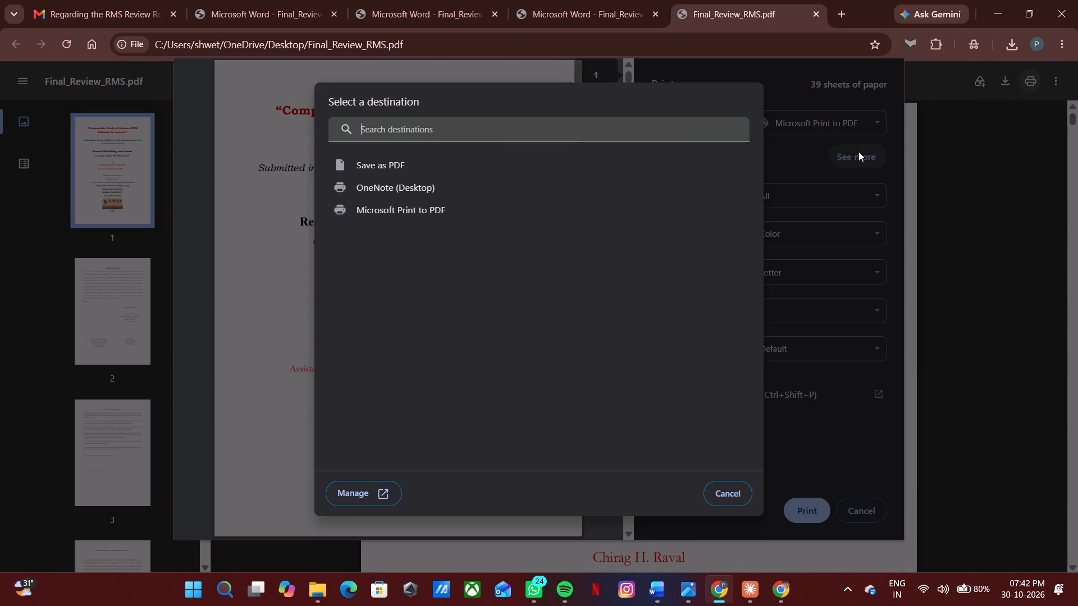
click(720, 502)
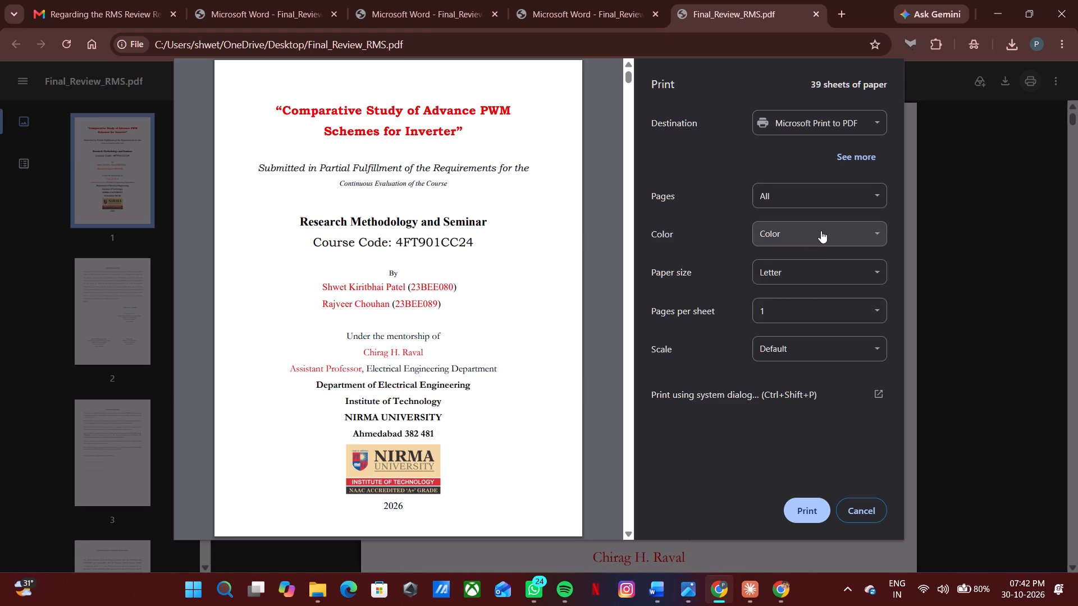
click(826, 200)
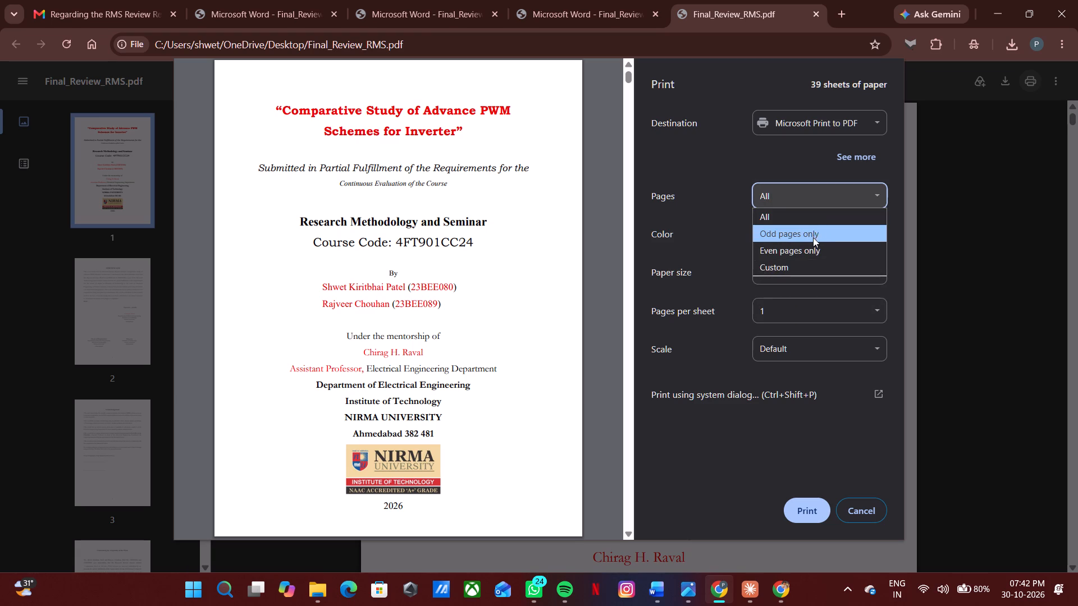
click(797, 264)
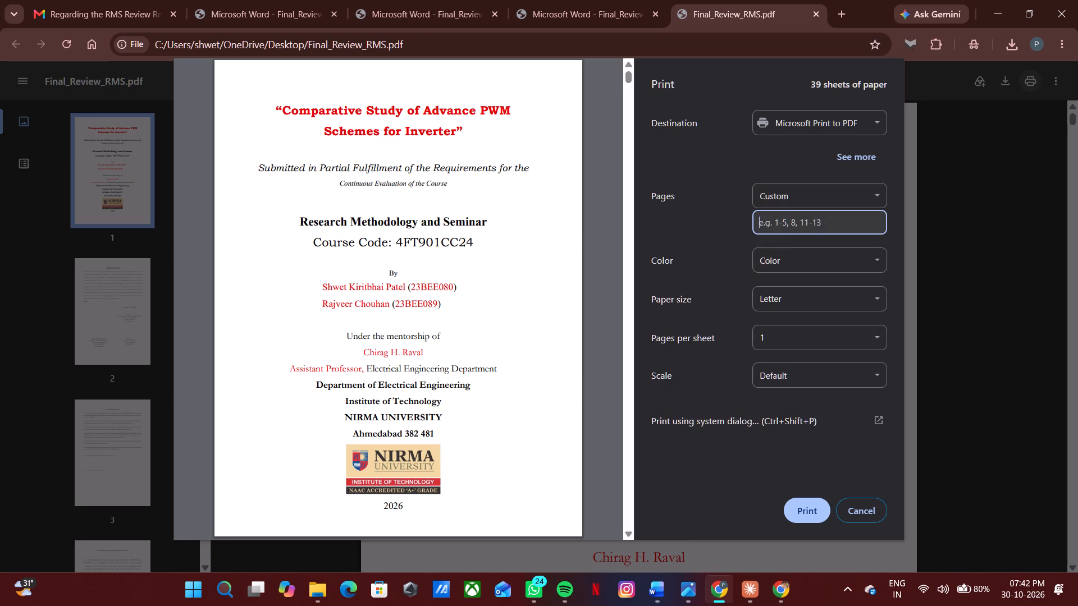
key(4)
key(minus)
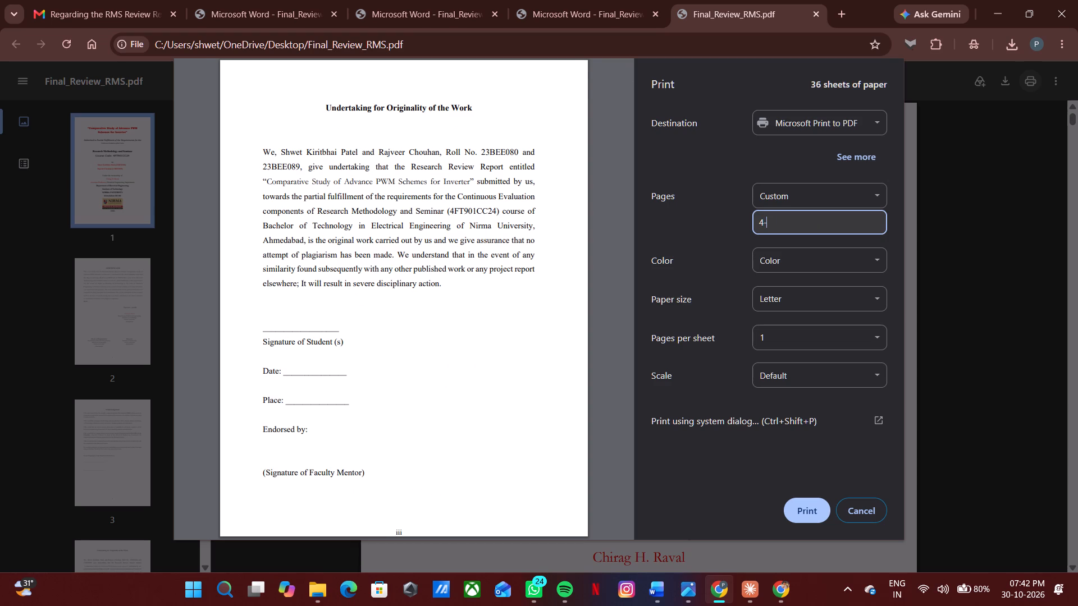
text(37)
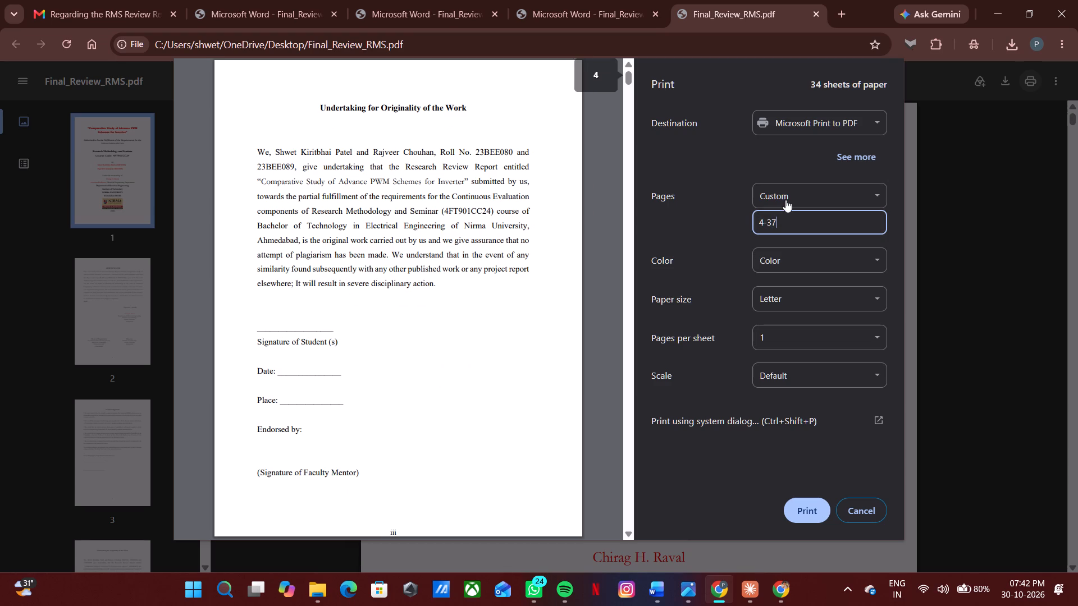
scroll(546, 228, up, 2)
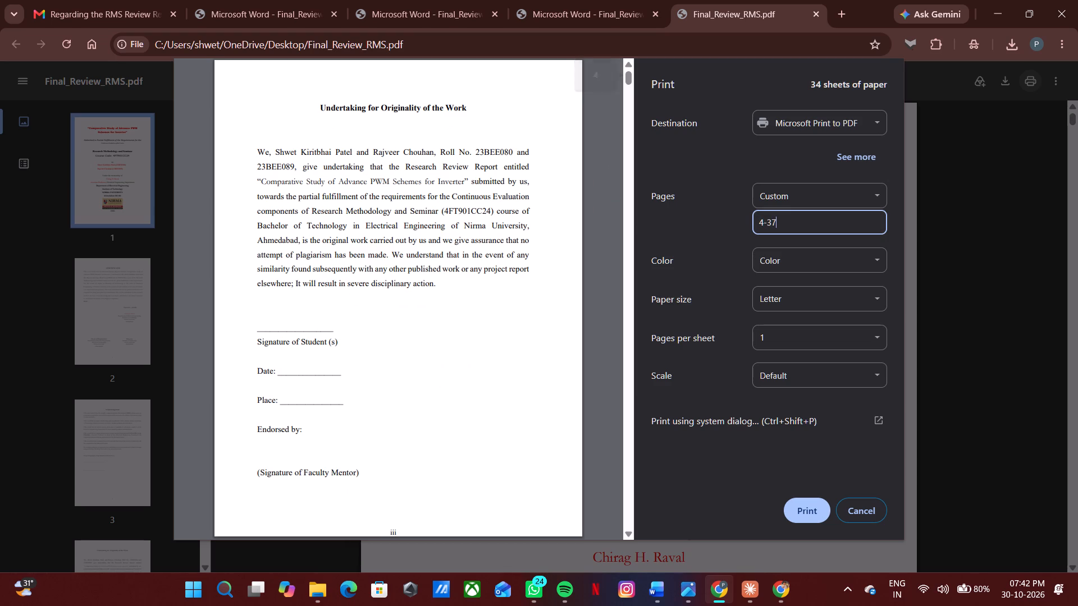
scroll(519, 202, down, 4)
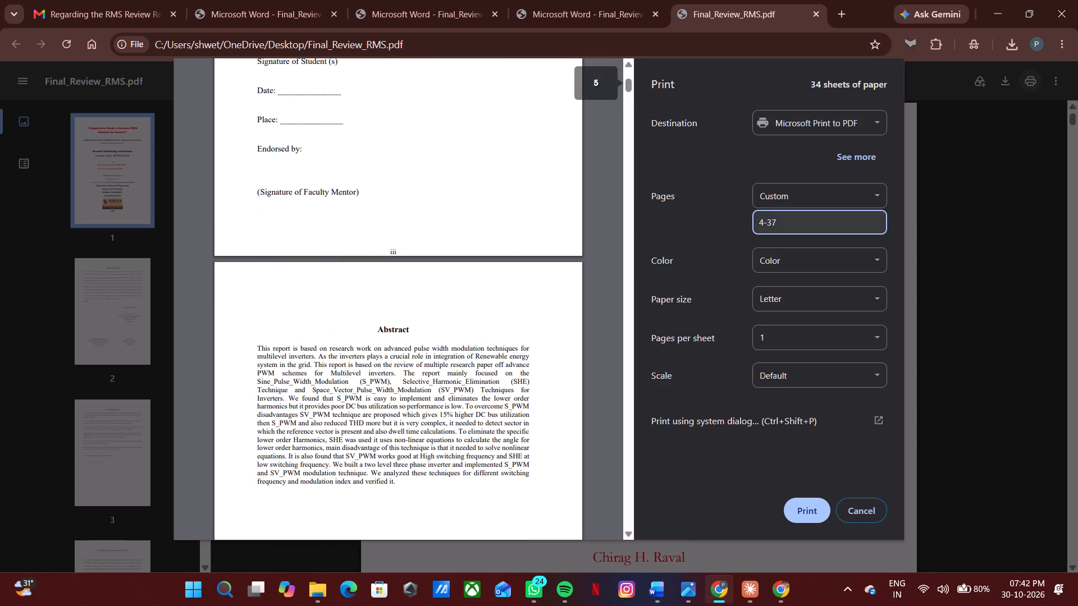
Change the print page range to 5-37 and check the preview through to the last page.
click(764, 219)
key(BackSpace)
key(5)
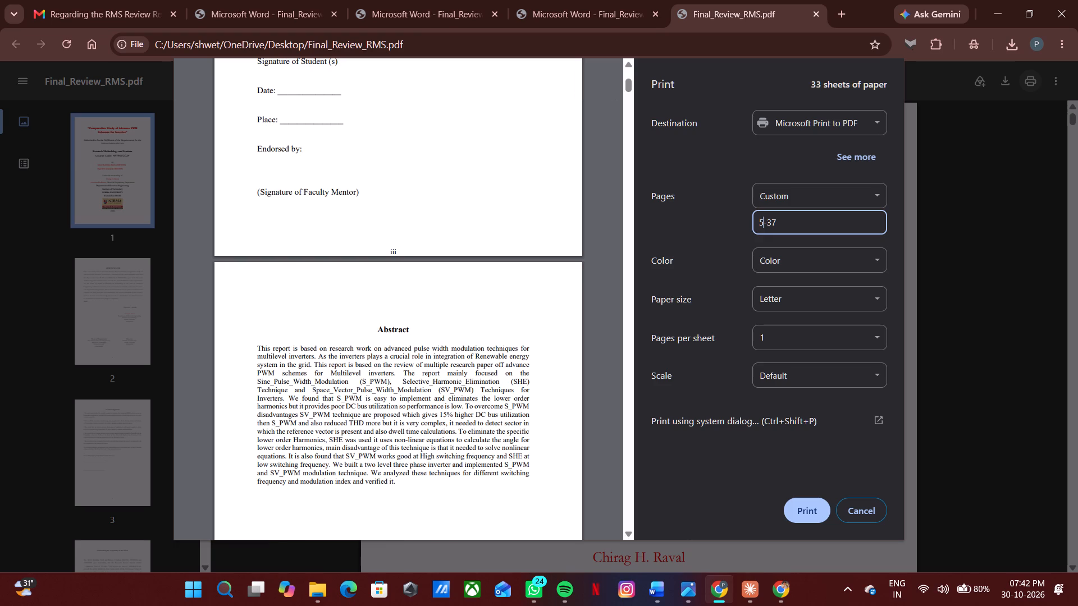
scroll(358, 361, up, 9)
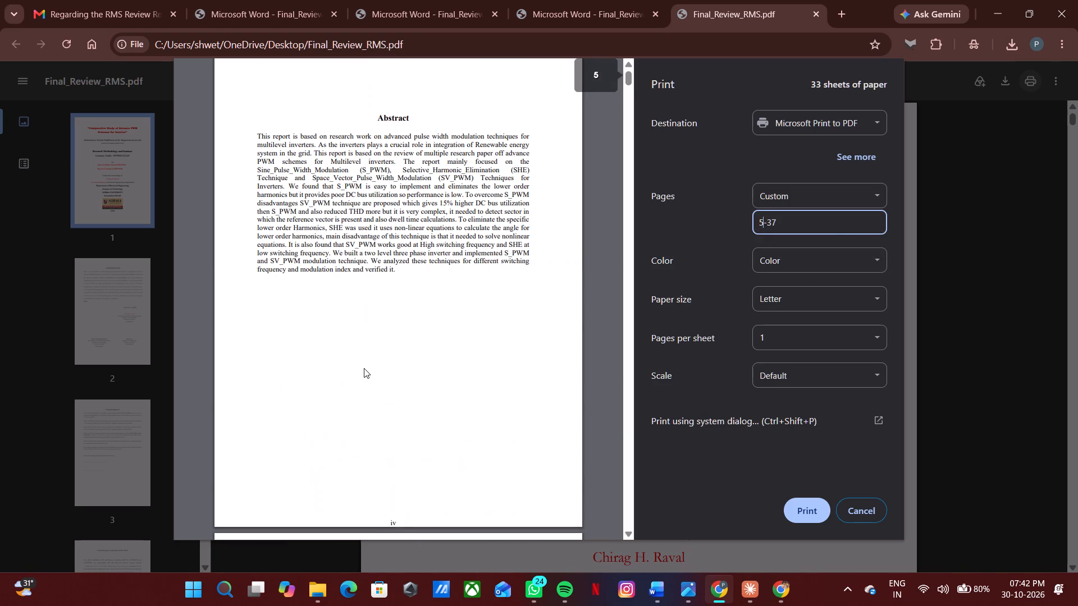
scroll(364, 368, up, 2)
drag(627, 76, 610, 443)
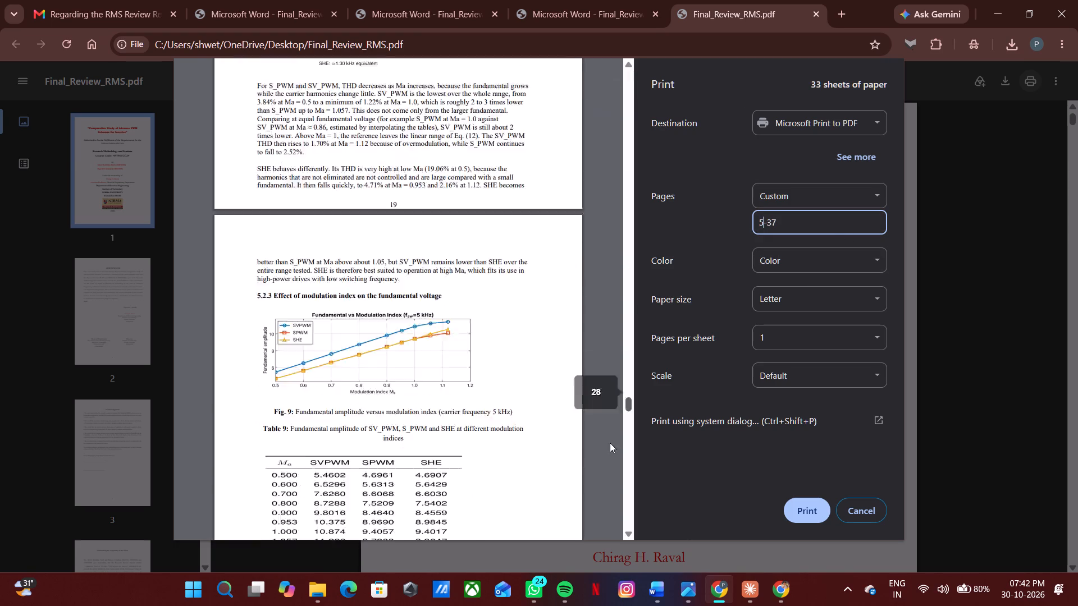
drag(610, 443, 605, 550)
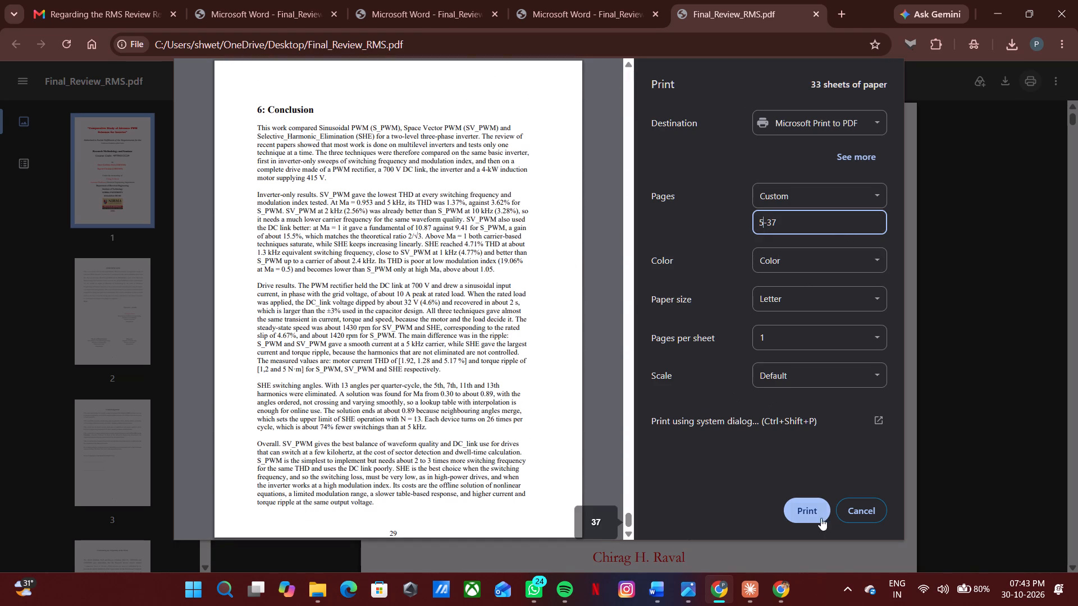
Print the selected pages to a PDF in the Downloads folder under the name RMS_Final.
click(807, 517)
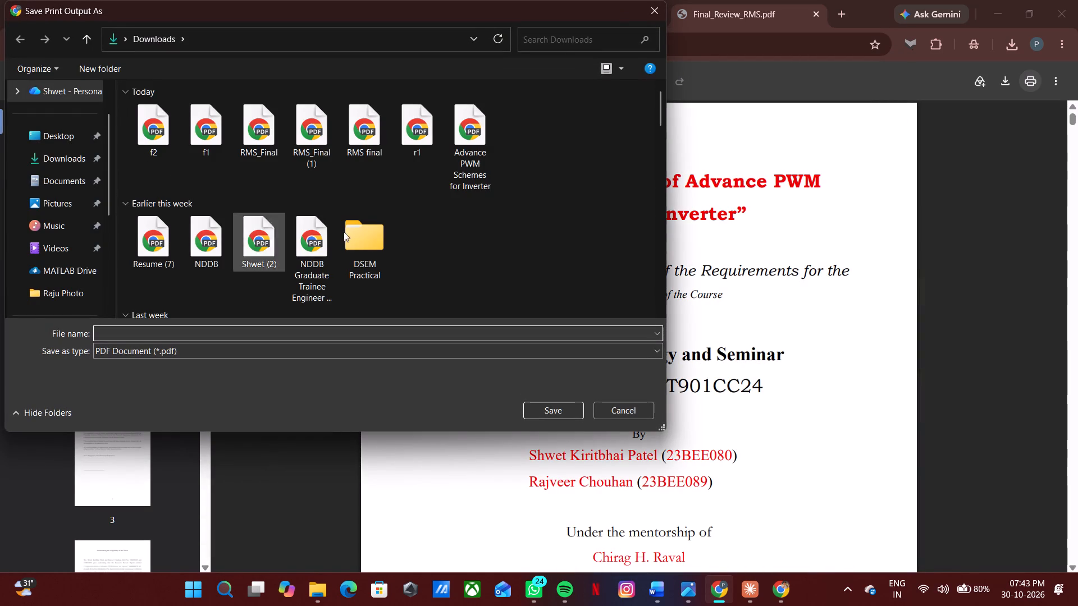
click(137, 332)
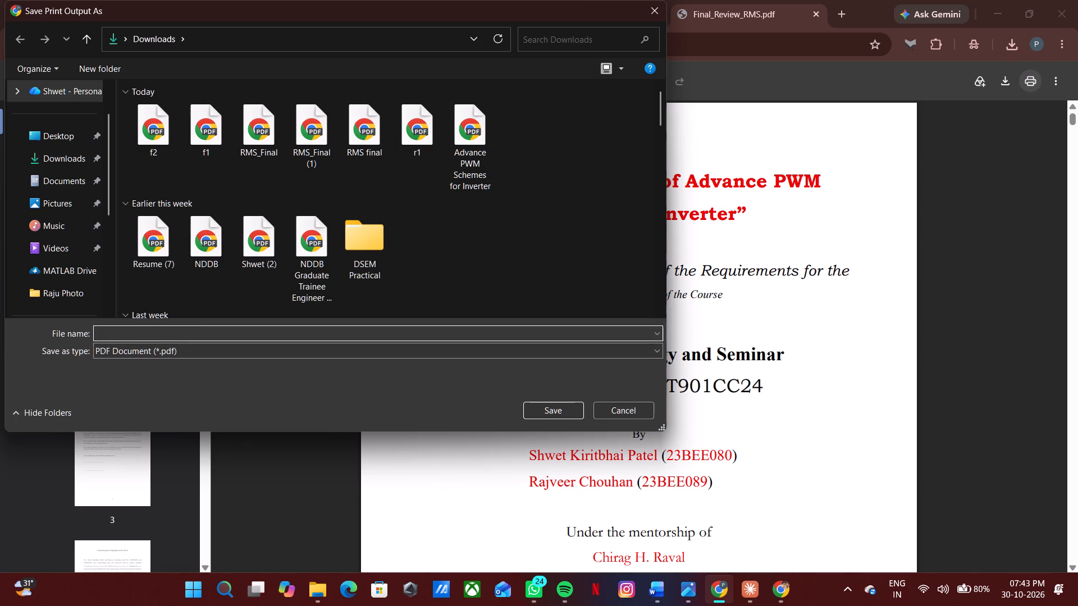
text(RMS)
text(_Fina)
key(l)
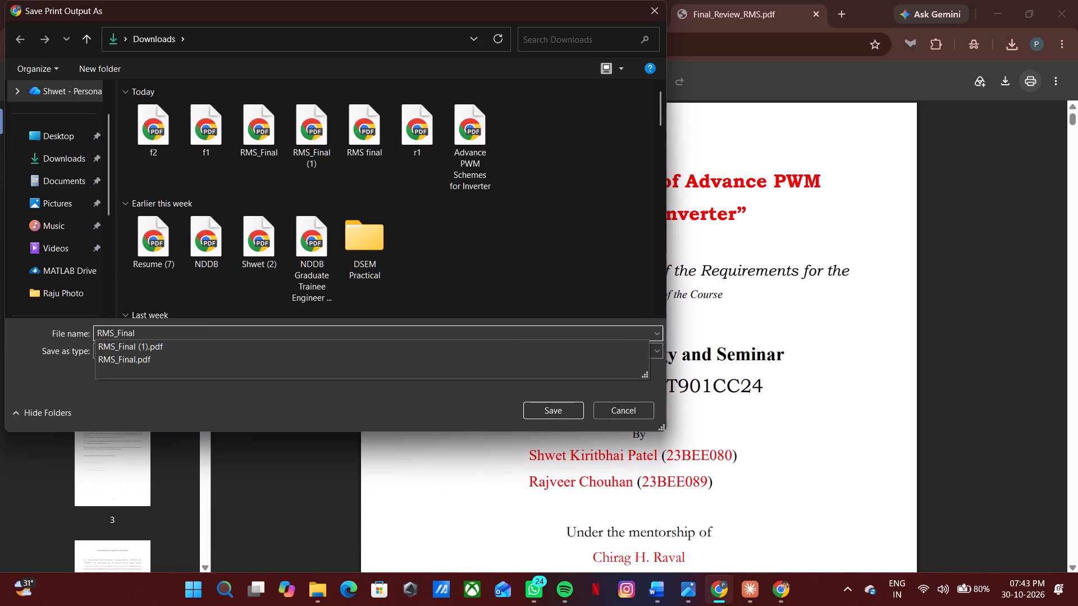
key(Return)
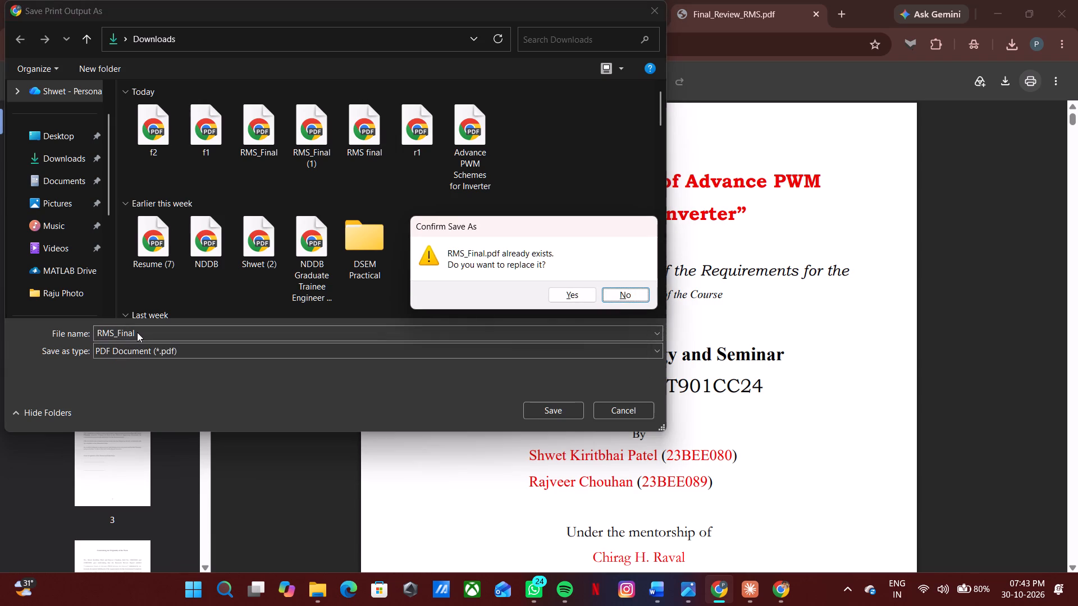
Replace the existing RMS_Final PDF in the Downloads folder with the new print output.
click(572, 300)
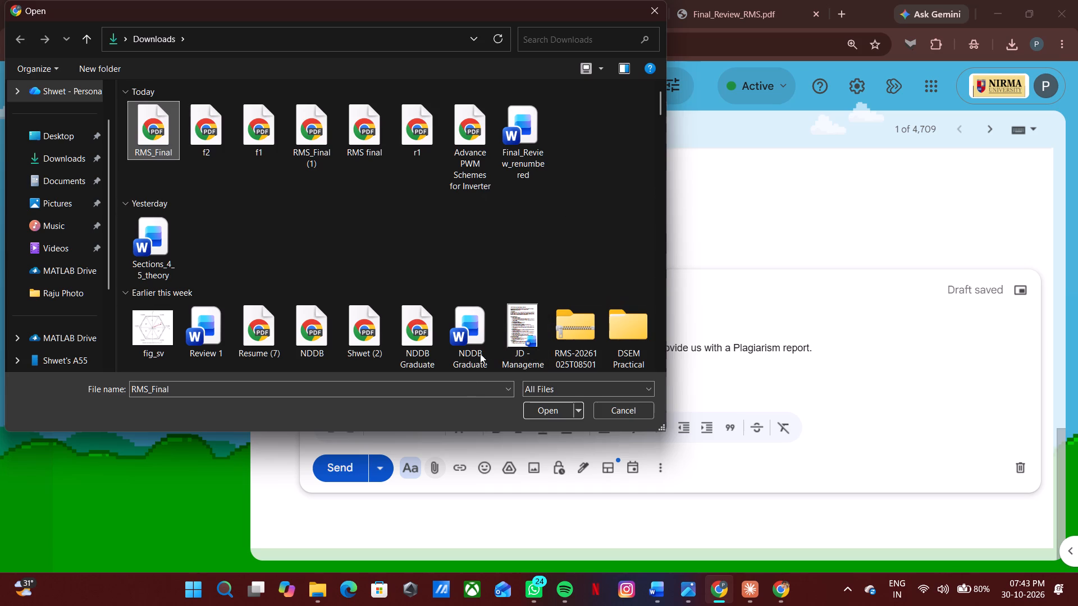
Attach the RMS_Final PDF from the Downloads folder to the reply draft.
click(545, 411)
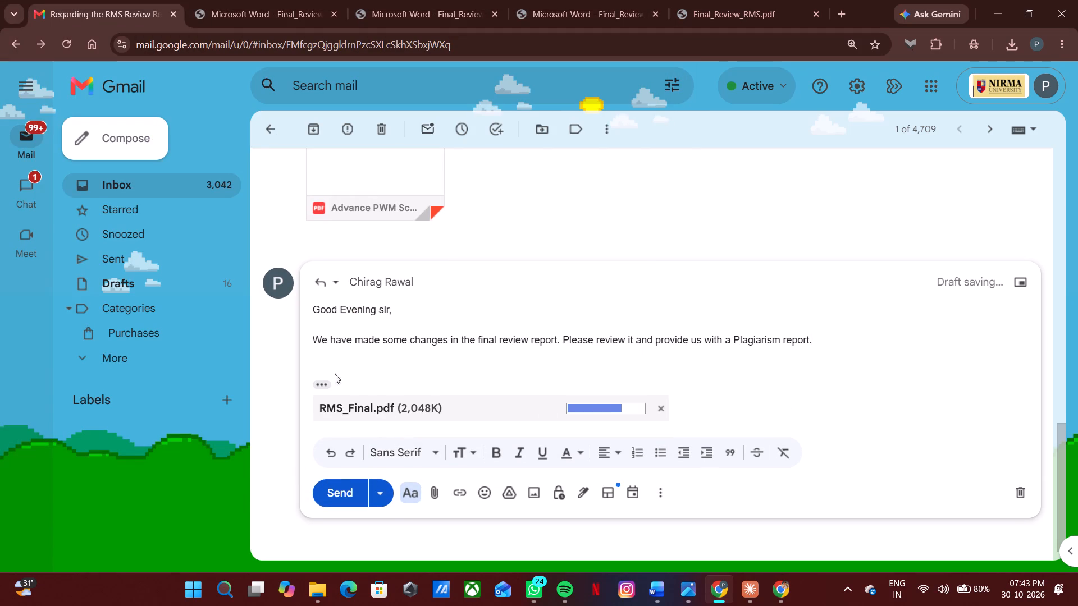
Close the three Microsoft Word - Final_Review tabs and the Final_Review_RMS.pdf tab, keeping only the Gmail thread open.
click(336, 14)
click(336, 14)
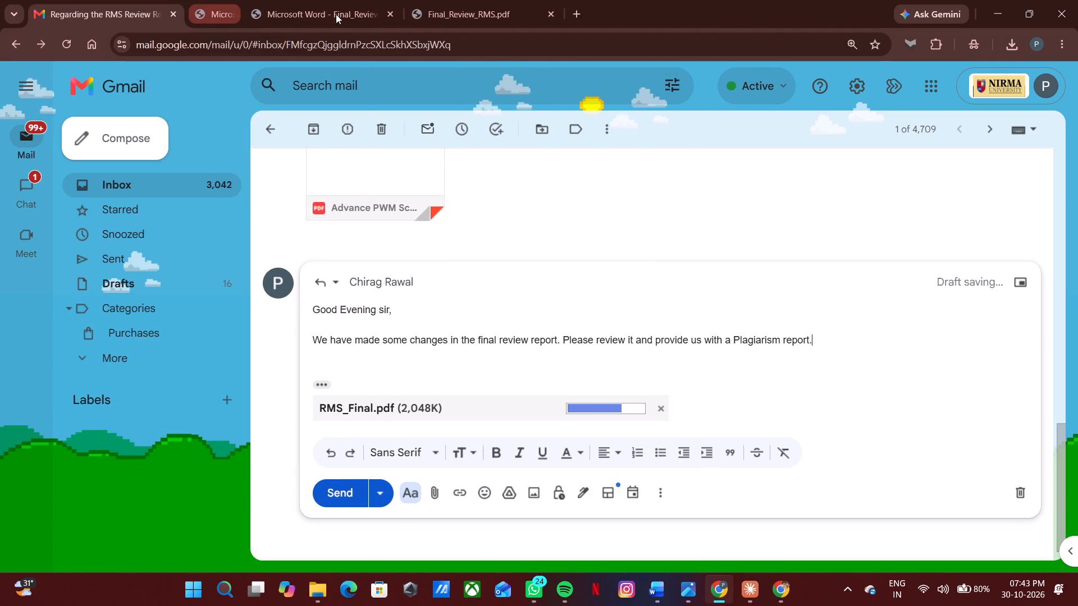
click(336, 14)
click(336, 14)
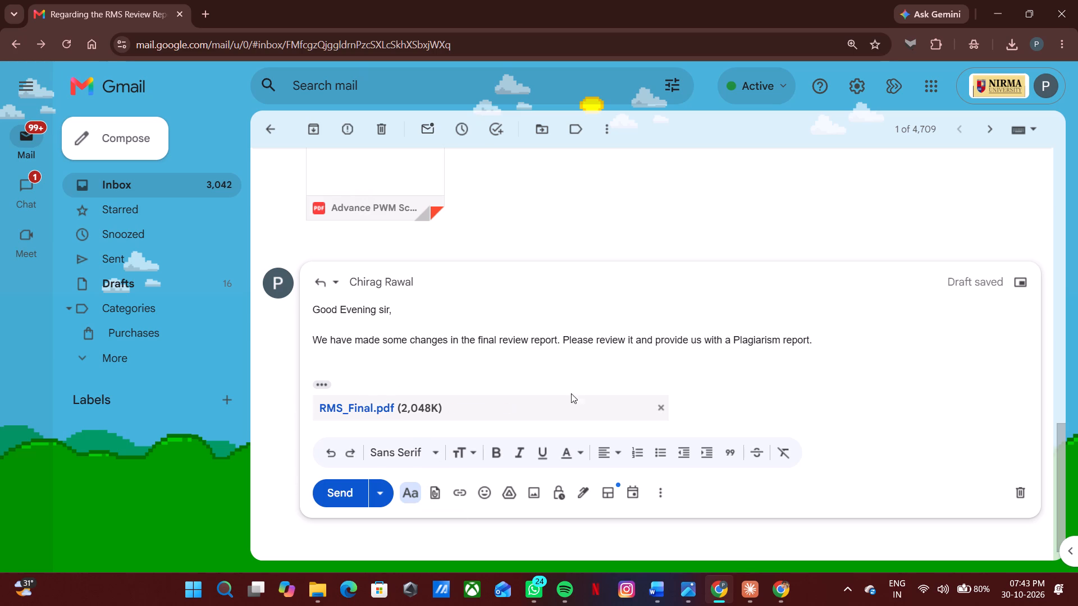
Download the attached RMS_Final.pdf from the draft, try to view it with repeated reloads, and close its tab.
click(365, 408)
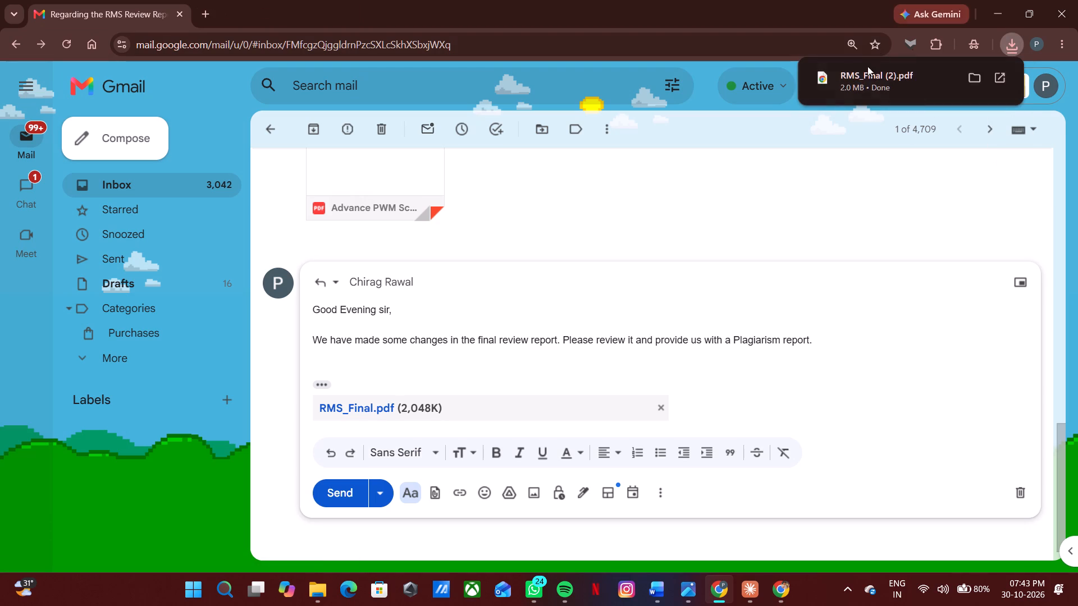
double_click(860, 76)
click(692, 346)
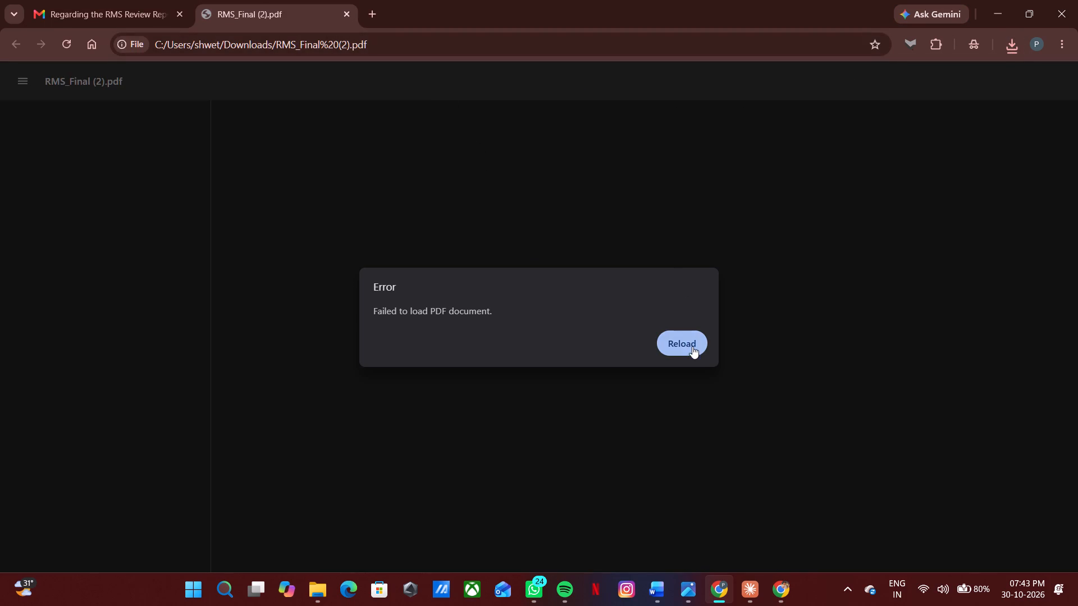
double_click(692, 346)
click(692, 346)
triple_click(691, 346)
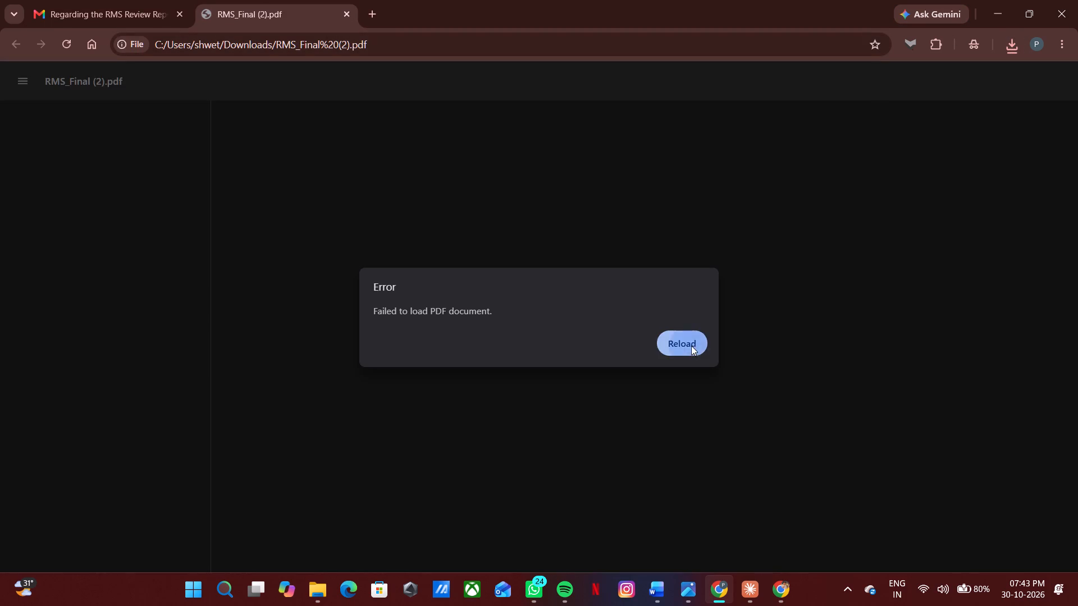
triple_click(690, 344)
triple_click(689, 343)
double_click(689, 343)
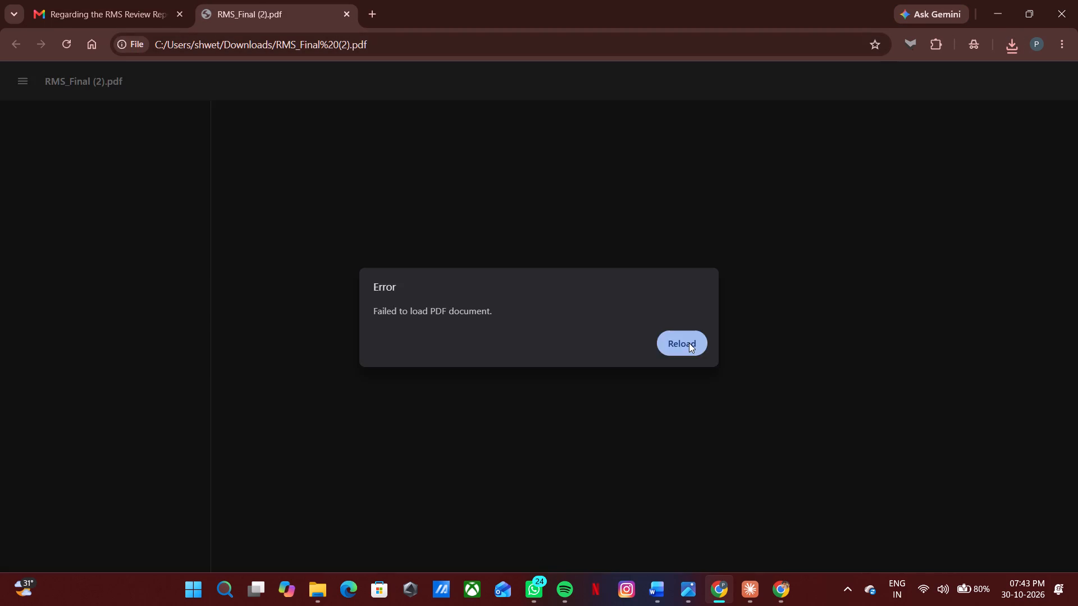
click(683, 343)
triple_click(666, 343)
triple_click(666, 343)
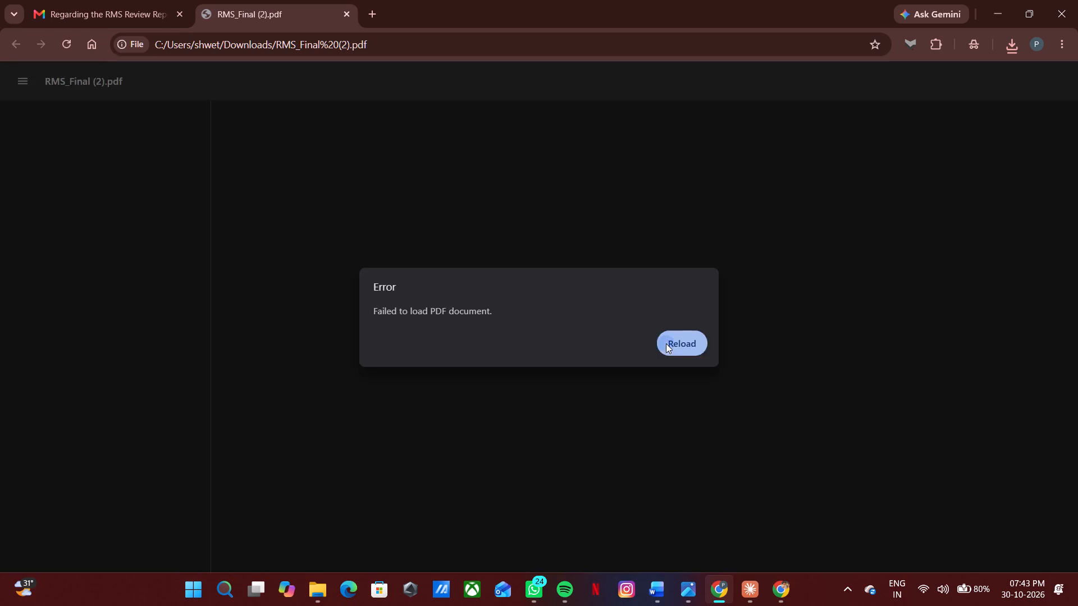
double_click(666, 343)
click(71, 45)
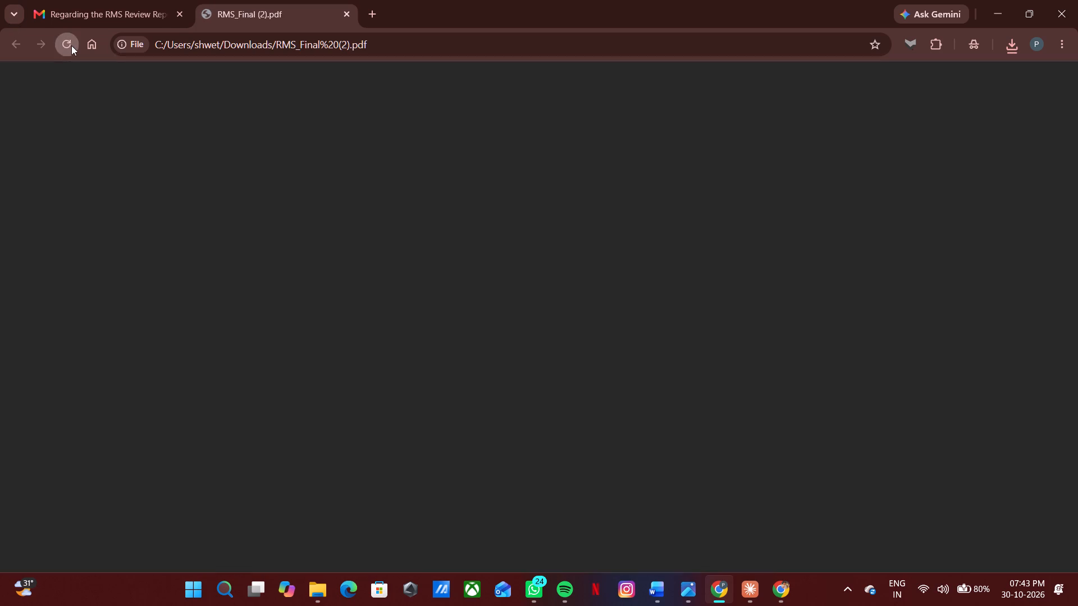
click(674, 348)
triple_click(674, 348)
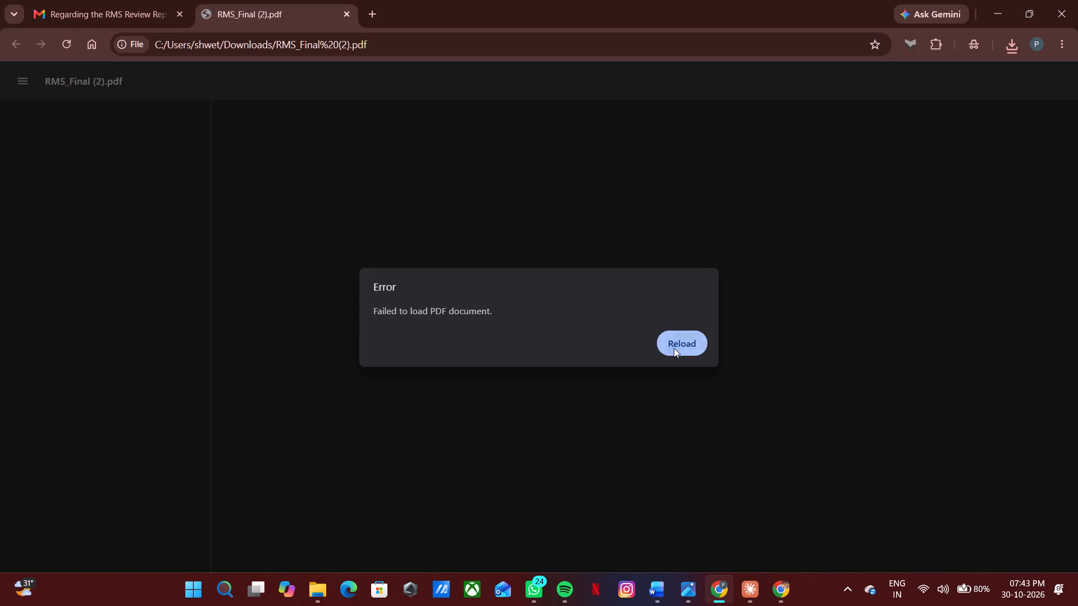
double_click(674, 348)
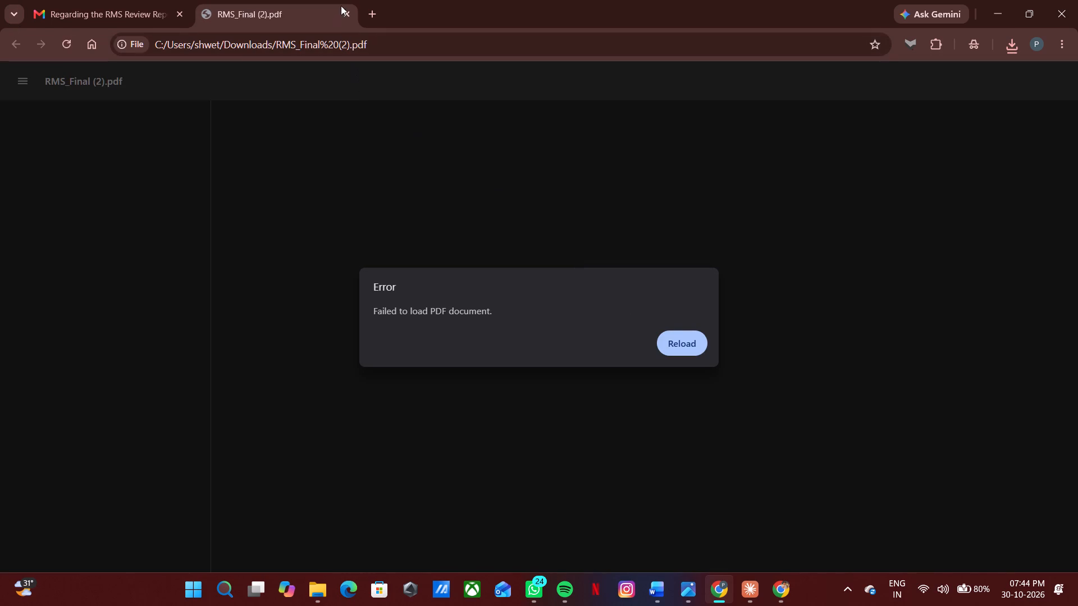
click(350, 13)
Download the RMS_Final.pdf attachment from the draft again, try to view the new copy, and close its tab.
click(355, 408)
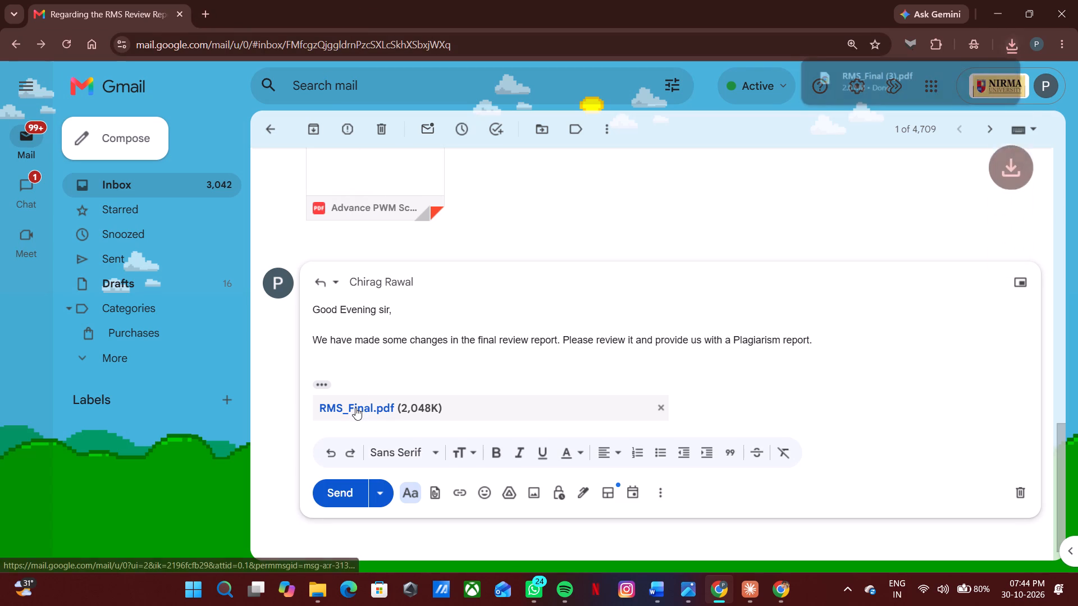
double_click(878, 81)
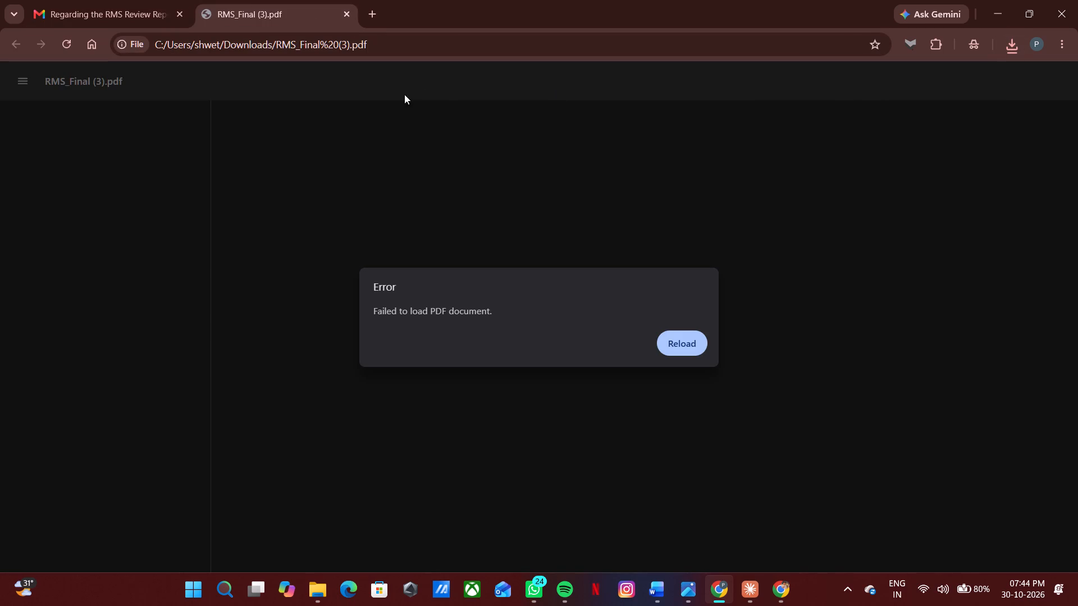
click(656, 348)
double_click(694, 341)
click(344, 13)
Try to open the downloaded RMS_Final (3) PDF from the Downloads folder and reload it.
click(318, 594)
double_click(645, 163)
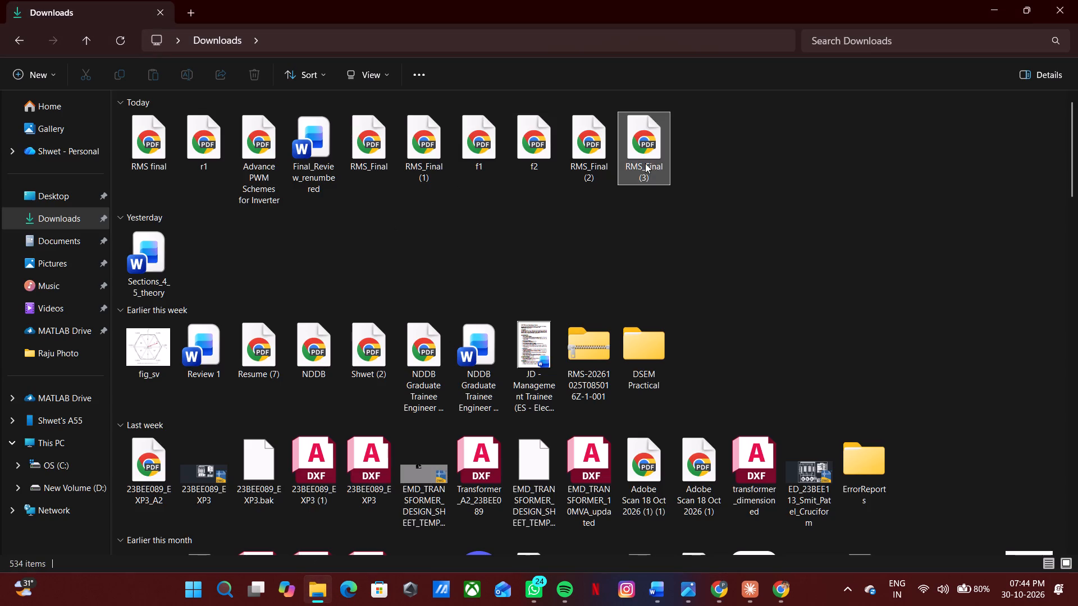
click(684, 357)
click(681, 340)
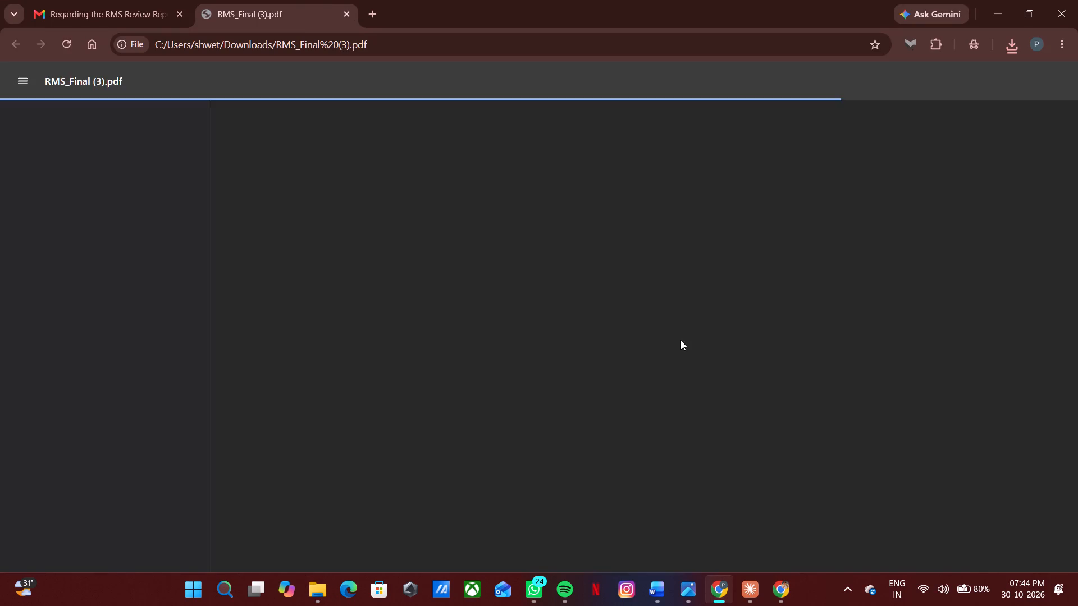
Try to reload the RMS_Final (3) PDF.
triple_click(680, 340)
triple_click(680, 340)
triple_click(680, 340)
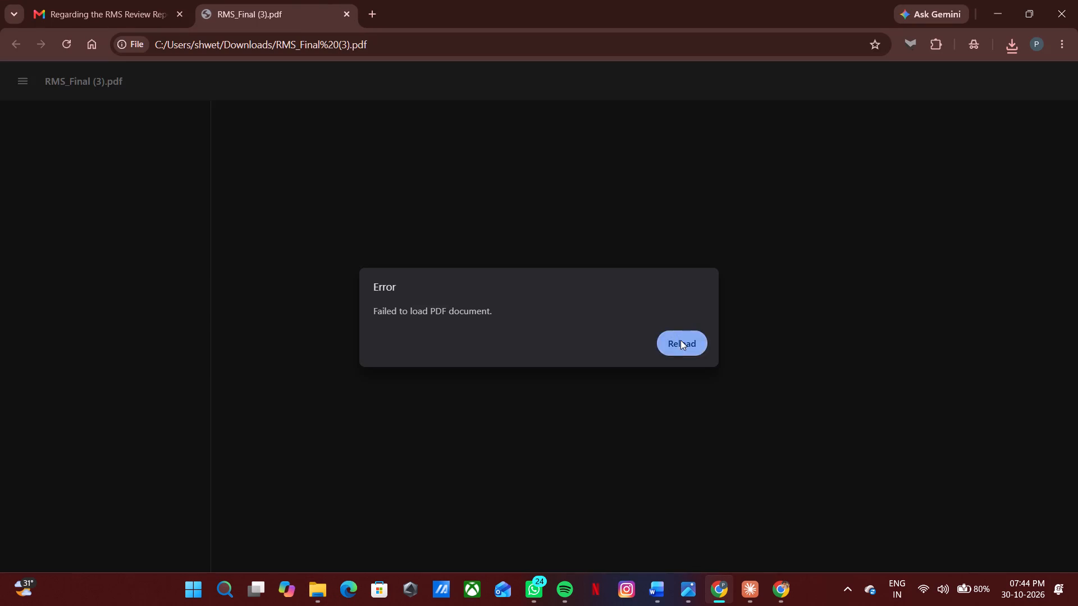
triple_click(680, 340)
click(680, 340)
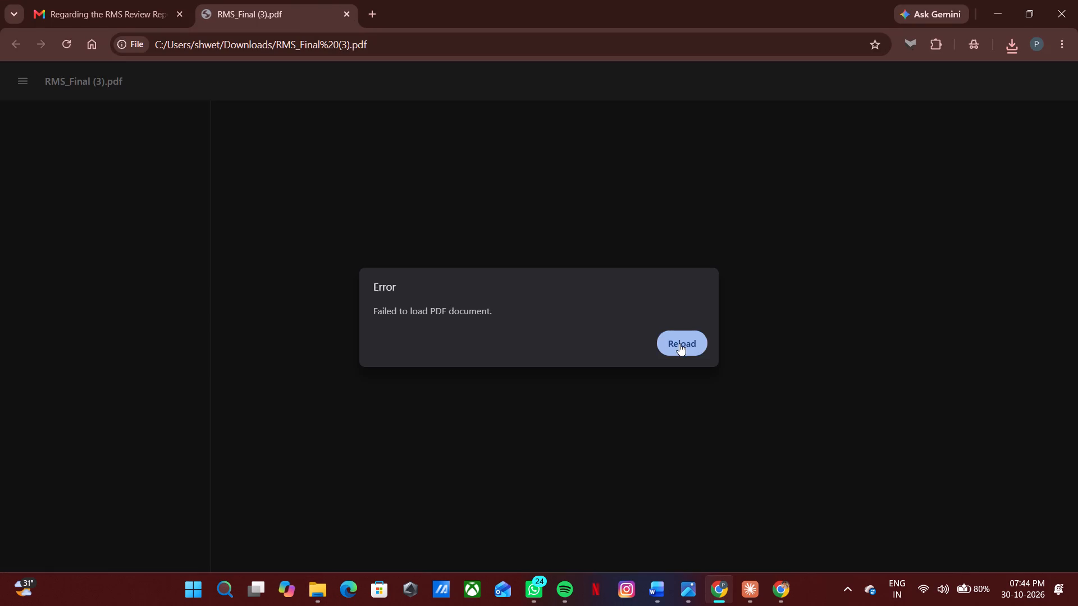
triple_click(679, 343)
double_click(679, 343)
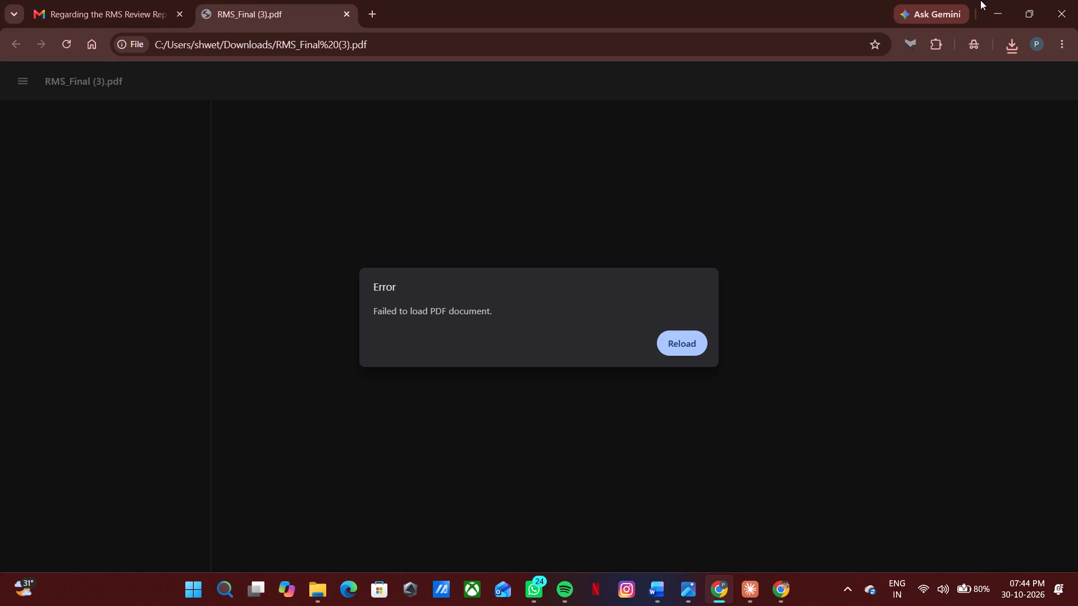
Switch to File Explorer, open RMS_Final from the Downloads folder and check its pages from the abstract to the end.
click(984, 0)
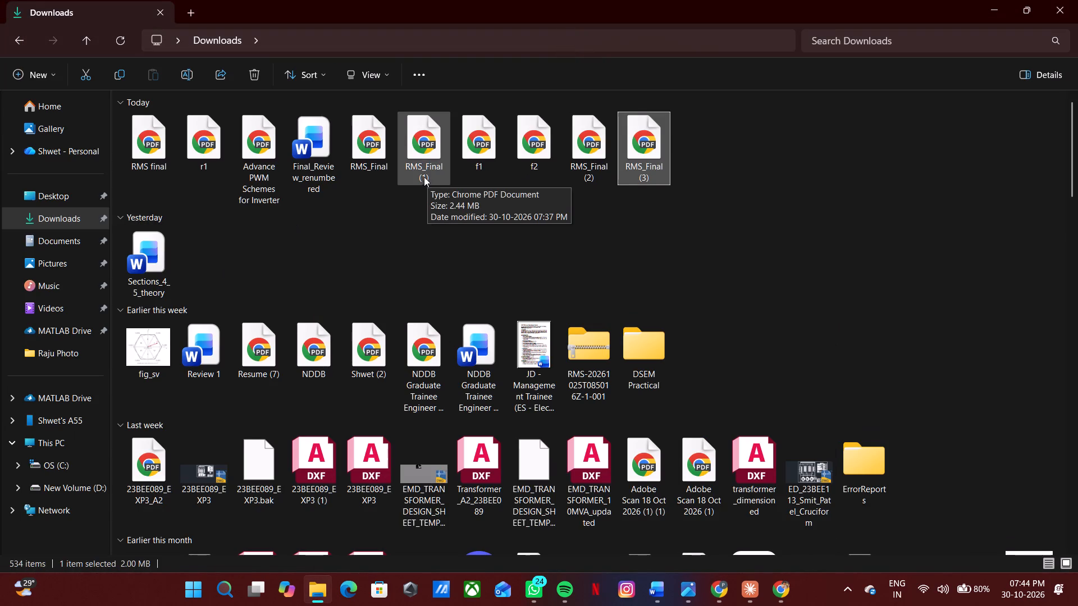
double_click(375, 152)
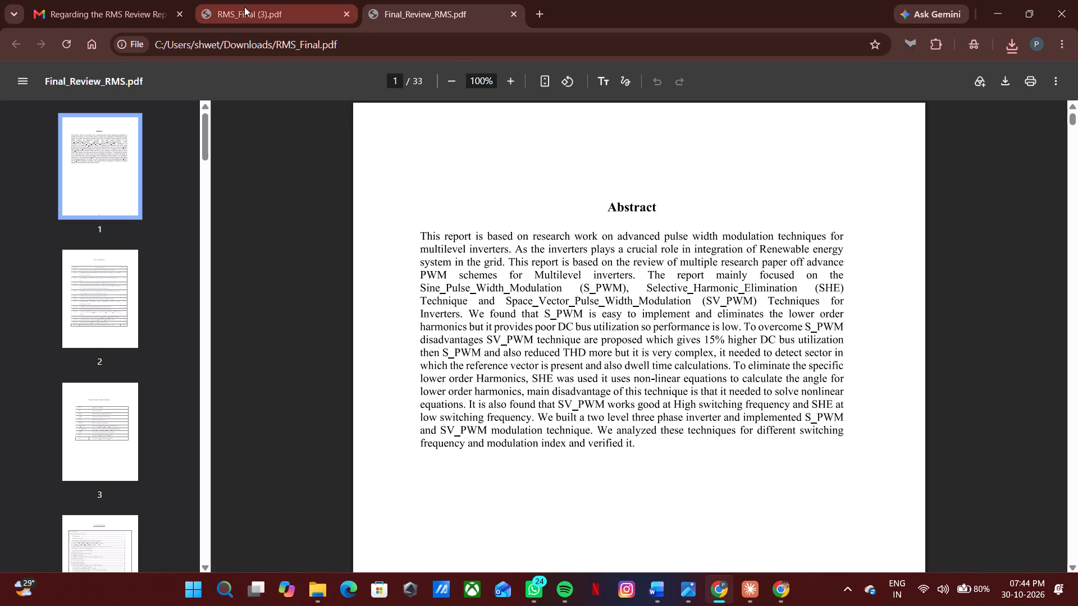
scroll(541, 350, down, 8)
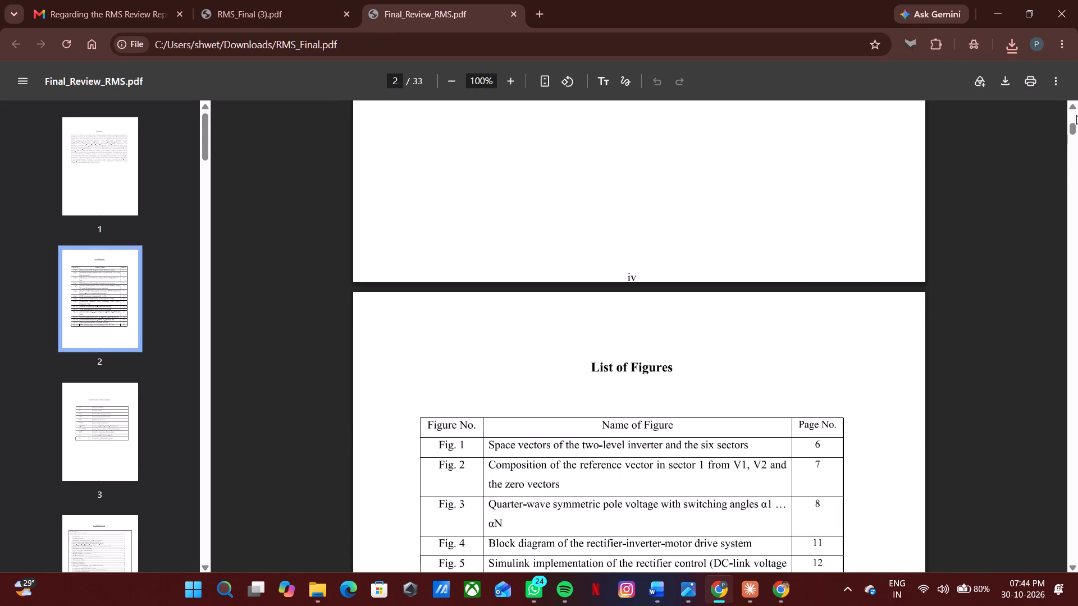
drag(1076, 126, 1073, 566)
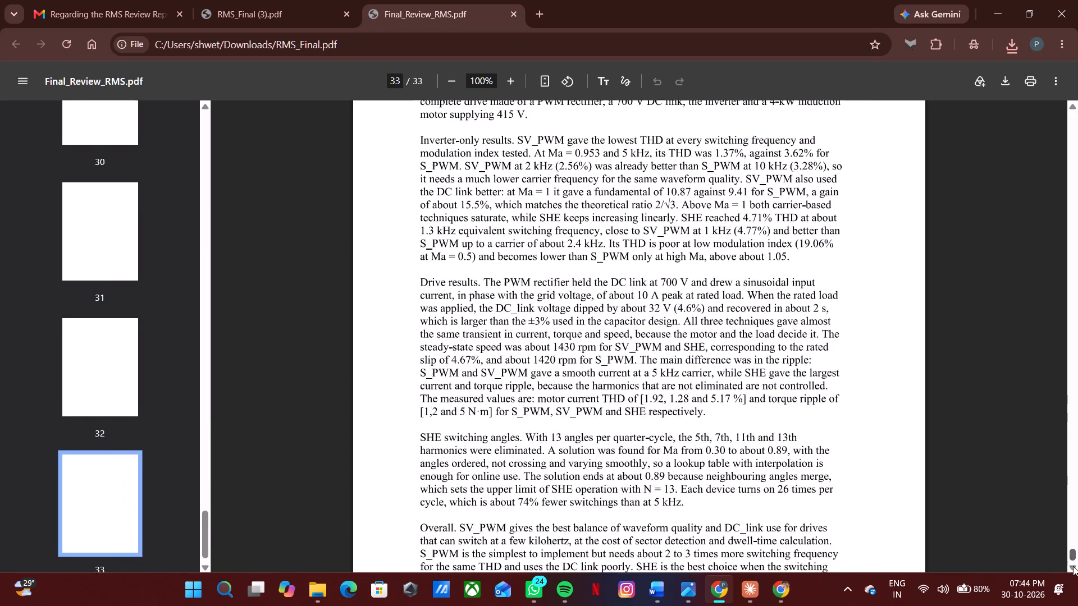
drag(1073, 566, 1074, 571)
scroll(762, 505, up, 5)
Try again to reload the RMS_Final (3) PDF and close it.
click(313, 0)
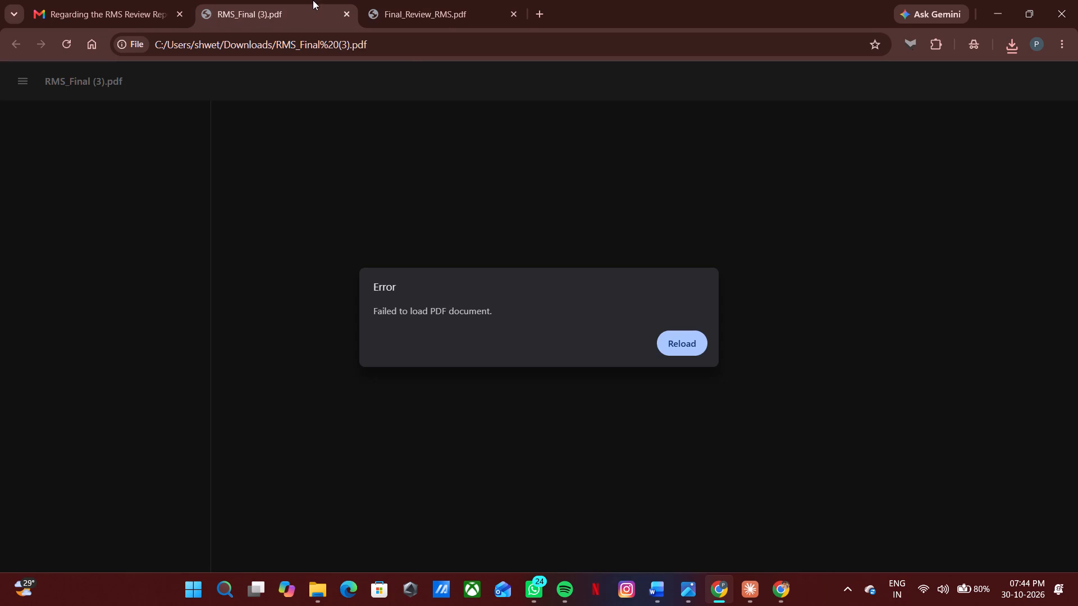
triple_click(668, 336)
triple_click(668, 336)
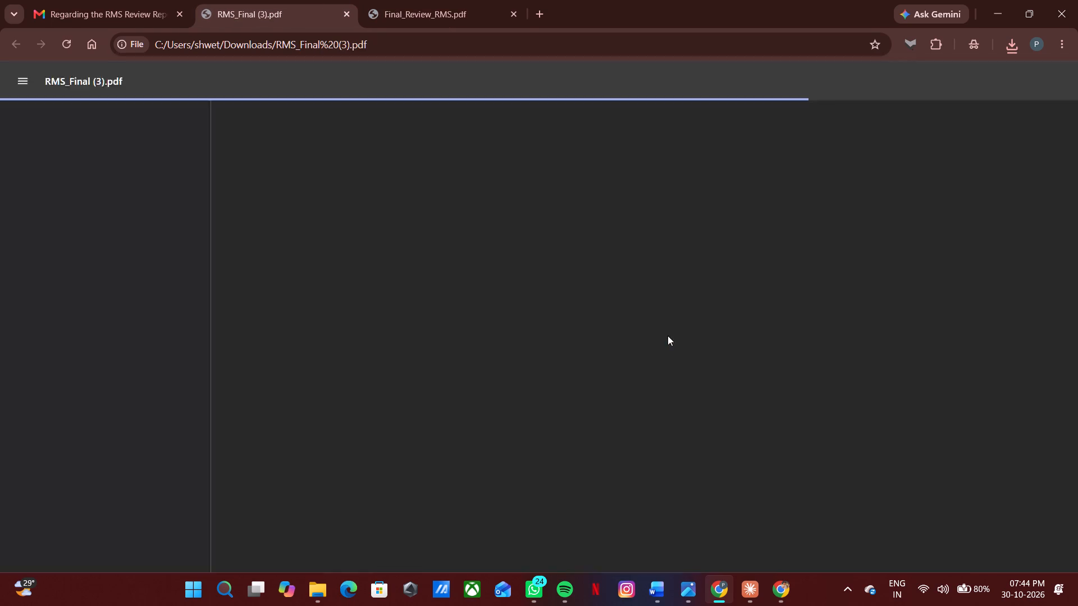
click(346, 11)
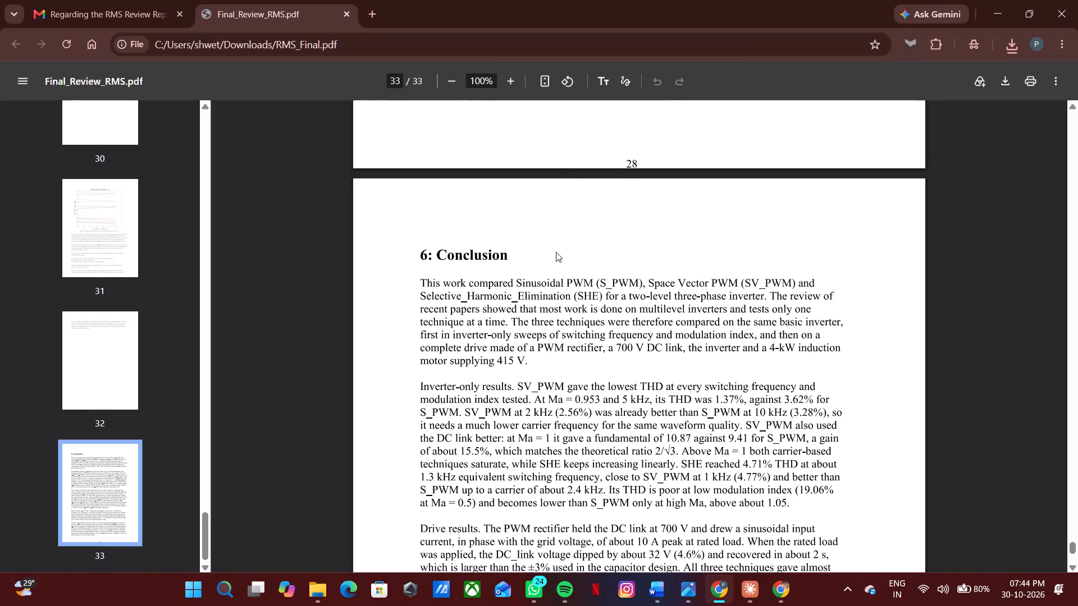
Check the conclusion page at the end of the RMS_Final PDF, glancing at the Gmail reply draft in between.
scroll(551, 260, down, 19)
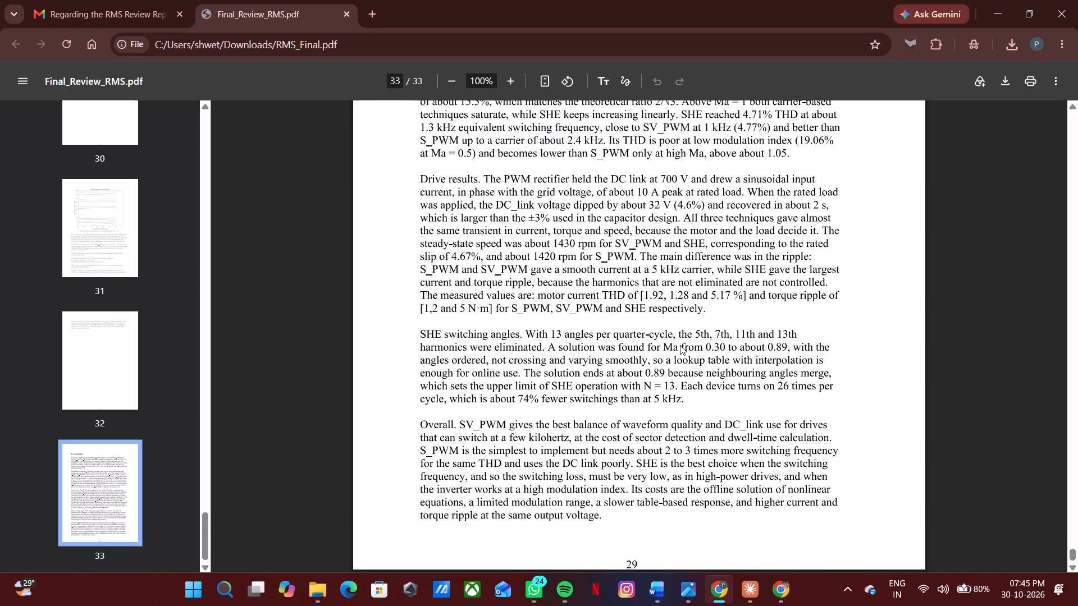
scroll(428, 293, up, 11)
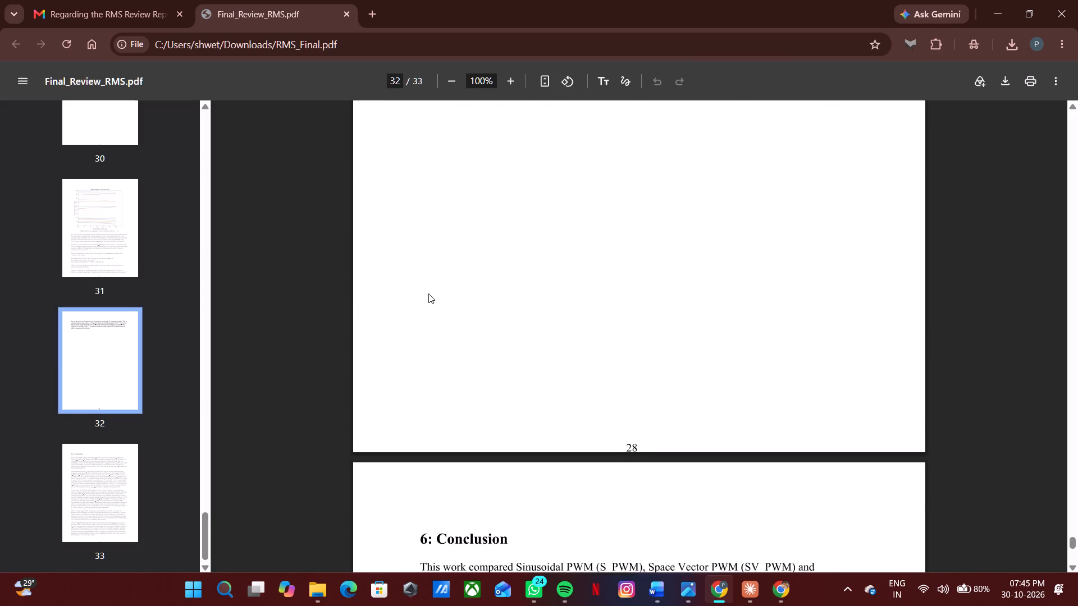
scroll(428, 293, up, 9)
scroll(428, 293, down, 20)
scroll(428, 293, down, 2)
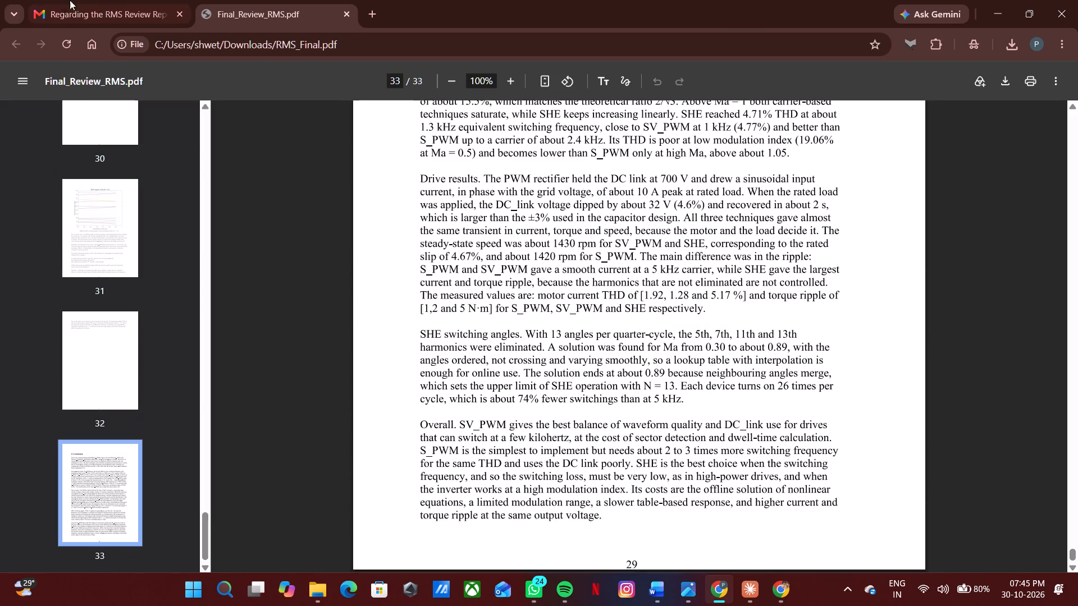
click(108, 0)
click(663, 410)
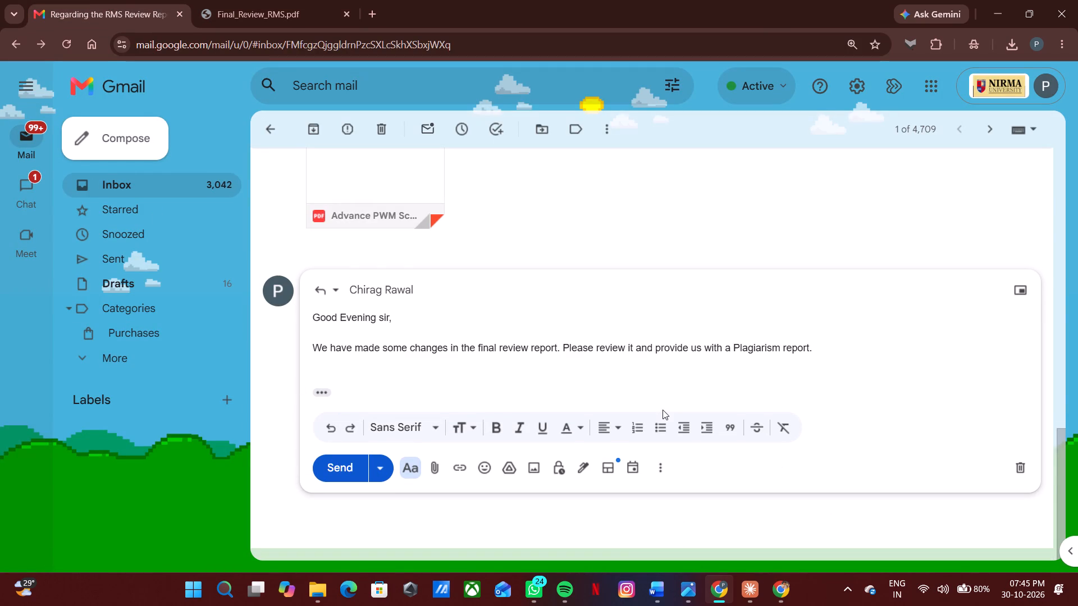
click(245, 0)
scroll(683, 386, down, 5)
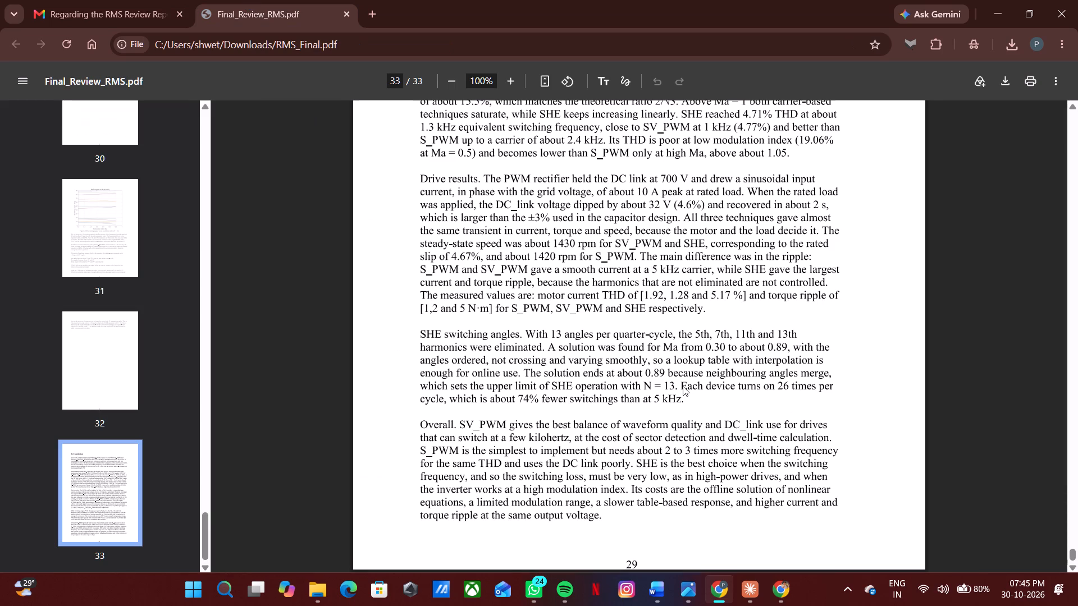
scroll(683, 386, up, 9)
scroll(683, 386, down, 14)
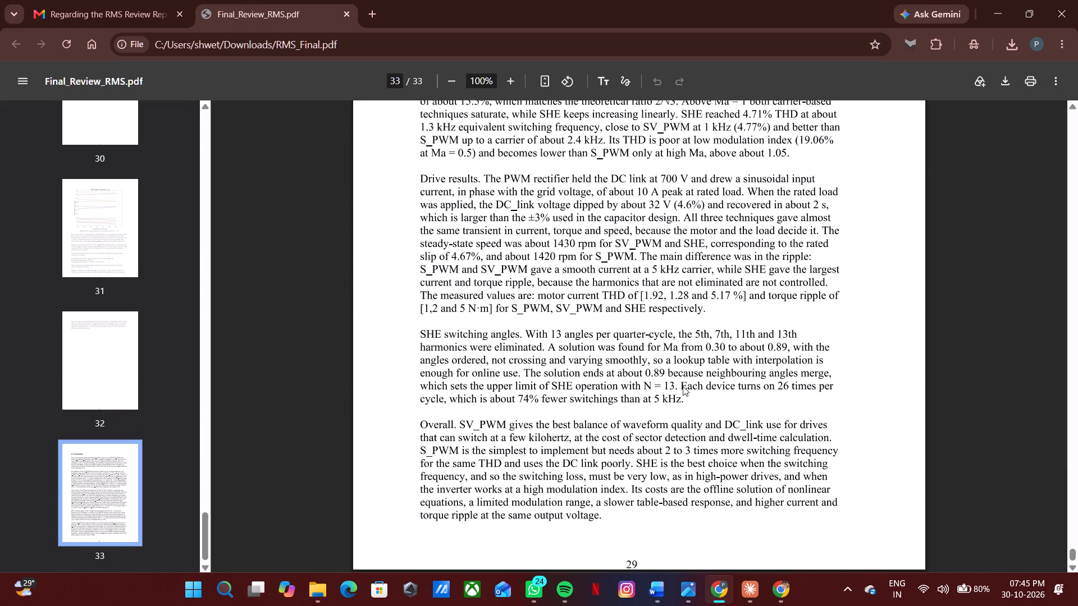
scroll(683, 386, down, 3)
scroll(676, 383, up, 4)
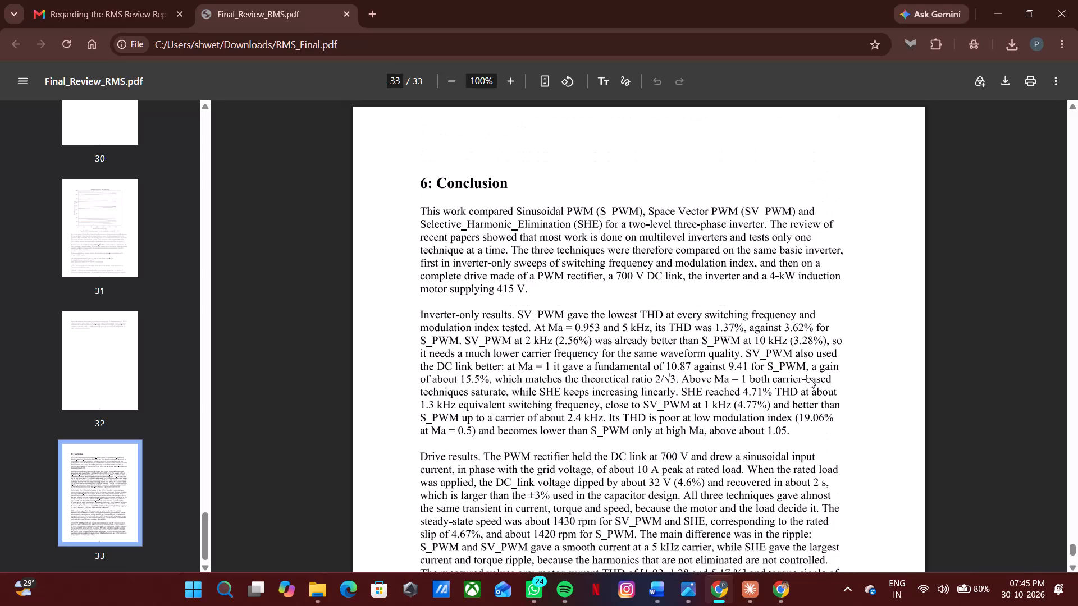
Examine the front pages of the RMS_Final PDF: the abstract, list of figures and abbreviations.
drag(1071, 543, 1045, 281)
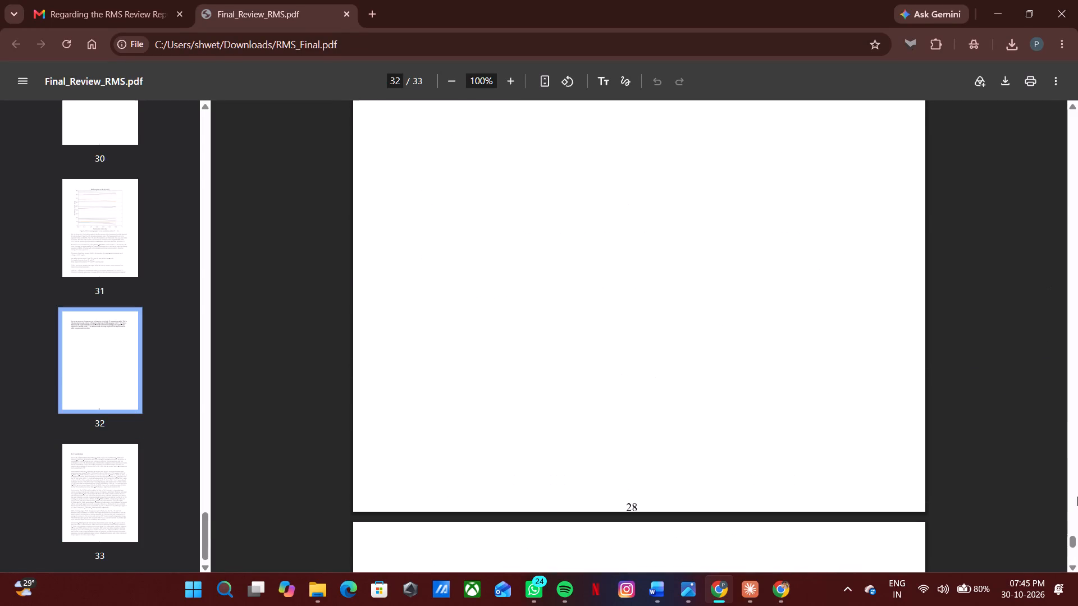
drag(1074, 537, 1050, 115)
scroll(719, 402, up, 3)
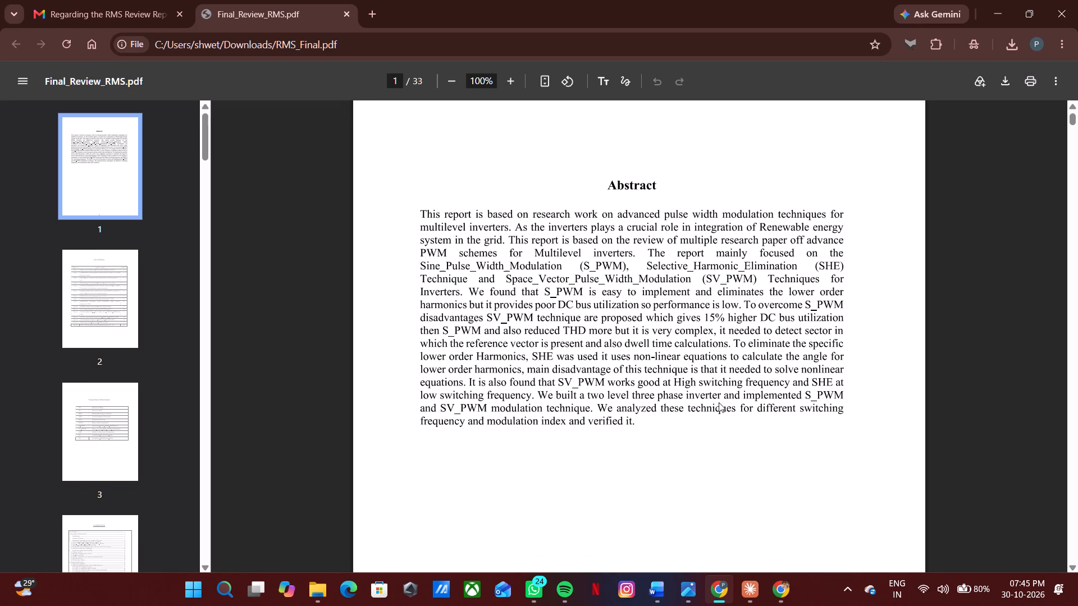
scroll(719, 402, up, 4)
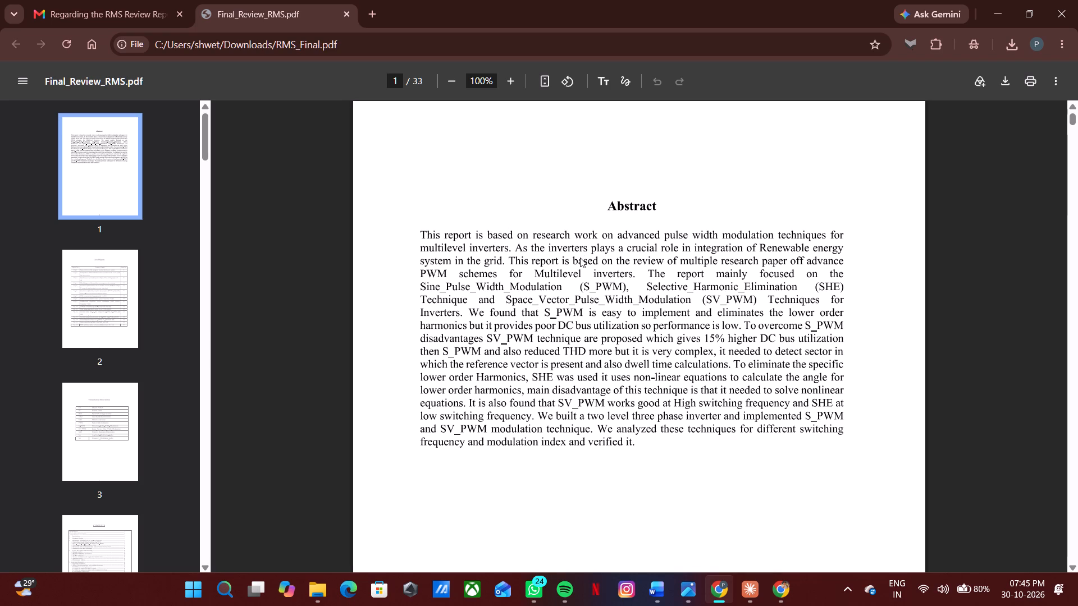
scroll(605, 322, down, 3)
scroll(603, 328, up, 3)
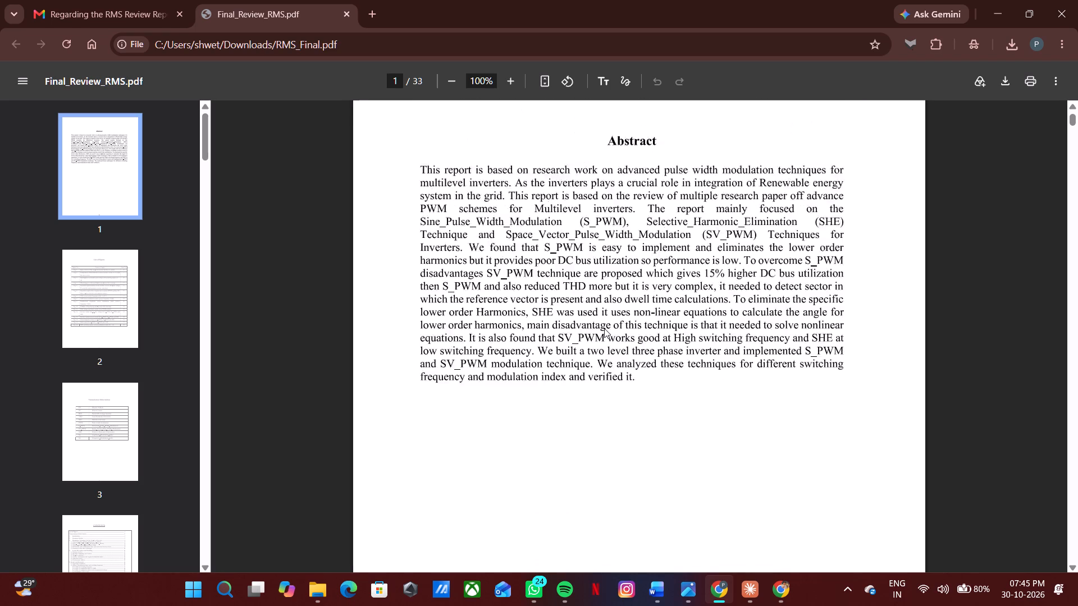
scroll(604, 328, up, 6)
scroll(607, 328, down, 13)
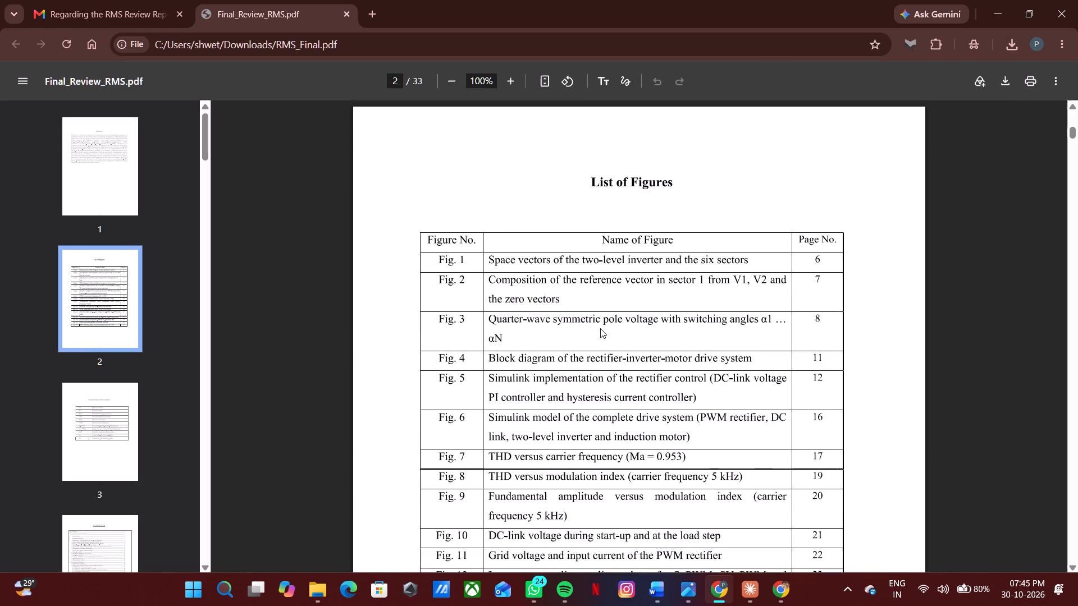
scroll(600, 328, up, 2)
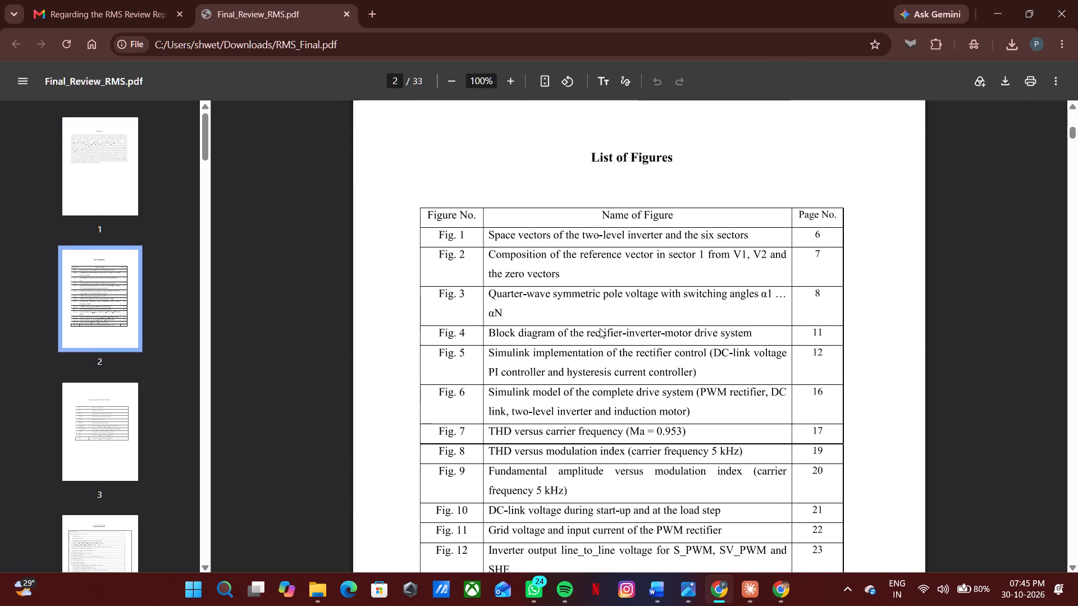
scroll(600, 328, down, 13)
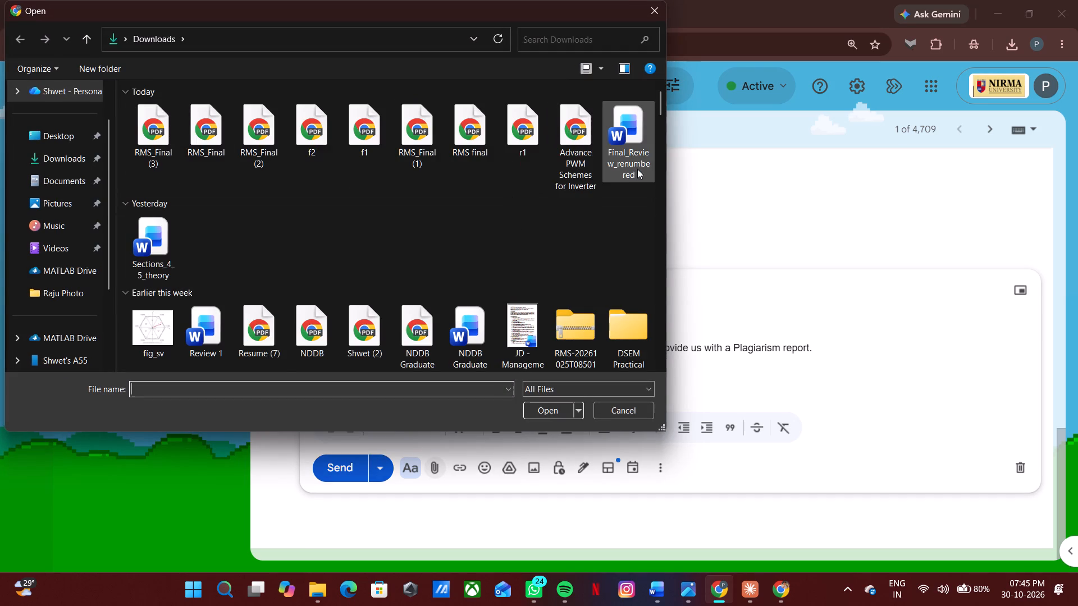
click(64, 134)
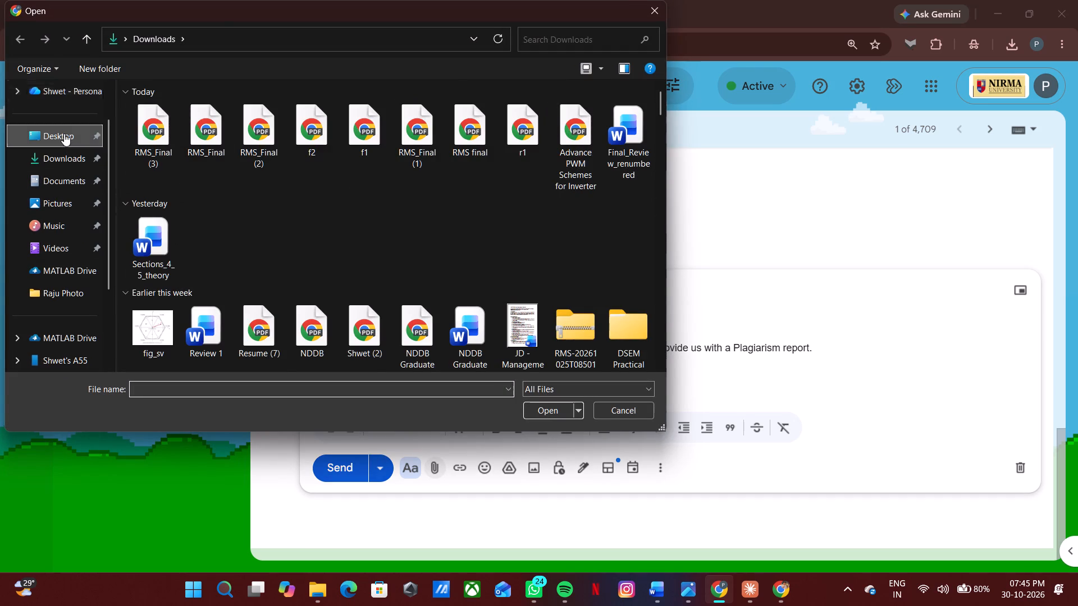
click(173, 390)
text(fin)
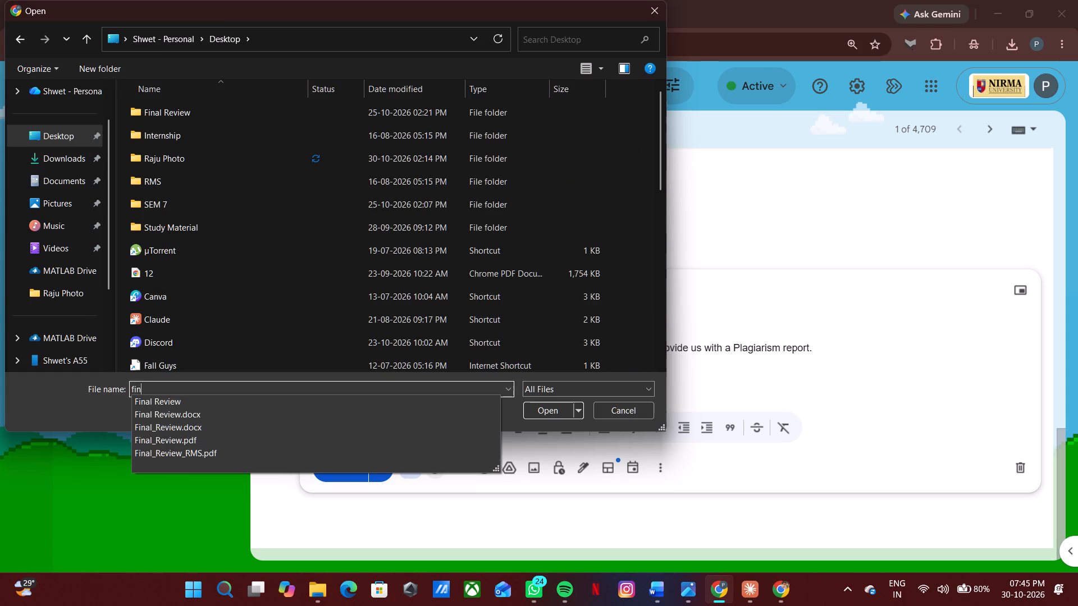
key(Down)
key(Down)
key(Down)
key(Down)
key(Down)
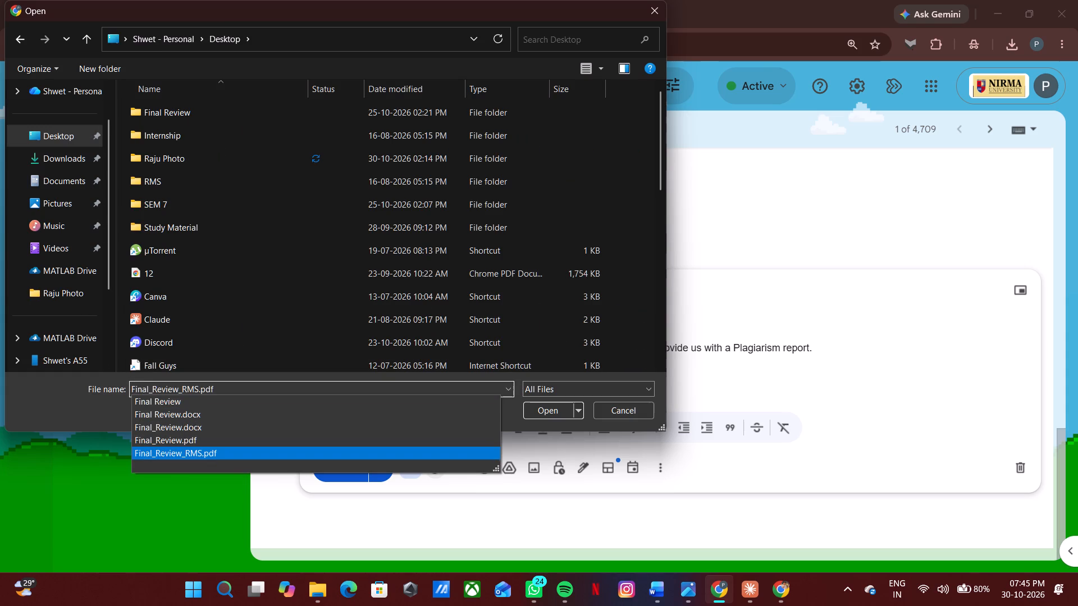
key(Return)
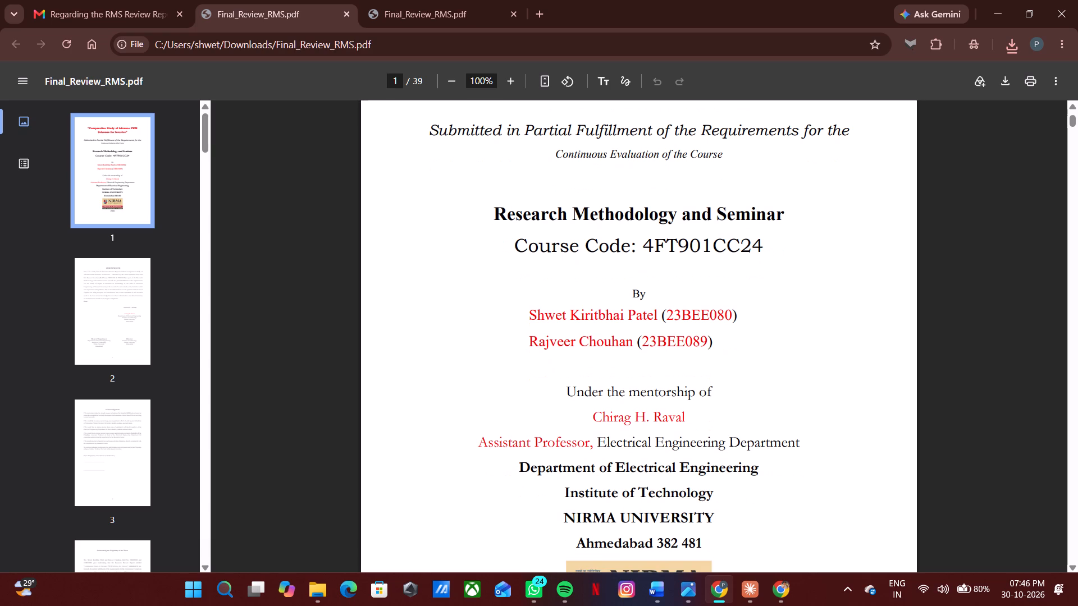
click(344, 13)
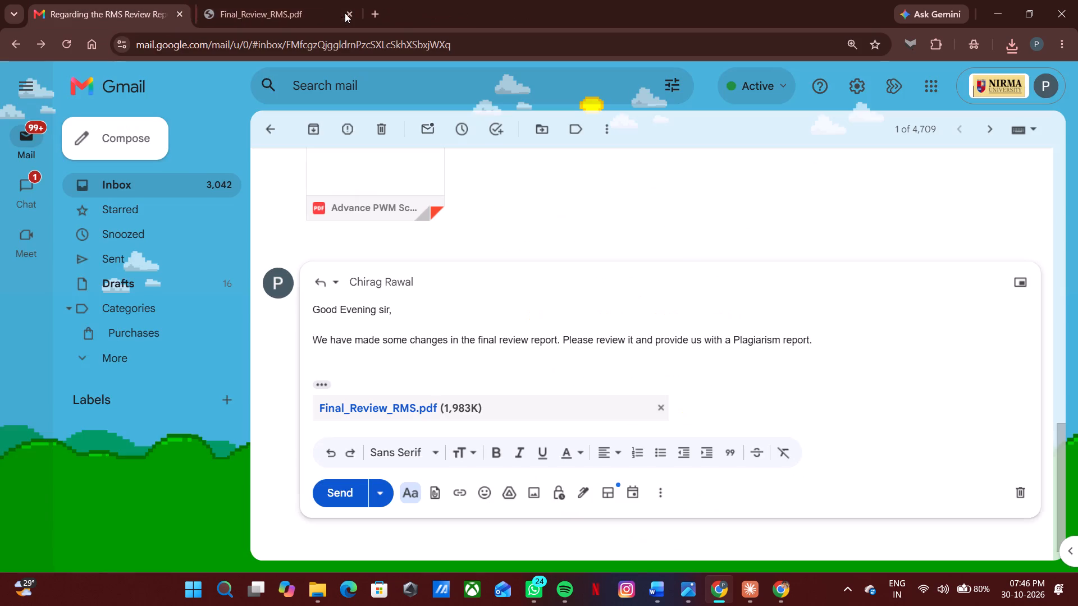
Review the abbreviations and list of figures in the open RMS_Final PDF and close it.
click(306, 3)
scroll(482, 272, up, 2)
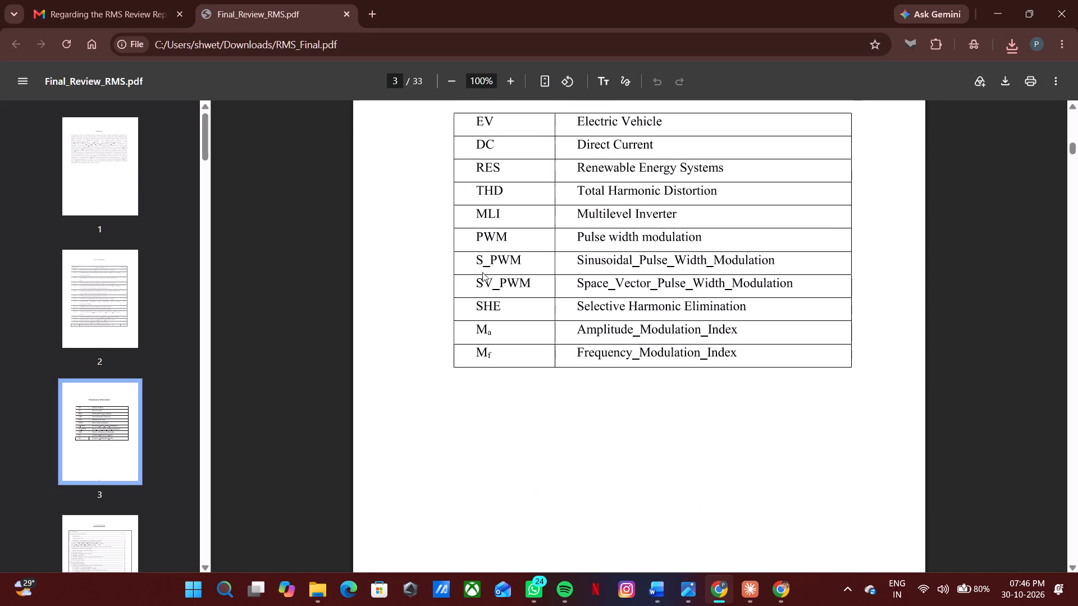
scroll(482, 272, up, 5)
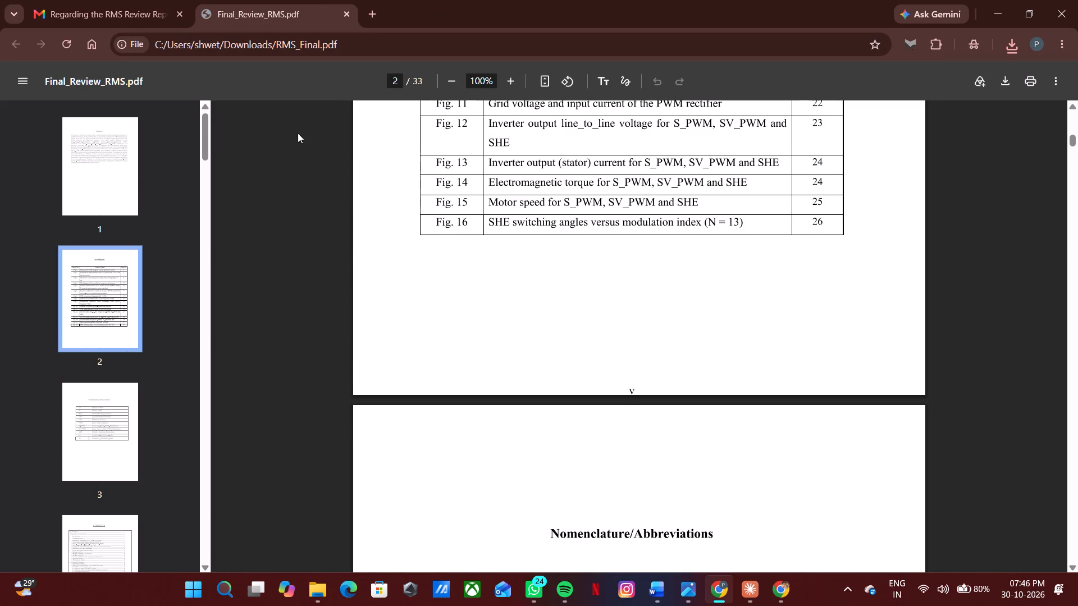
click(341, 16)
Refresh the Downloads folder in File Explorer, open RMS_Final, check it through to the conclusion, close it and return to the Gmail reply.
click(313, 594)
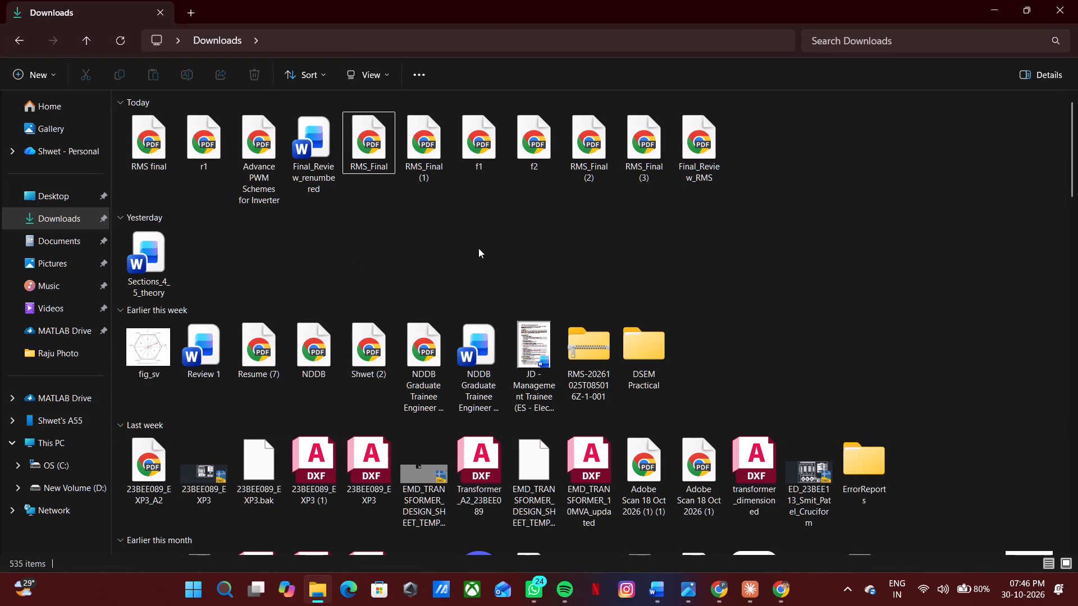
triple_click(111, 40)
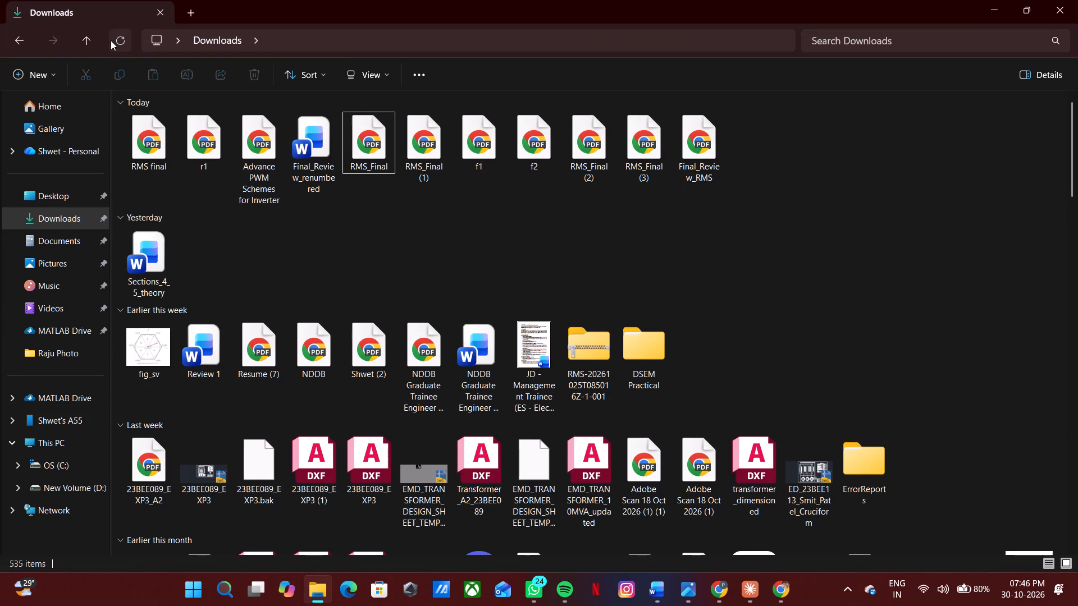
click(111, 40)
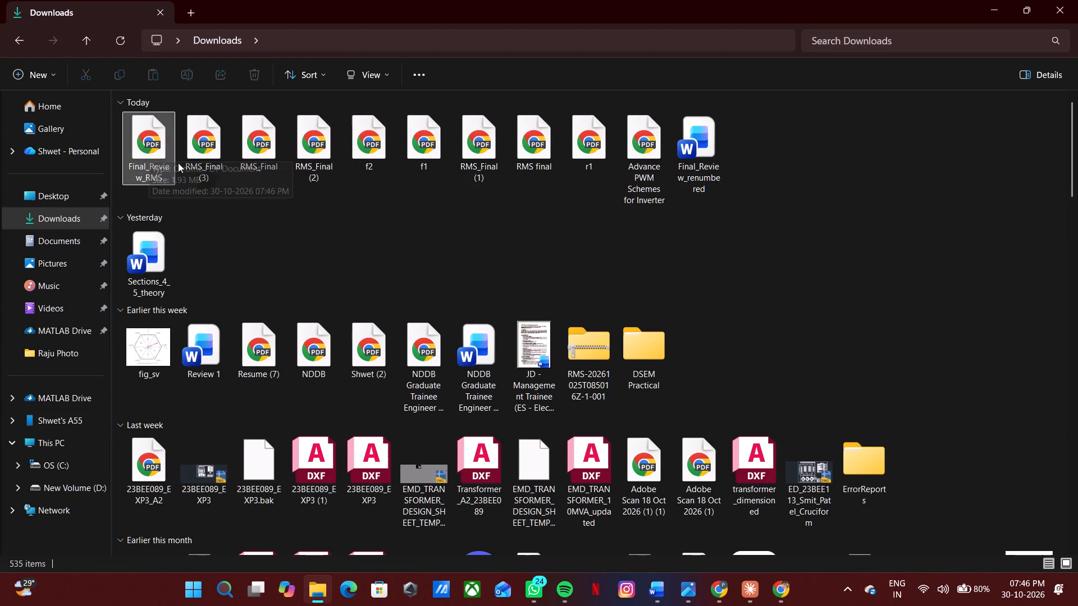
double_click(271, 133)
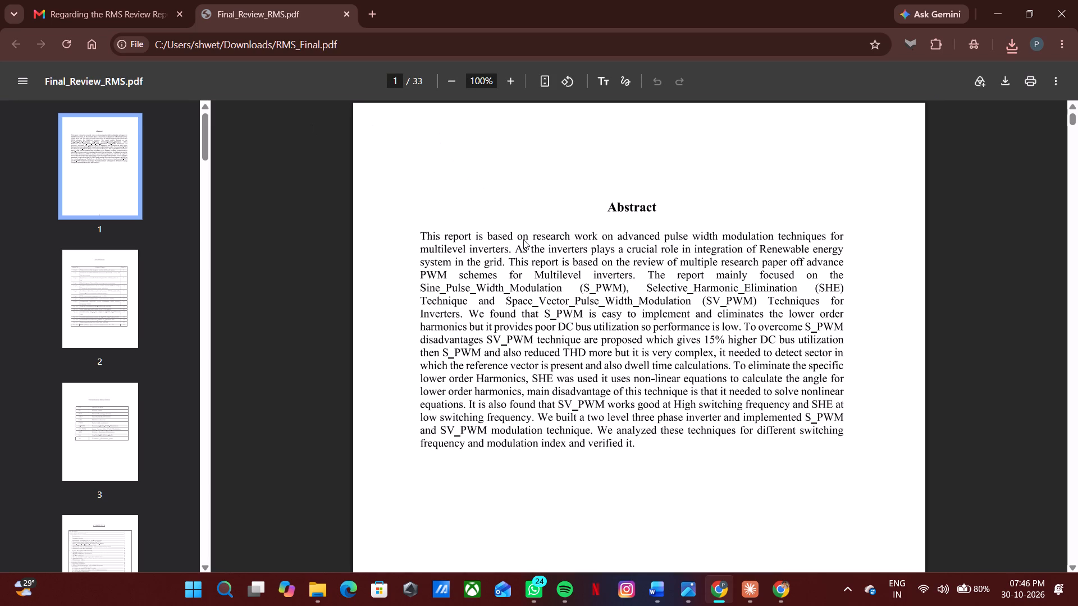
drag(1076, 123, 1077, 412)
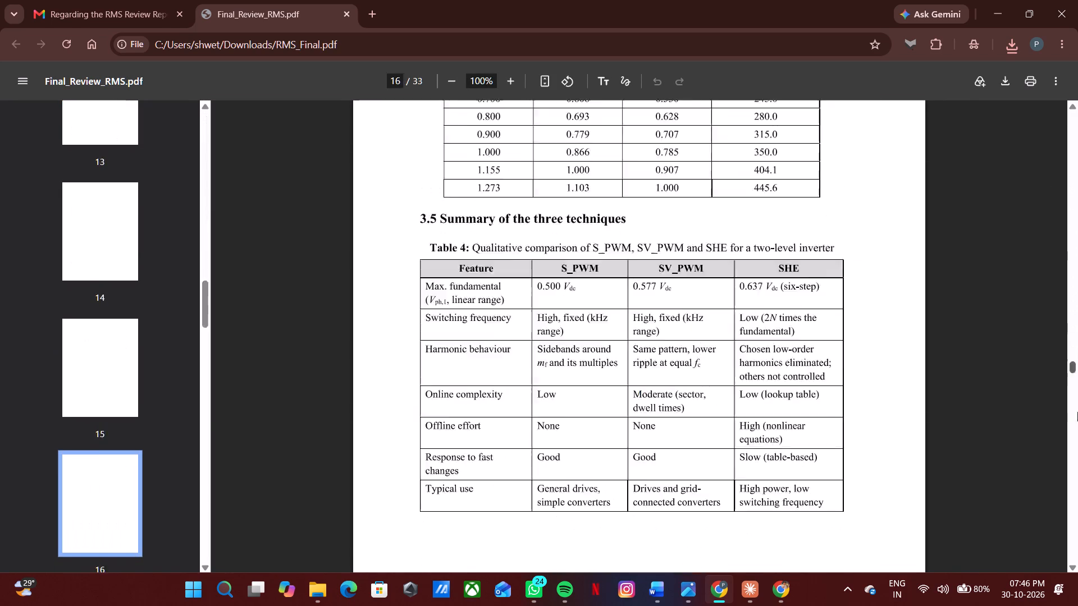
drag(1077, 412, 1041, 605)
scroll(693, 393, down, 3)
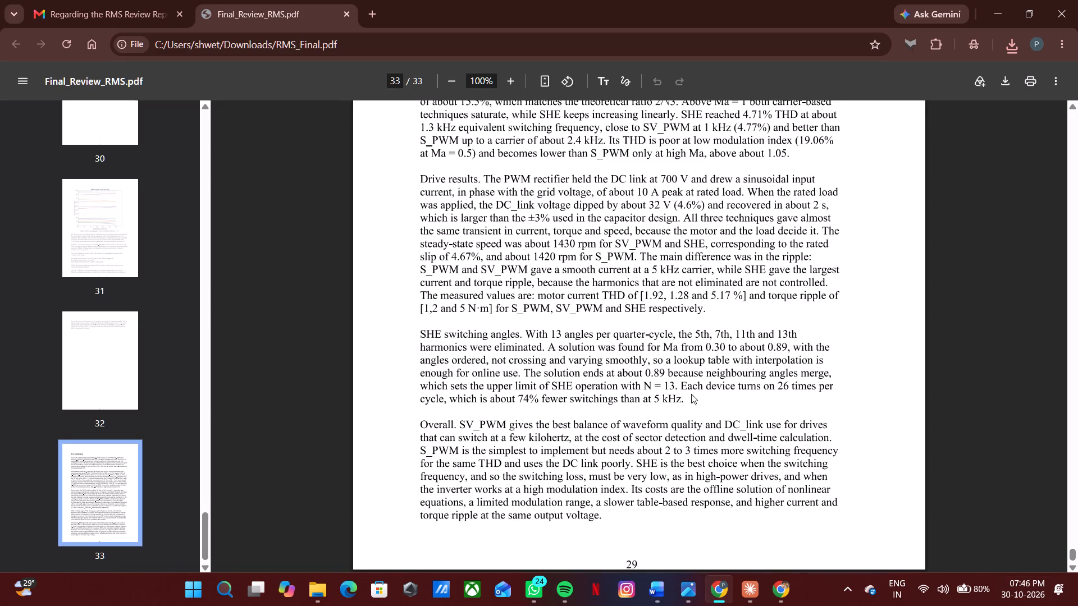
scroll(691, 394, down, 1)
scroll(691, 394, up, 4)
scroll(691, 394, down, 5)
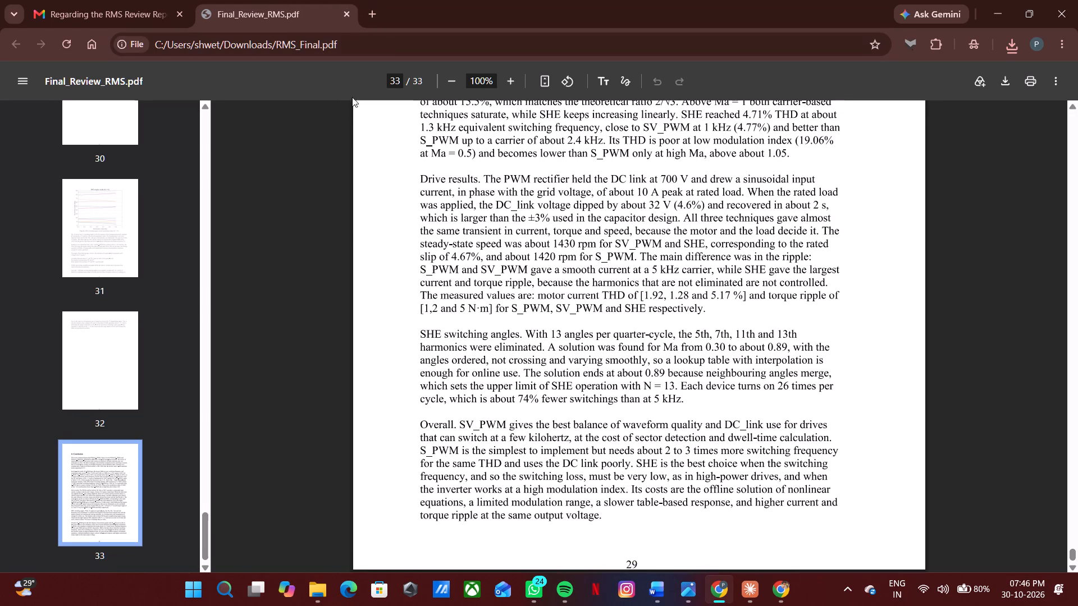
scroll(357, 224, up, 4)
click(350, 16)
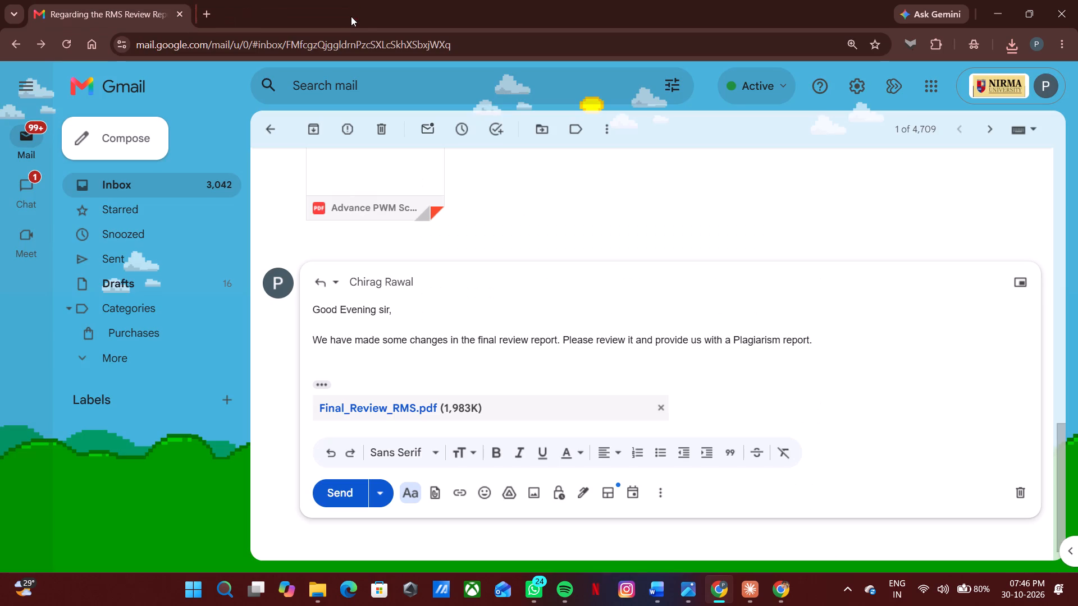
click(976, 1)
click(985, 0)
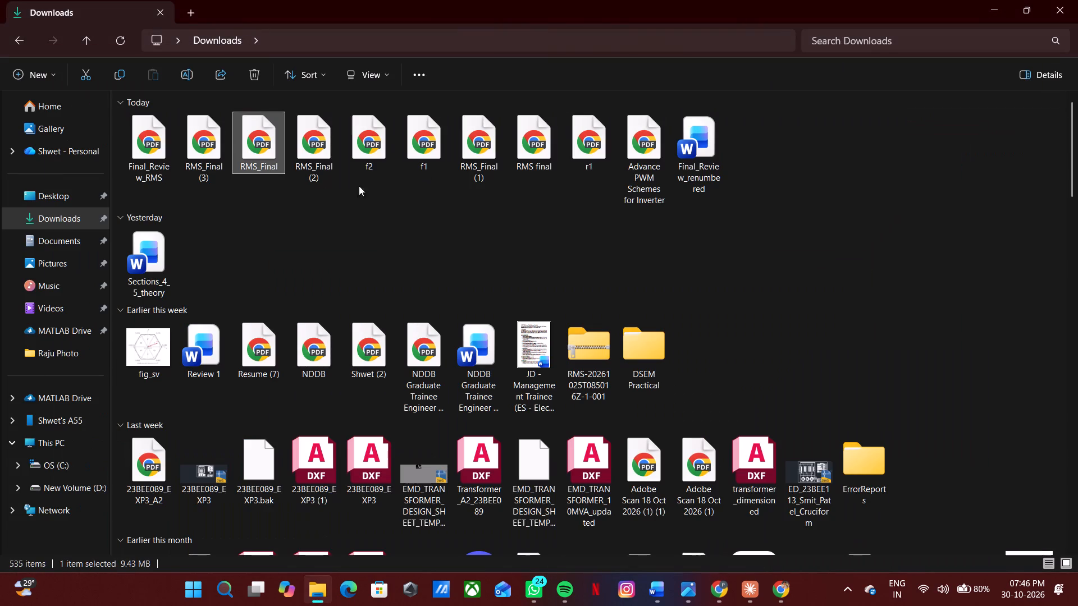
click(724, 590)
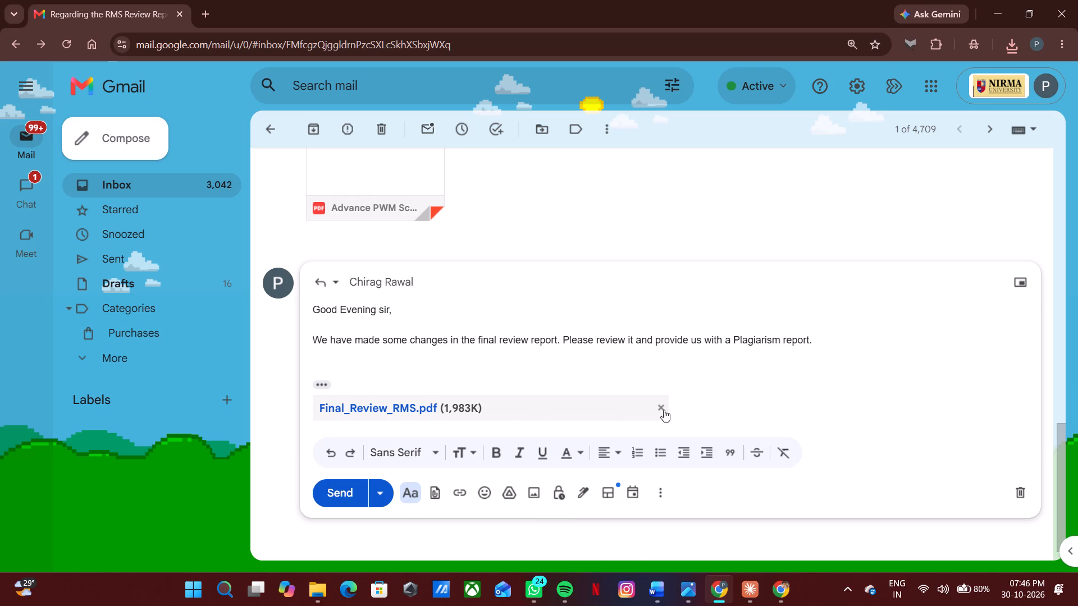
Replace the reply's Final_Review_RMS.pdf attachment with RMS_Final from the Downloads folder.
click(663, 407)
click(430, 472)
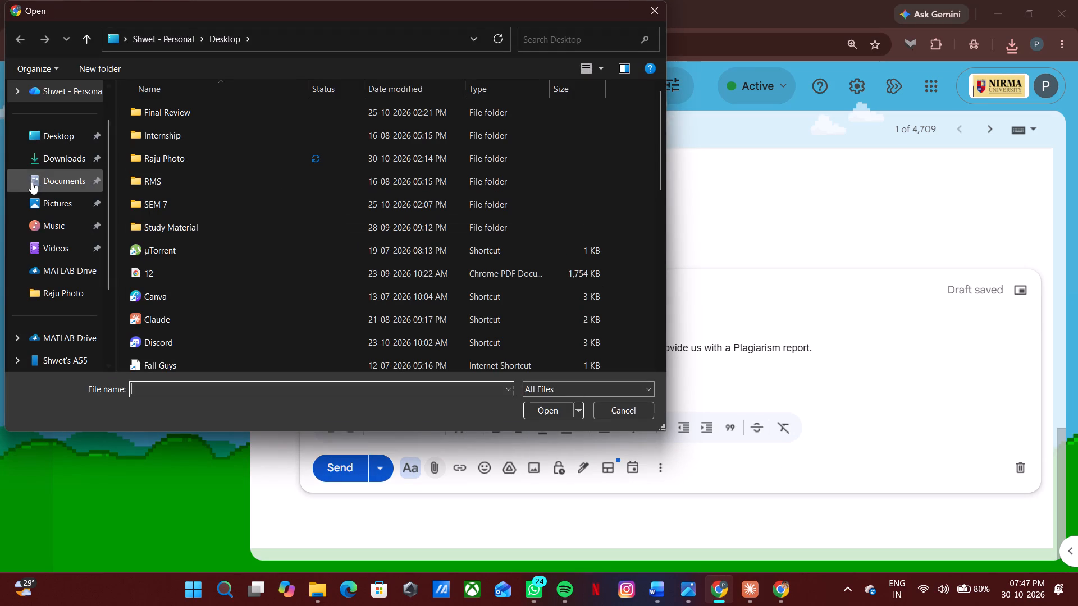
click(60, 154)
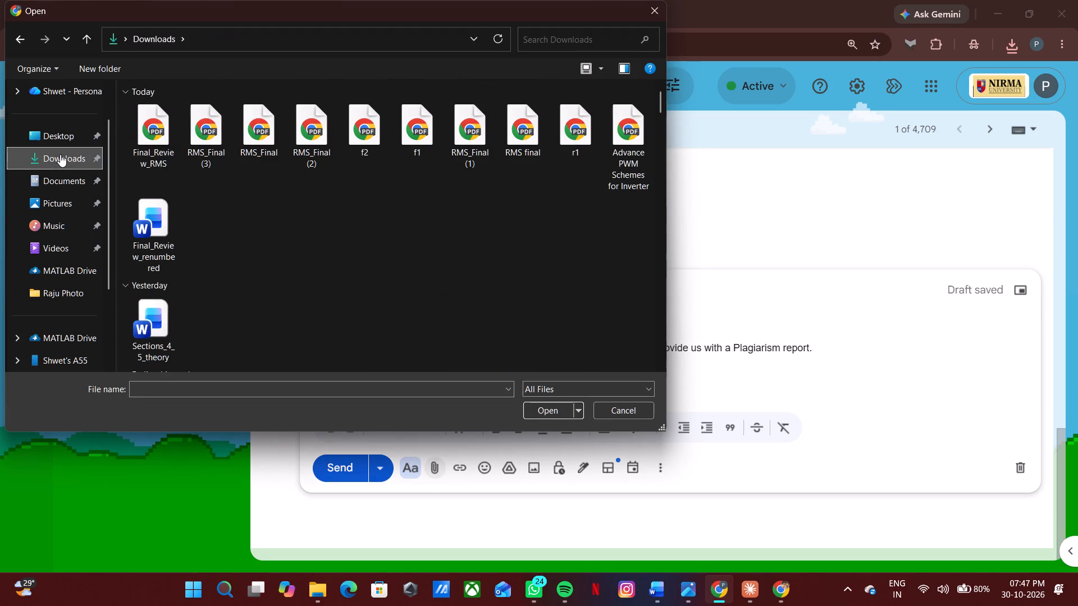
click(272, 151)
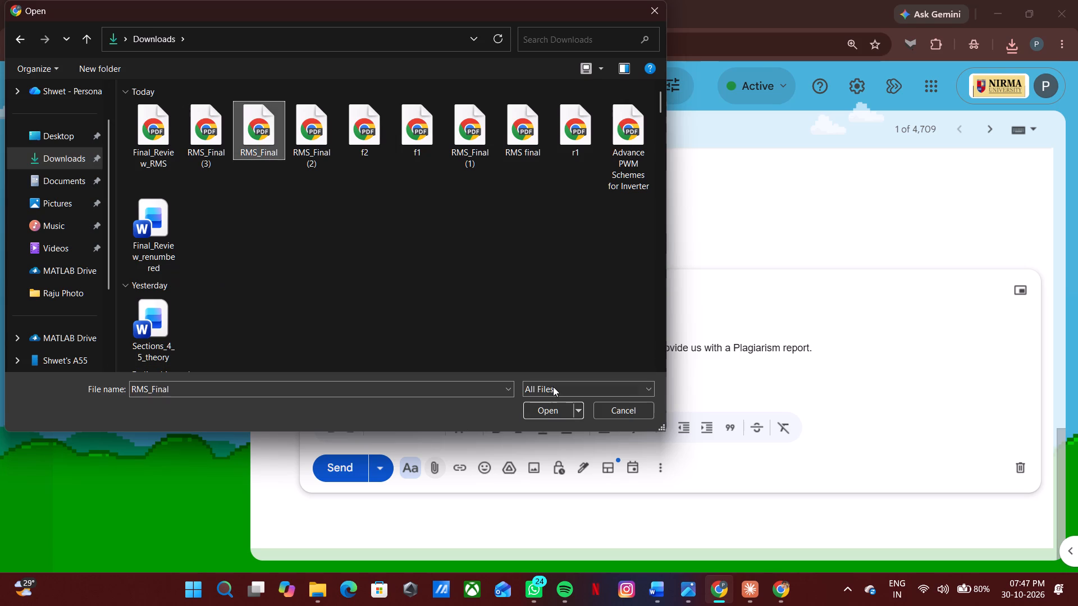
click(554, 412)
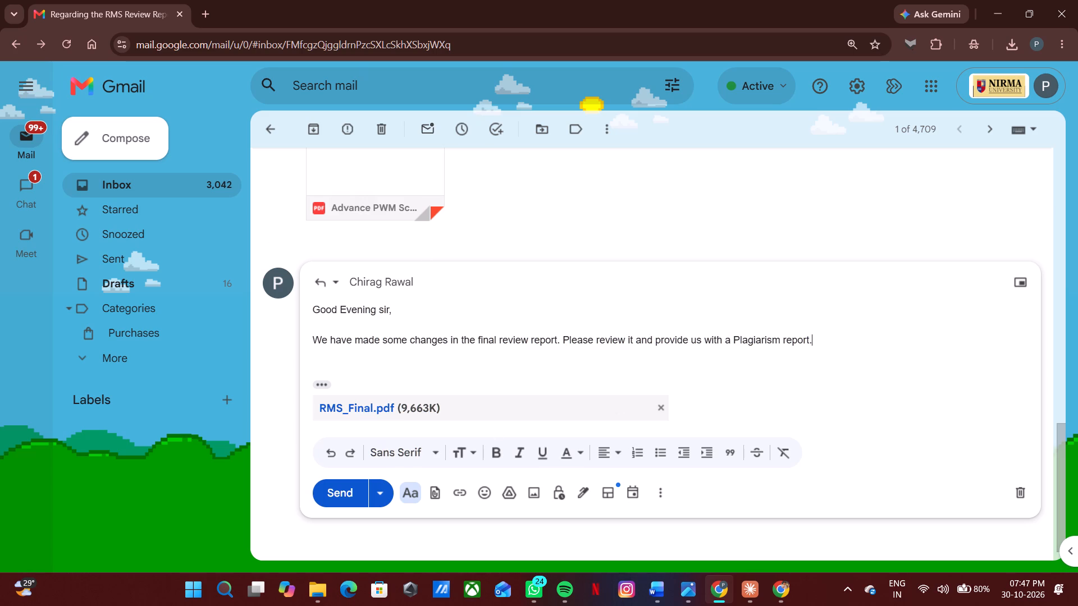
Review the reply with its RMS_Final.pdf attachment, send it, and show the sent message's sender and recipient details.
scroll(538, 332, down, 5)
scroll(528, 338, up, 1)
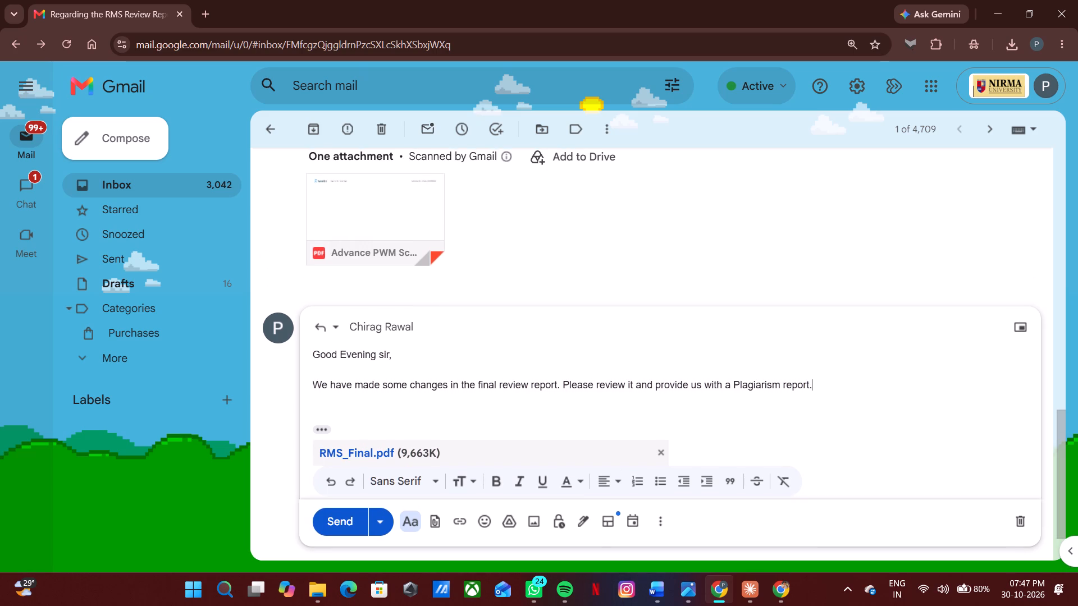
scroll(532, 319, down, 4)
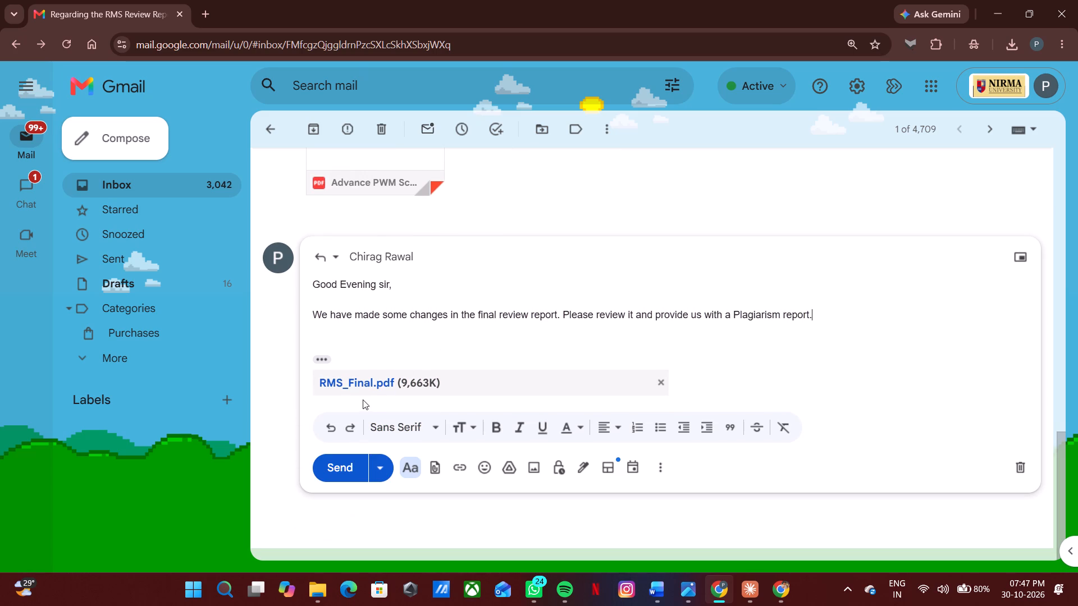
click(346, 466)
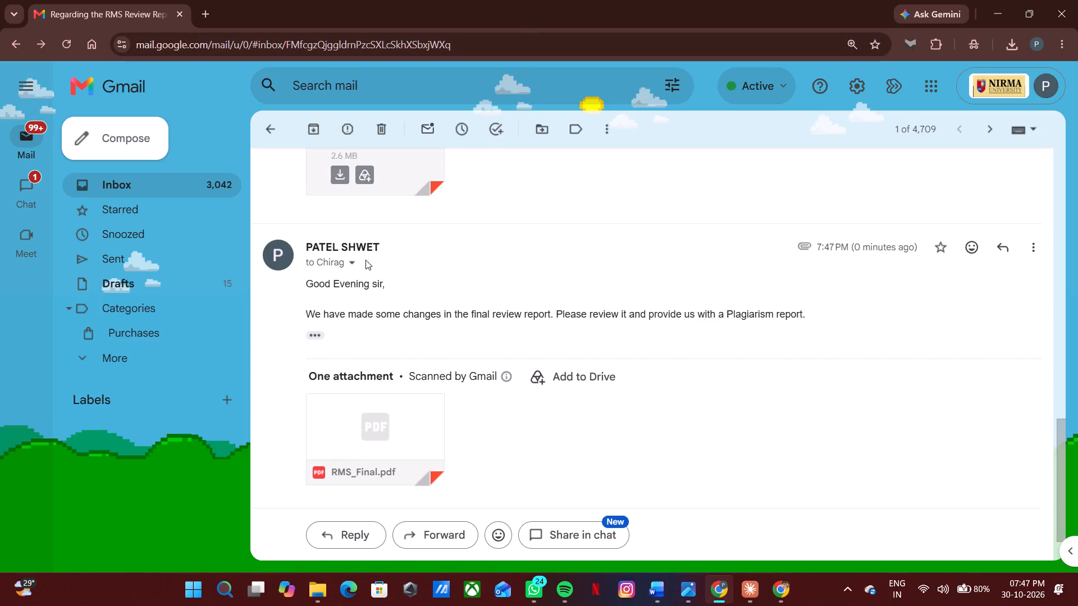
click(351, 261)
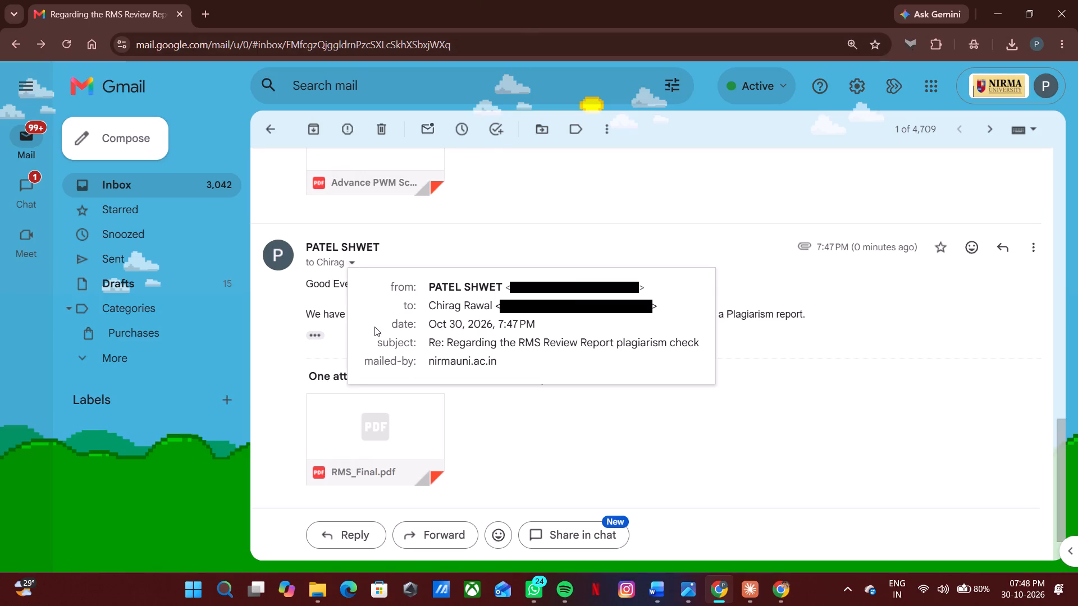
Check the sent Gmail reply, its message options and its sender and recipient details.
click(555, 444)
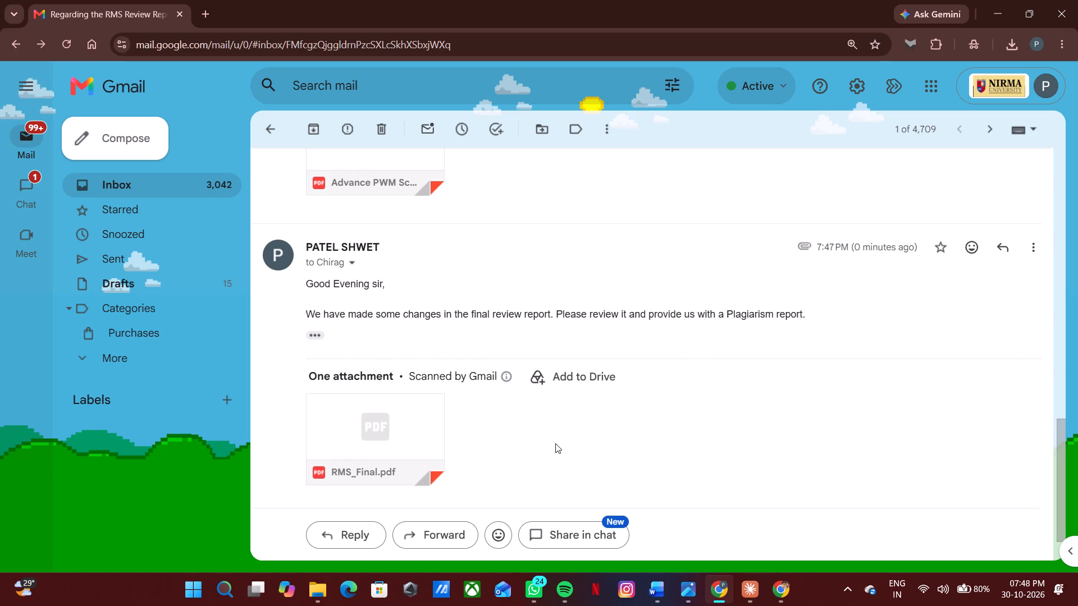
click(1026, 254)
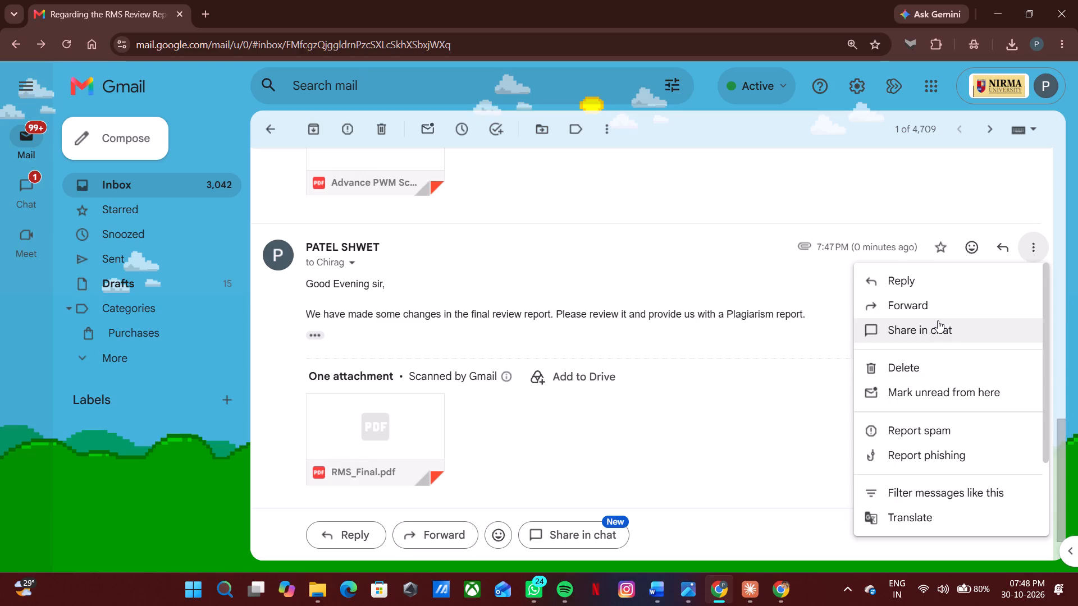
click(358, 330)
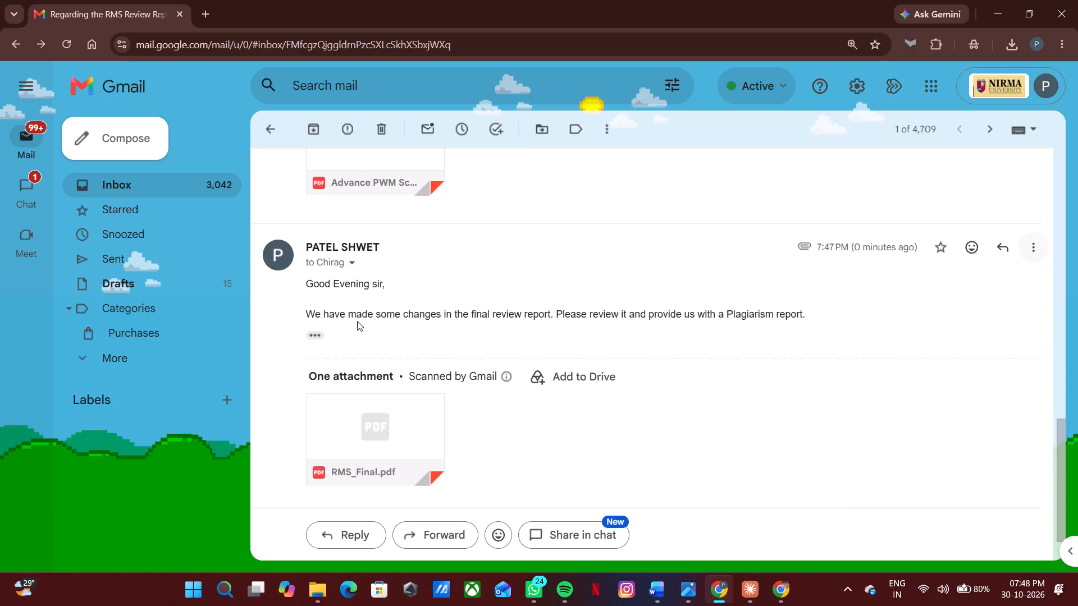
click(356, 264)
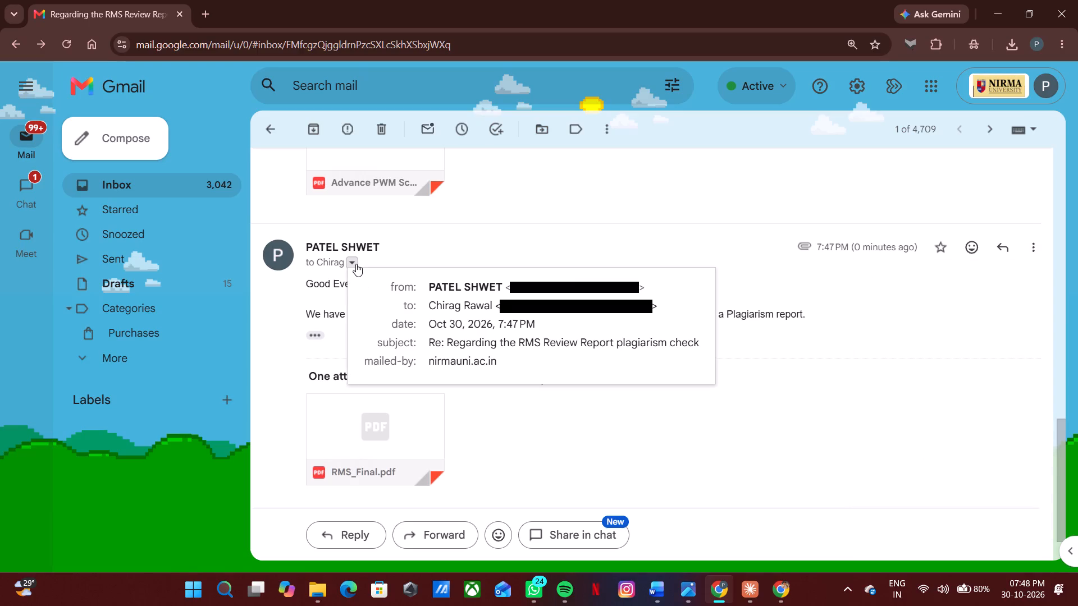